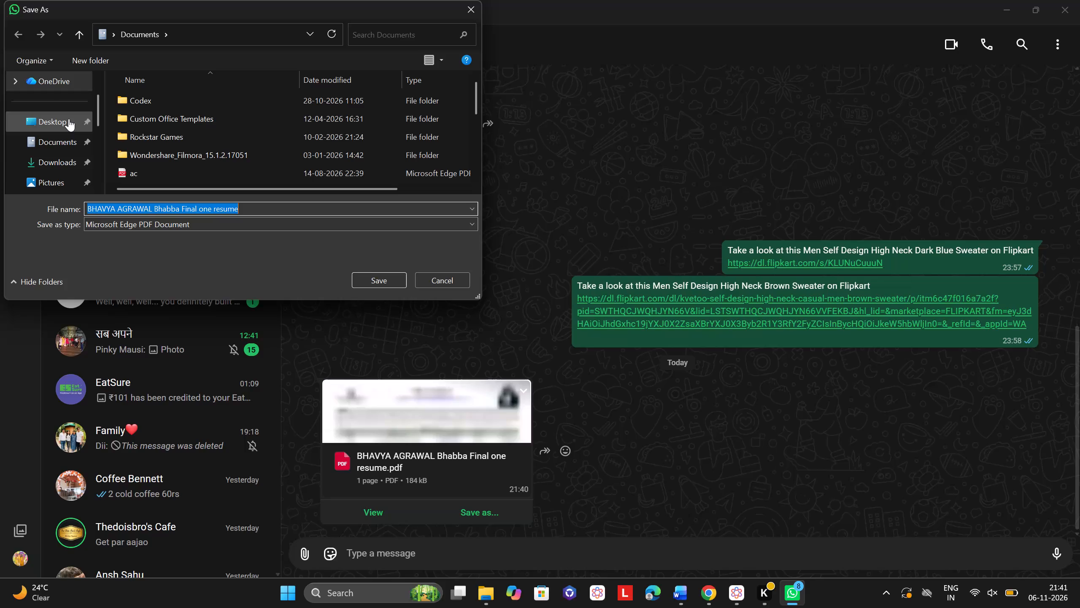
Choose the Desktop folder as the save location for the resume PDF received in the chat.
{"action": "left_click", "coordinate": [69, 119]}
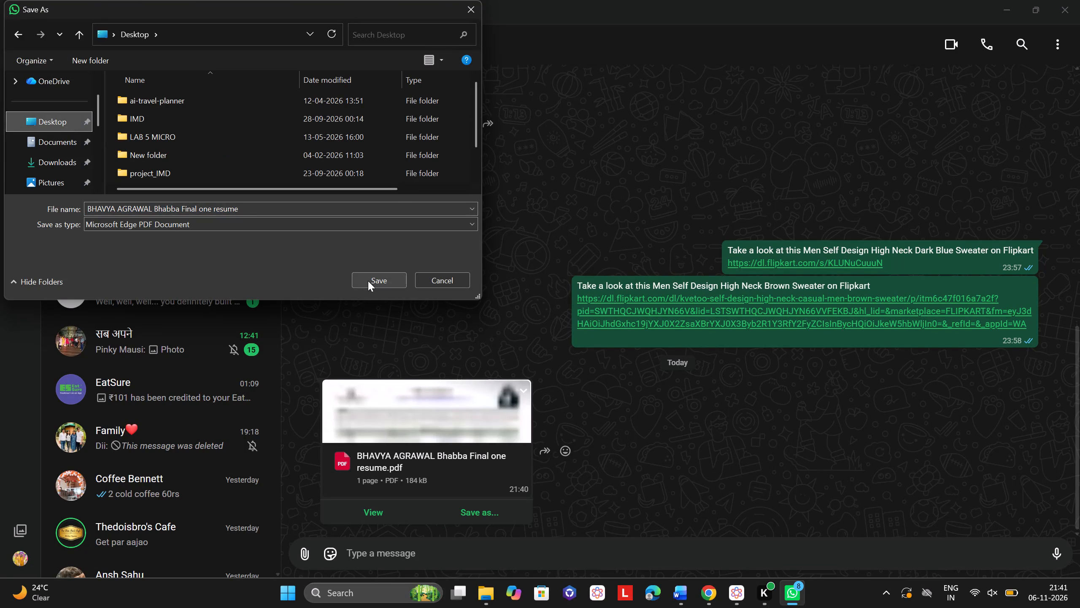
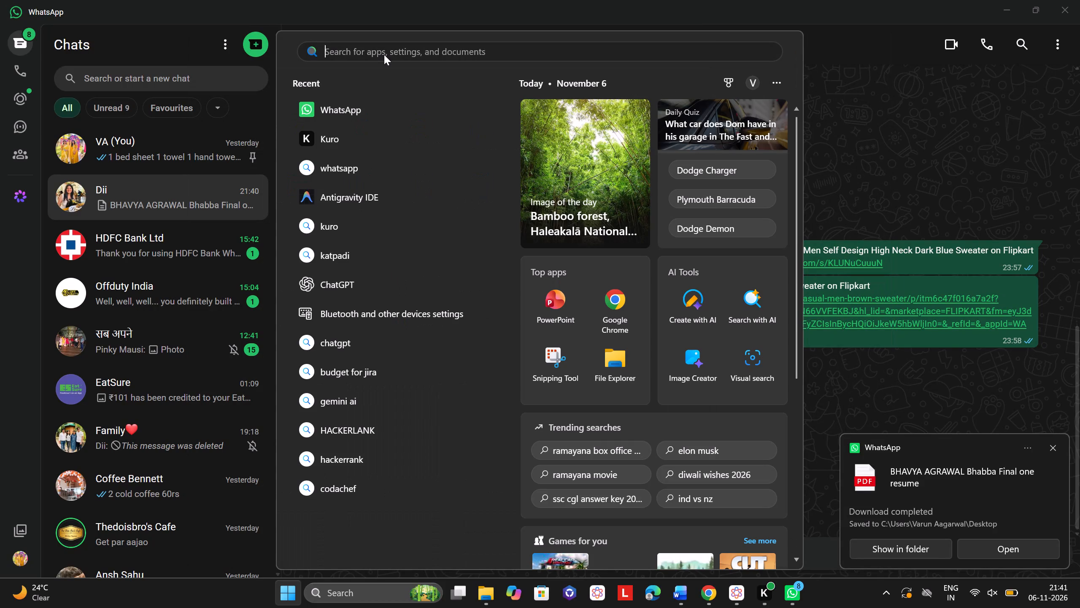
Switch to Microsoft Word by searching for "ms" and start a blank document.
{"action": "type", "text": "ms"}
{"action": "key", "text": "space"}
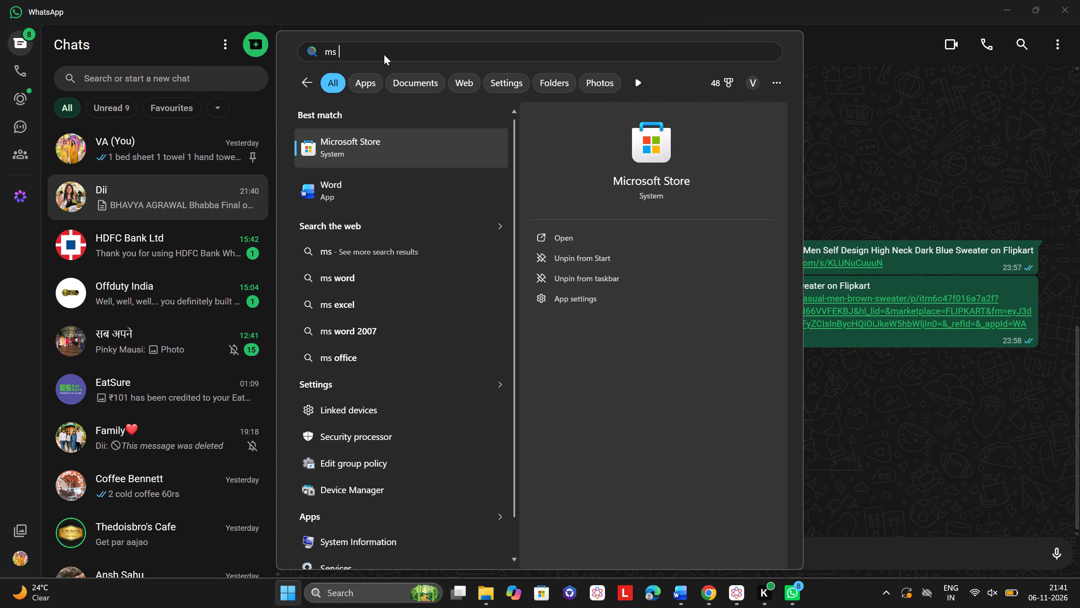
{"action": "left_click", "coordinate": [356, 190]}
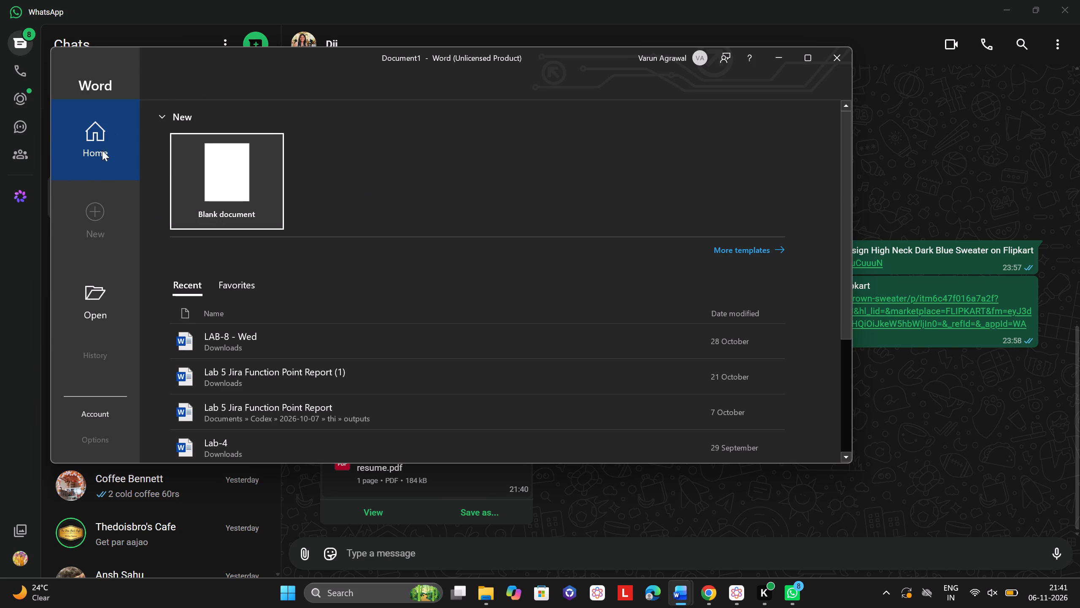
{"action": "left_click", "coordinate": [100, 216]}
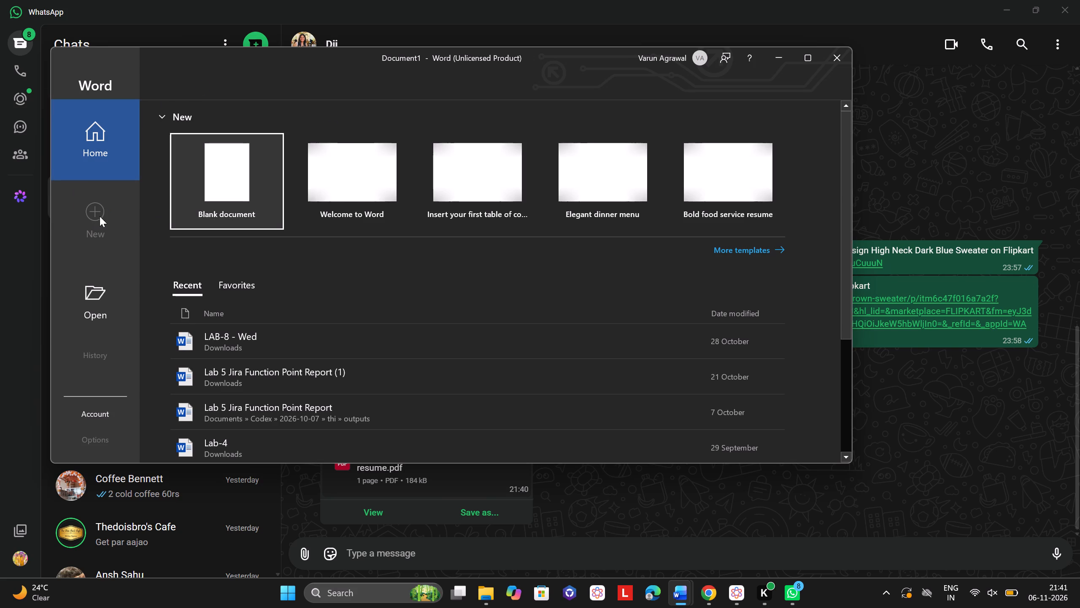
{"action": "left_click", "coordinate": [90, 140]}
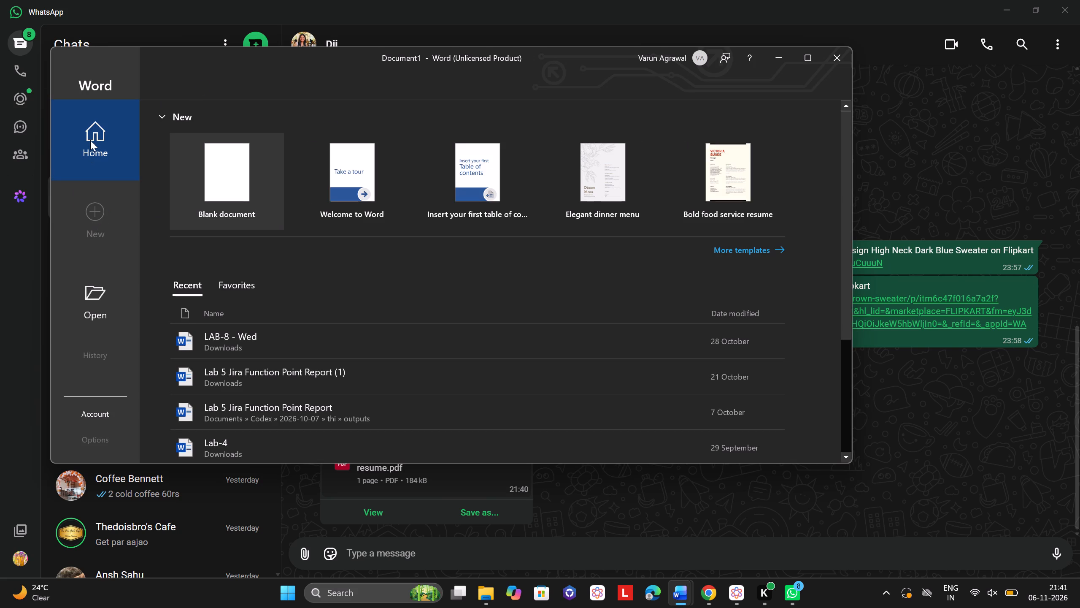
{"action": "left_click", "coordinate": [223, 184]}
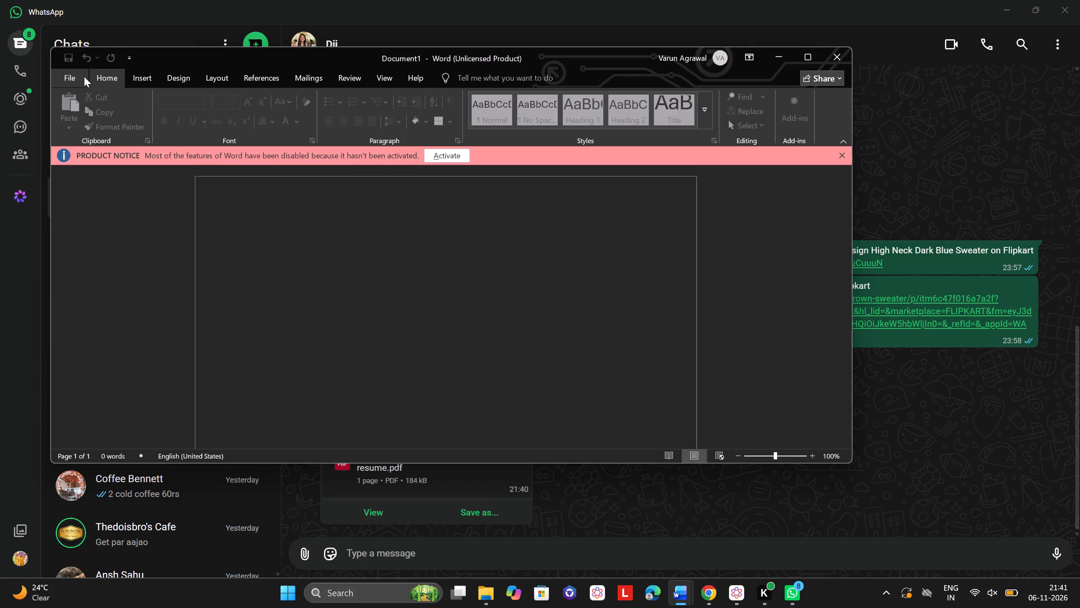
Bring up Word's file-open dialog to browse this PC for a file, starting in the Documents folder.
{"action": "left_click", "coordinate": [84, 76]}
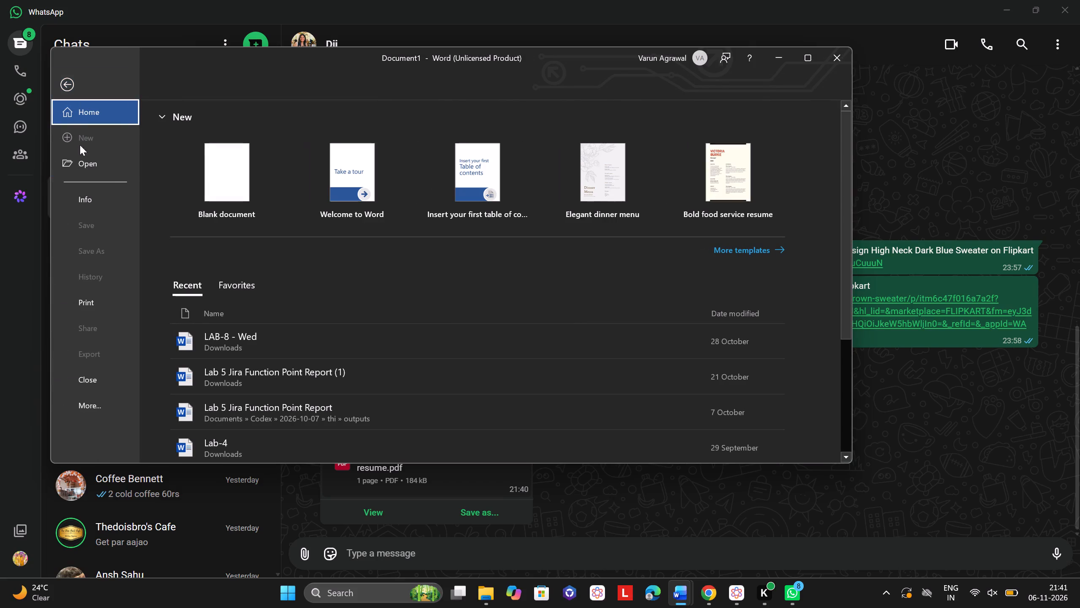
{"action": "left_click", "coordinate": [82, 166]}
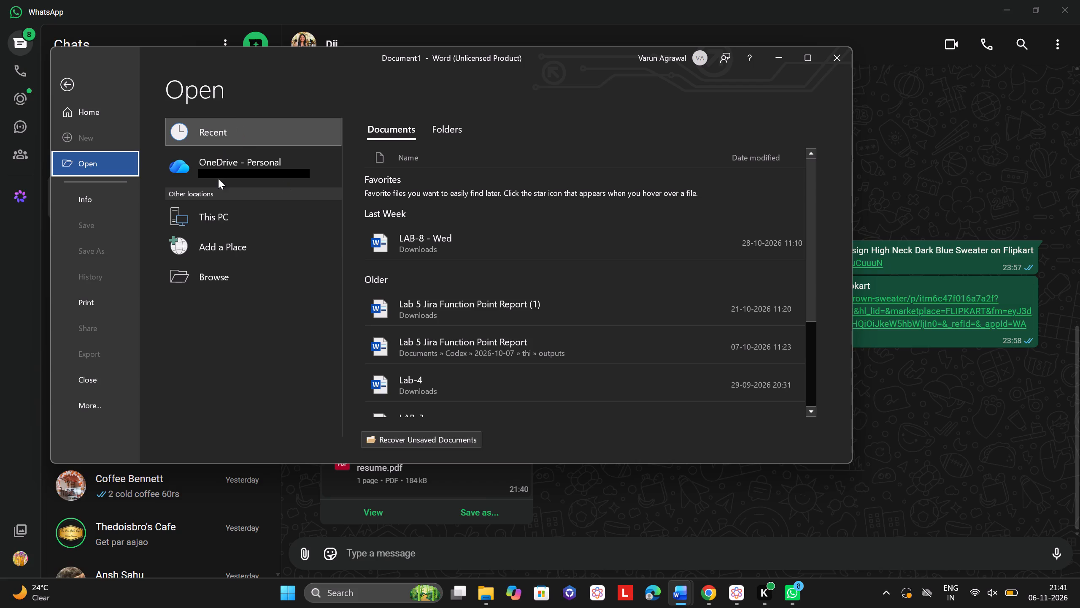
{"action": "left_click", "coordinate": [246, 138]}
{"action": "left_click", "coordinate": [235, 211]}
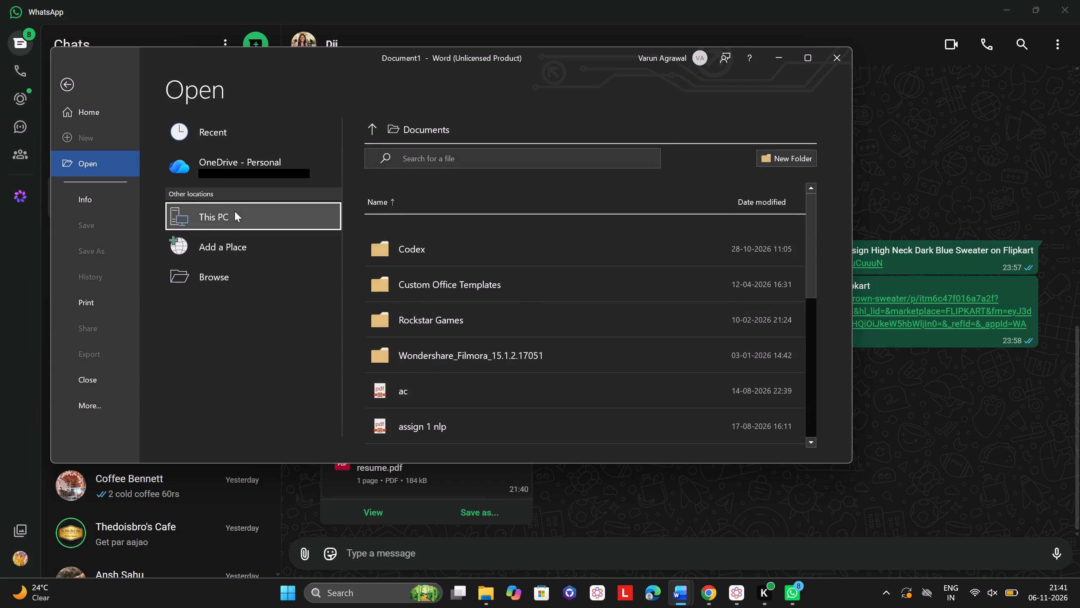
{"action": "left_click", "coordinate": [246, 245]}
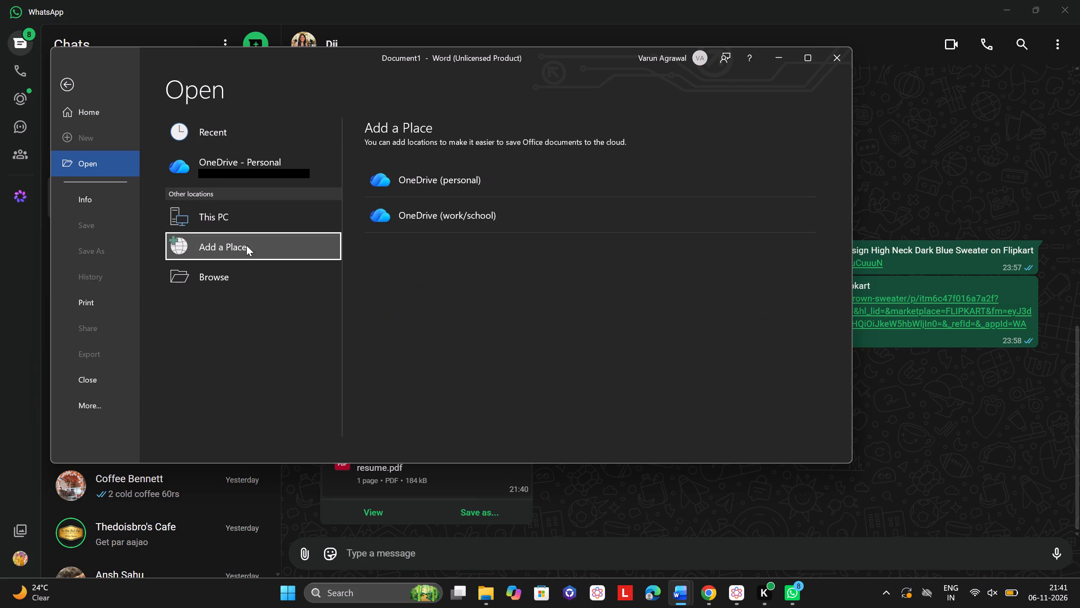
{"action": "left_click", "coordinate": [240, 274]}
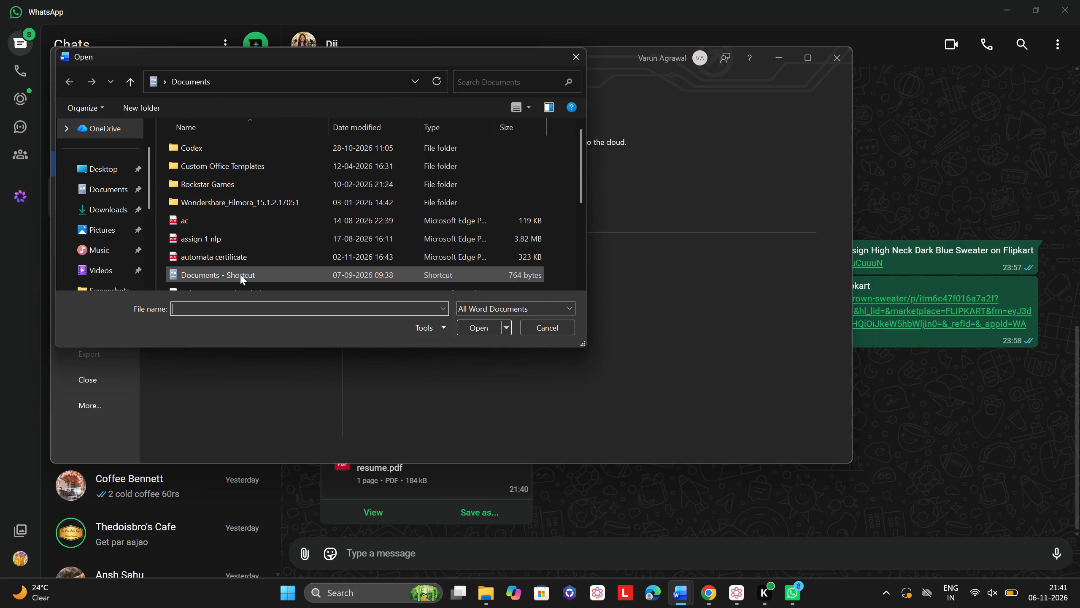
Open the "Final one resume" PDF from the Desktop folder, accepting its conversion to an editable Word document.
{"action": "left_click", "coordinate": [101, 178]}
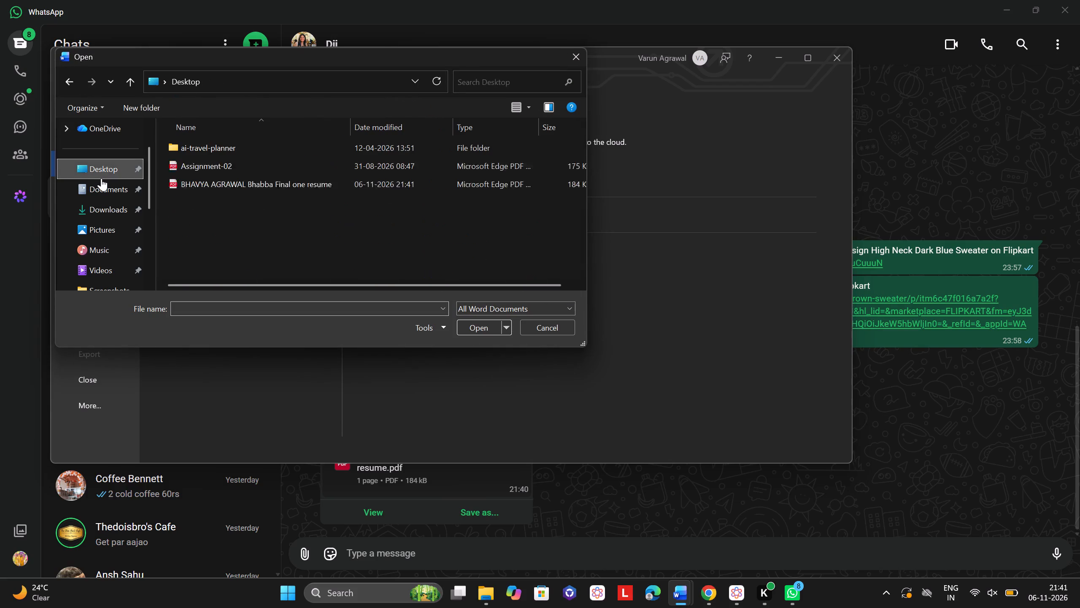
{"action": "left_click", "coordinate": [223, 252]}
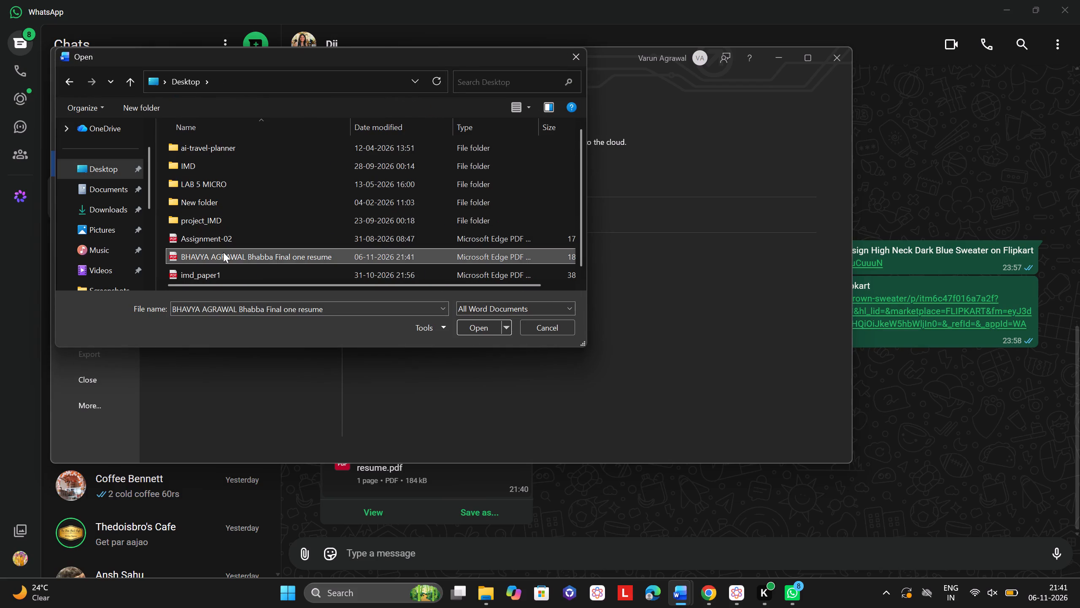
{"action": "left_click", "coordinate": [474, 330]}
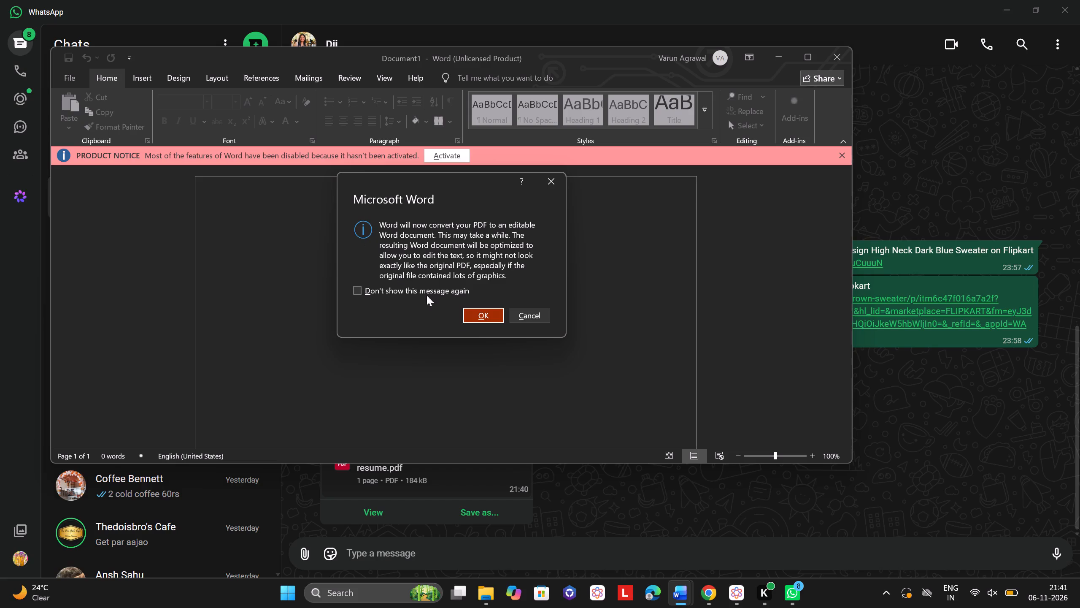
{"action": "left_click", "coordinate": [480, 315]}
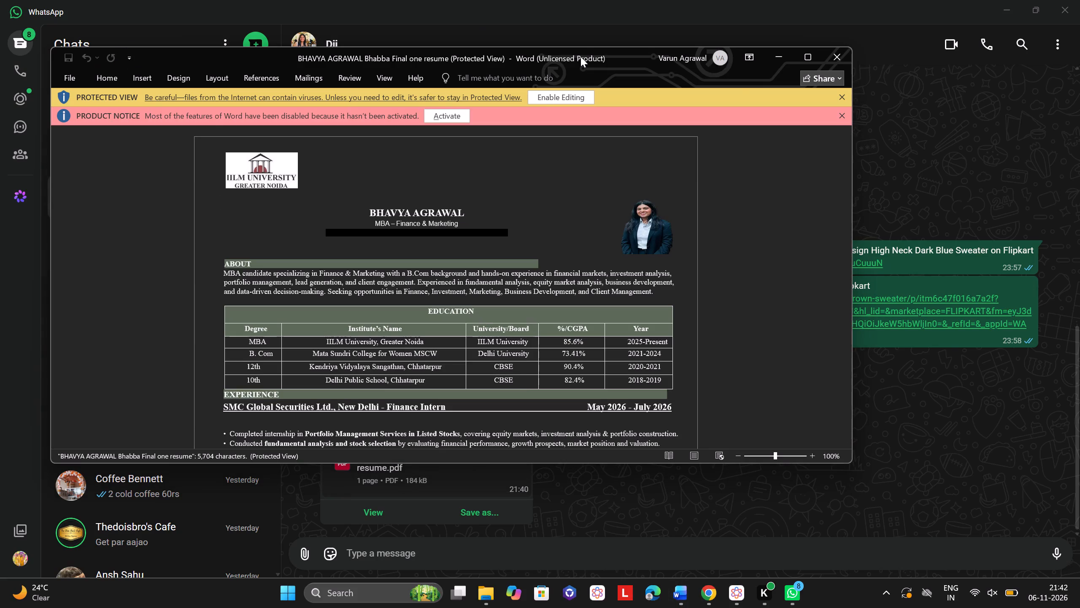
Maximize the document window and review the layout and content of both resume pages.
{"action": "left_click", "coordinate": [808, 58]}
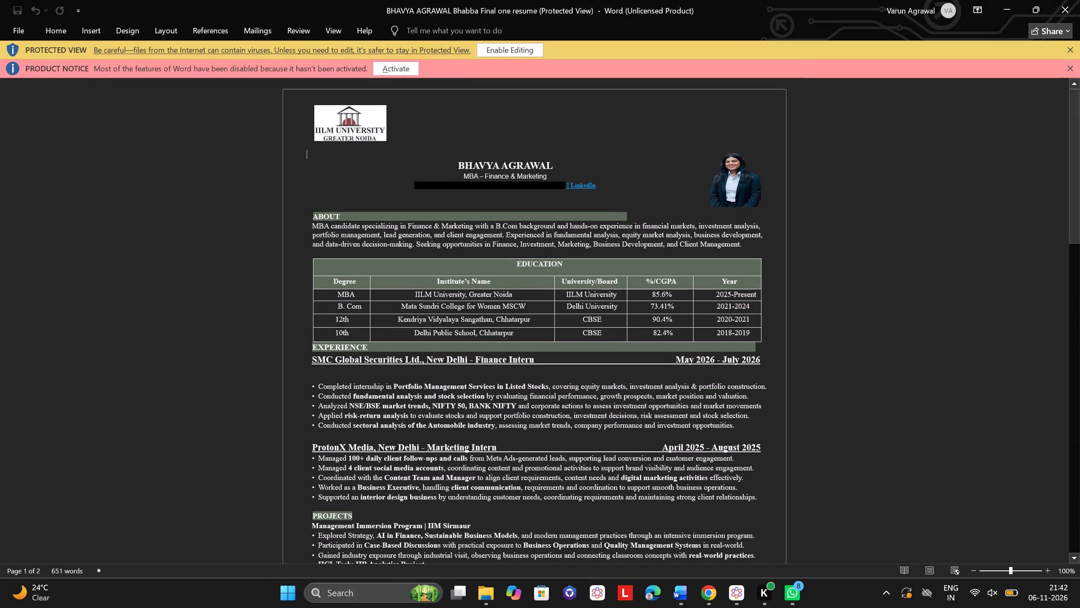
{"action": "scroll", "coordinate": [683, 239], "scroll_direction": "down", "scroll_amount": 3}
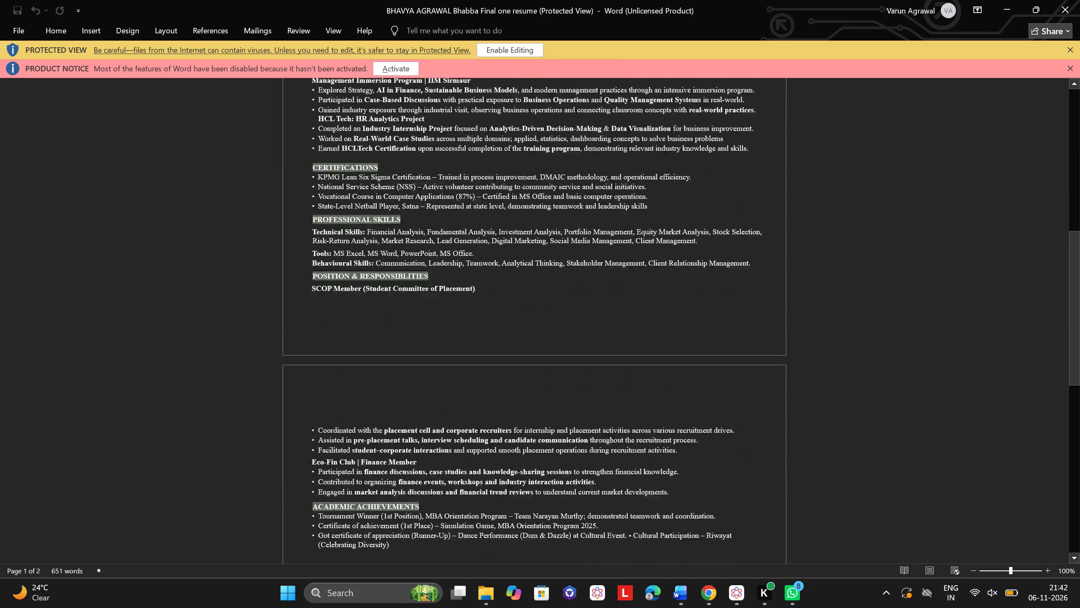
{"action": "scroll", "coordinate": [683, 239], "scroll_direction": "down", "scroll_amount": 3}
{"action": "scroll", "coordinate": [683, 239], "scroll_direction": "up", "scroll_amount": 4}
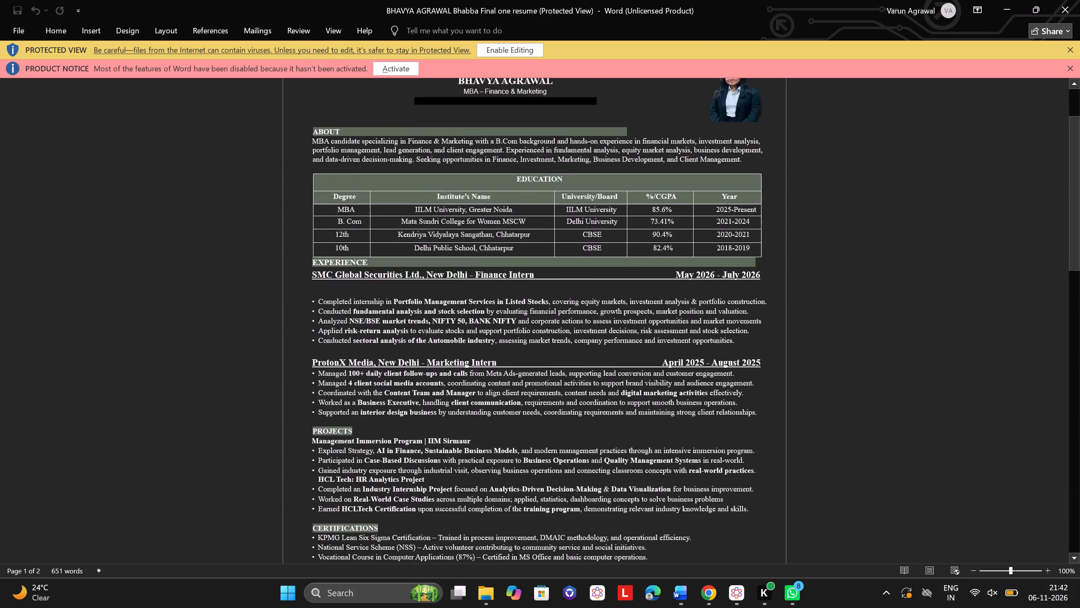
{"action": "scroll", "coordinate": [556, 137], "scroll_direction": "up", "scroll_amount": 1}
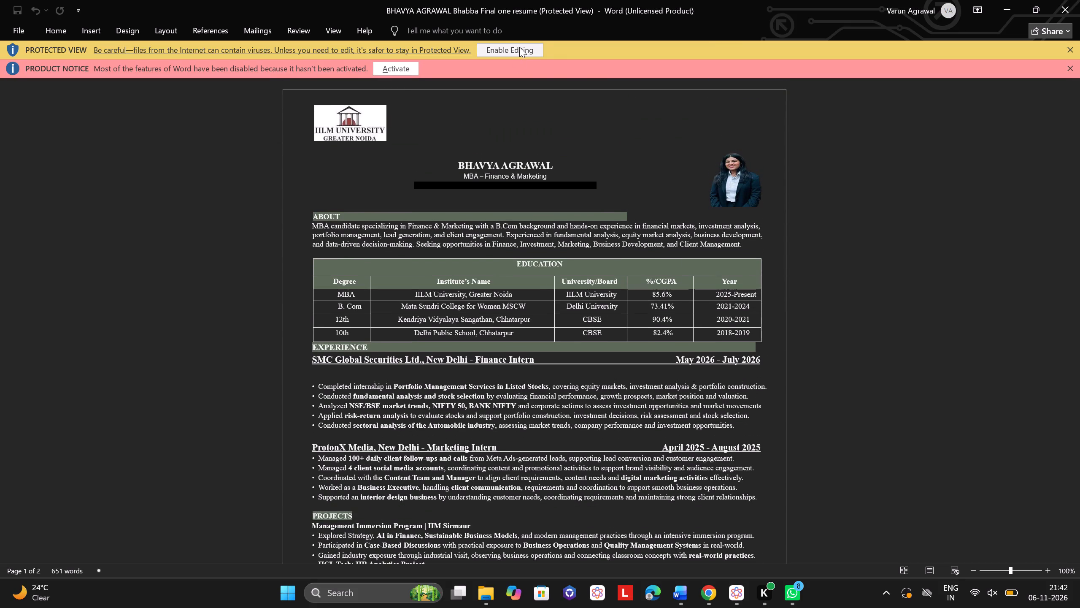
Enable editing of the protected resume and accept the PDF conversion again.
{"action": "left_click", "coordinate": [519, 47]}
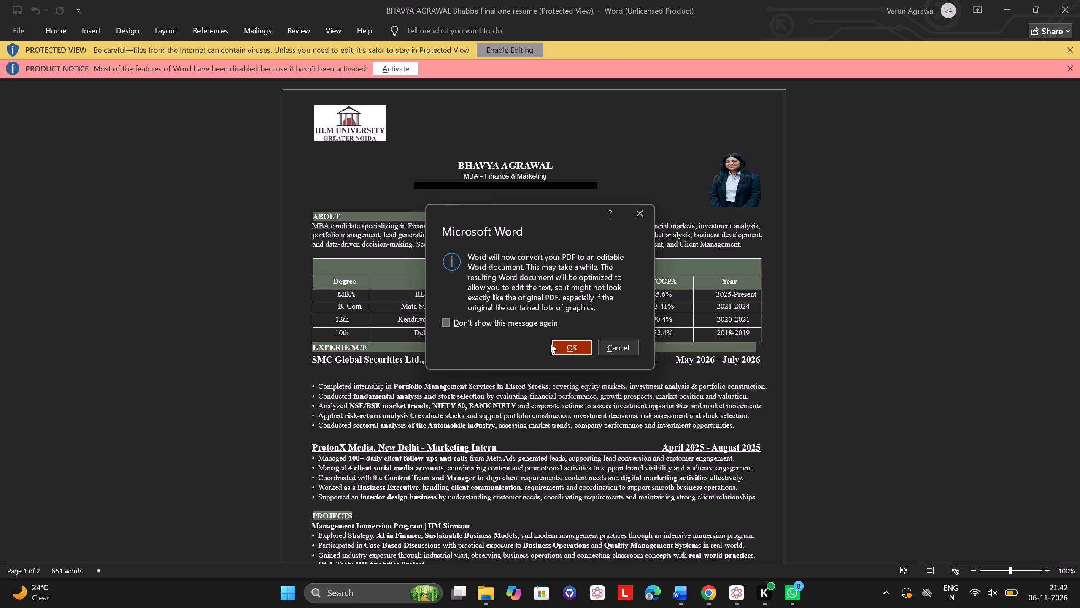
{"action": "left_click", "coordinate": [568, 345]}
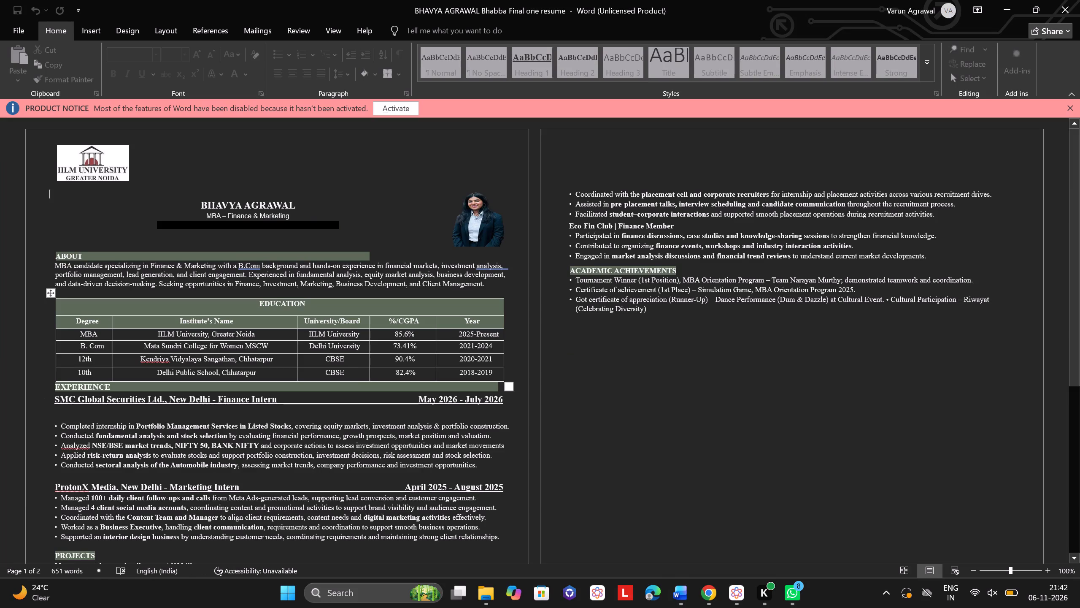
Examine the resume's About section and Education table up close at 180% zoom.
{"action": "left_click", "coordinate": [494, 264]}
{"action": "scroll", "coordinate": [494, 264], "scroll_direction": "up", "scroll_amount": 8, "text": "ctrl"}
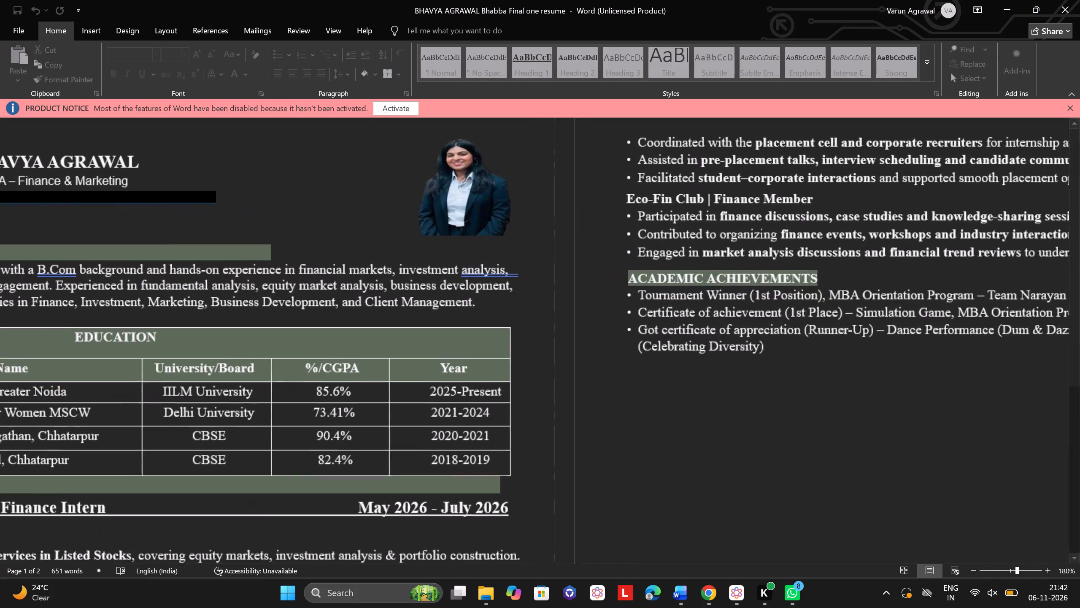
{"action": "scroll", "coordinate": [494, 264], "scroll_direction": "right", "scroll_amount": 3}
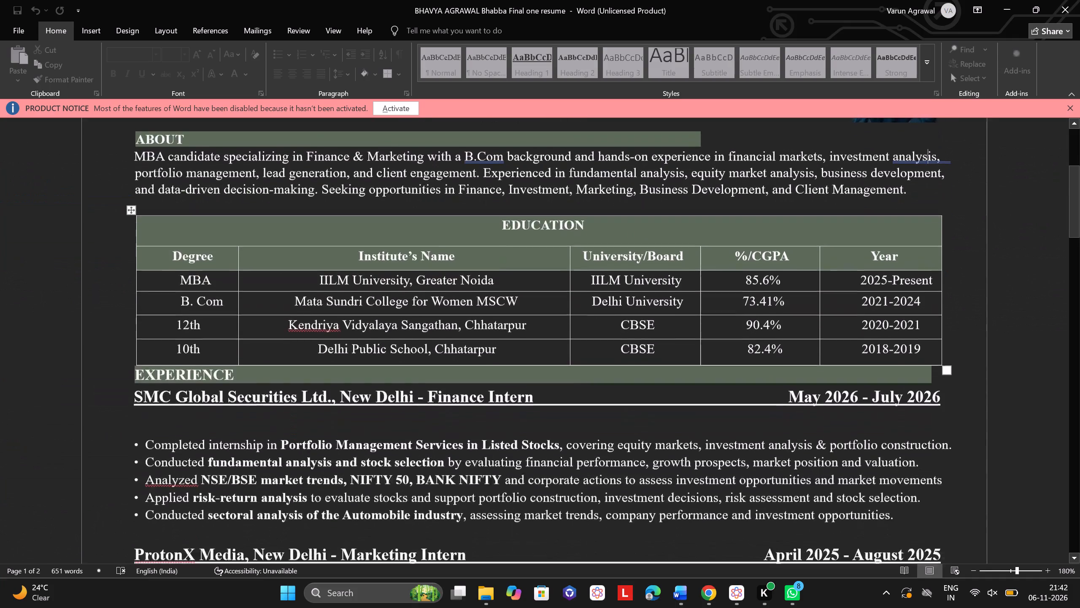
{"action": "left_click", "coordinate": [907, 300]}
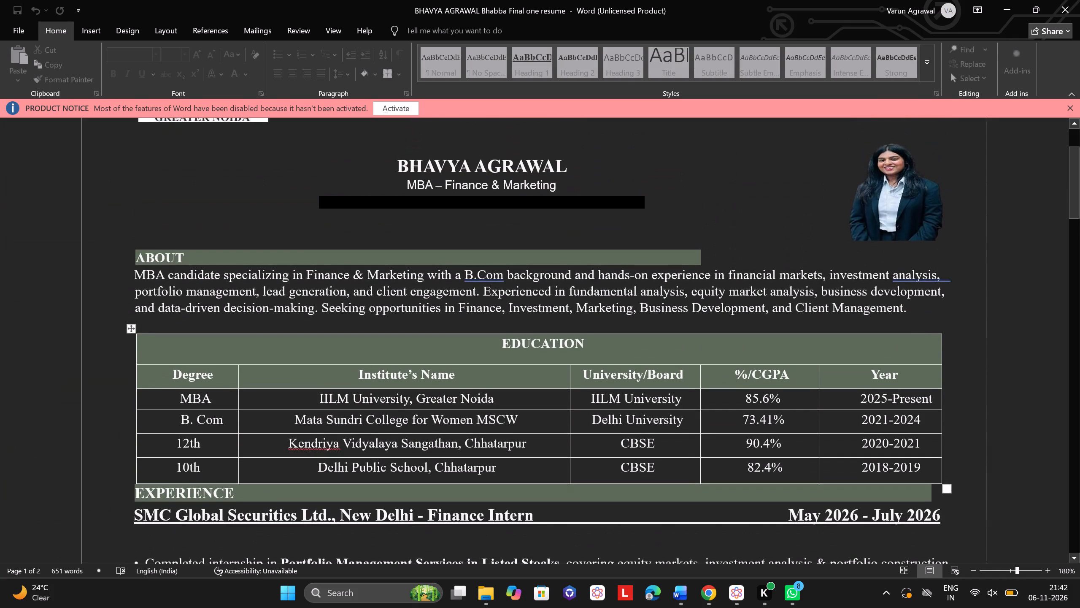
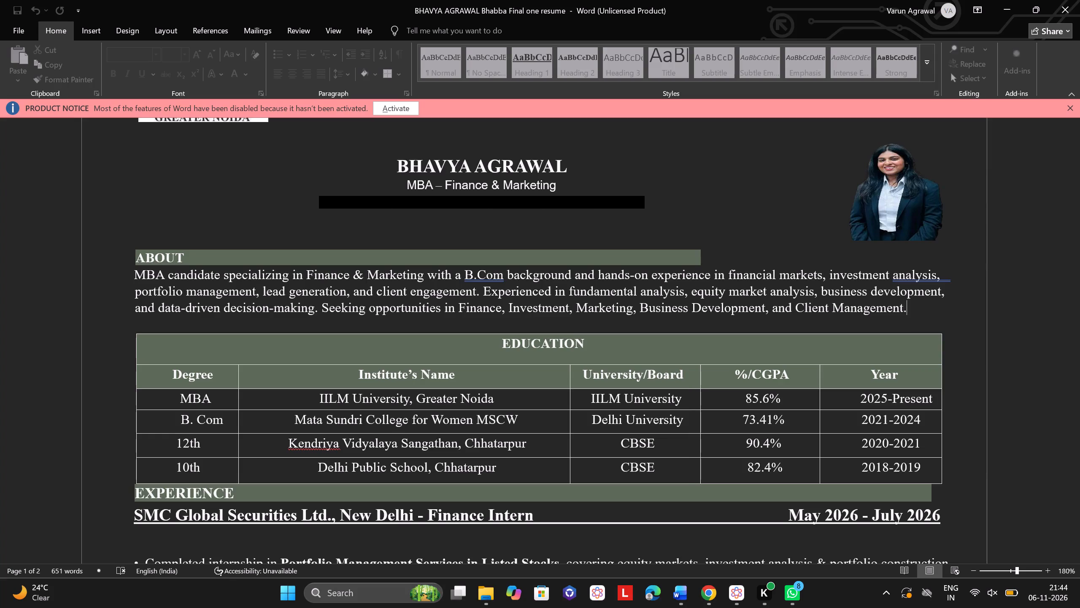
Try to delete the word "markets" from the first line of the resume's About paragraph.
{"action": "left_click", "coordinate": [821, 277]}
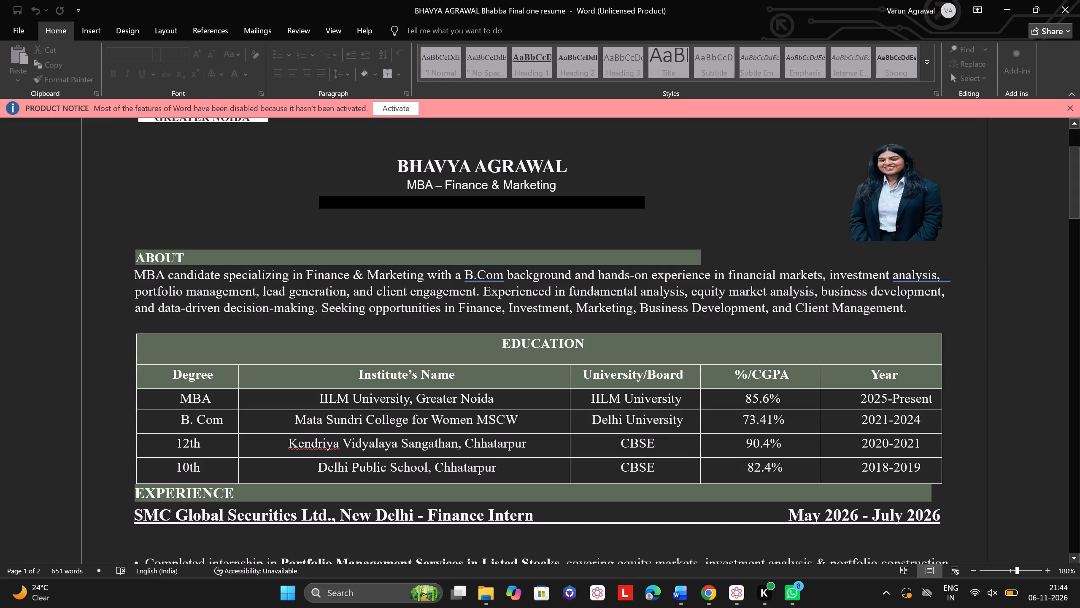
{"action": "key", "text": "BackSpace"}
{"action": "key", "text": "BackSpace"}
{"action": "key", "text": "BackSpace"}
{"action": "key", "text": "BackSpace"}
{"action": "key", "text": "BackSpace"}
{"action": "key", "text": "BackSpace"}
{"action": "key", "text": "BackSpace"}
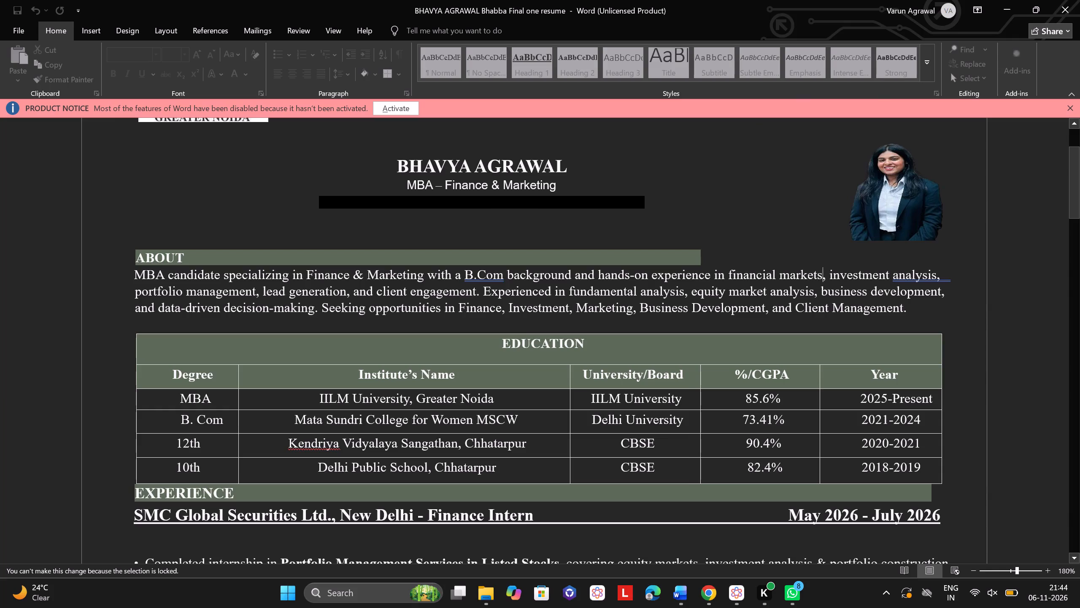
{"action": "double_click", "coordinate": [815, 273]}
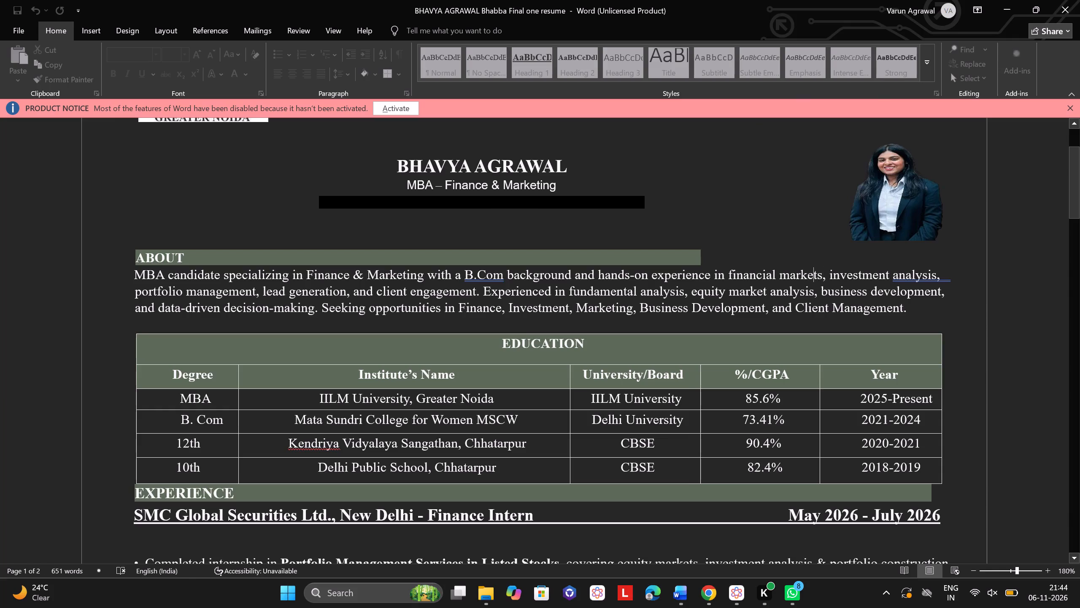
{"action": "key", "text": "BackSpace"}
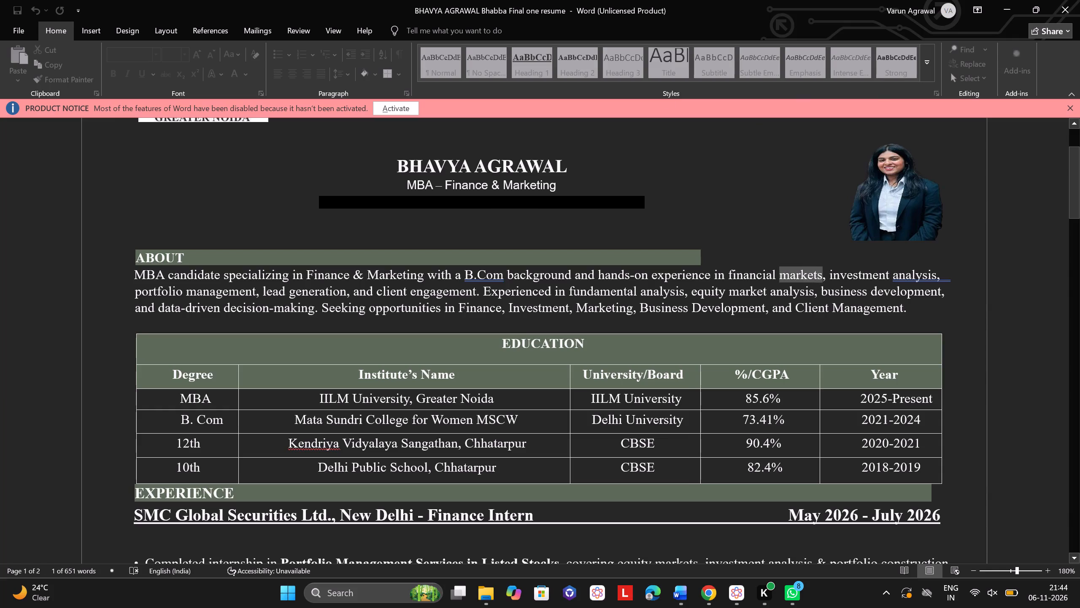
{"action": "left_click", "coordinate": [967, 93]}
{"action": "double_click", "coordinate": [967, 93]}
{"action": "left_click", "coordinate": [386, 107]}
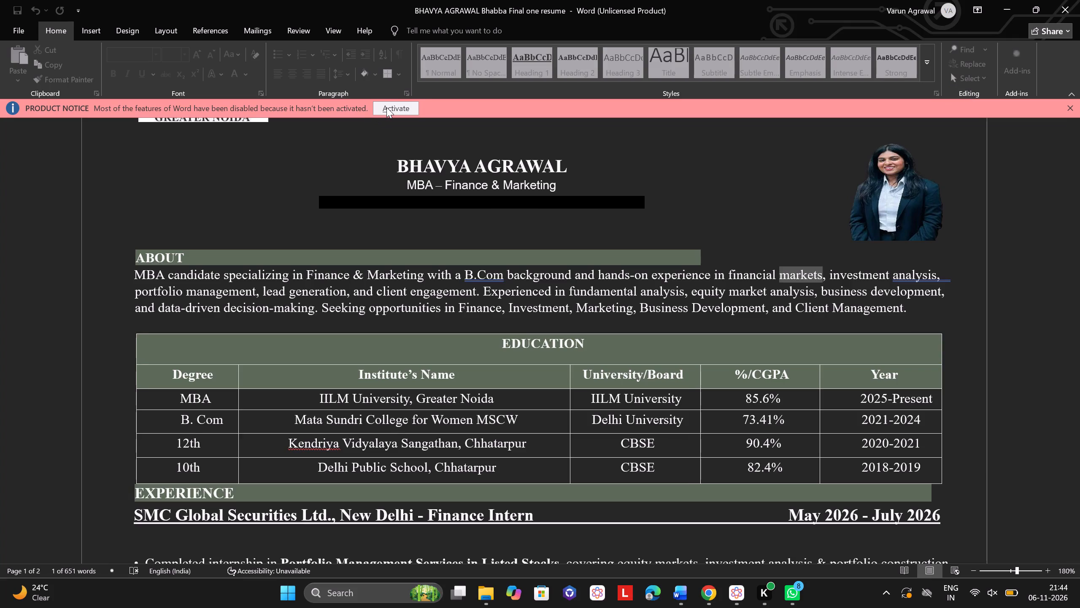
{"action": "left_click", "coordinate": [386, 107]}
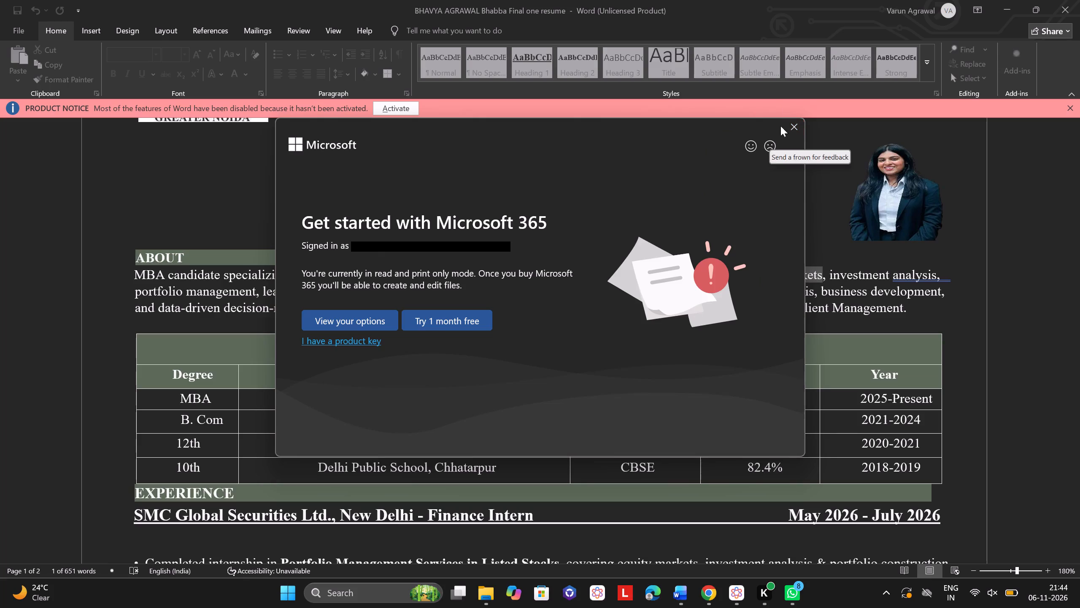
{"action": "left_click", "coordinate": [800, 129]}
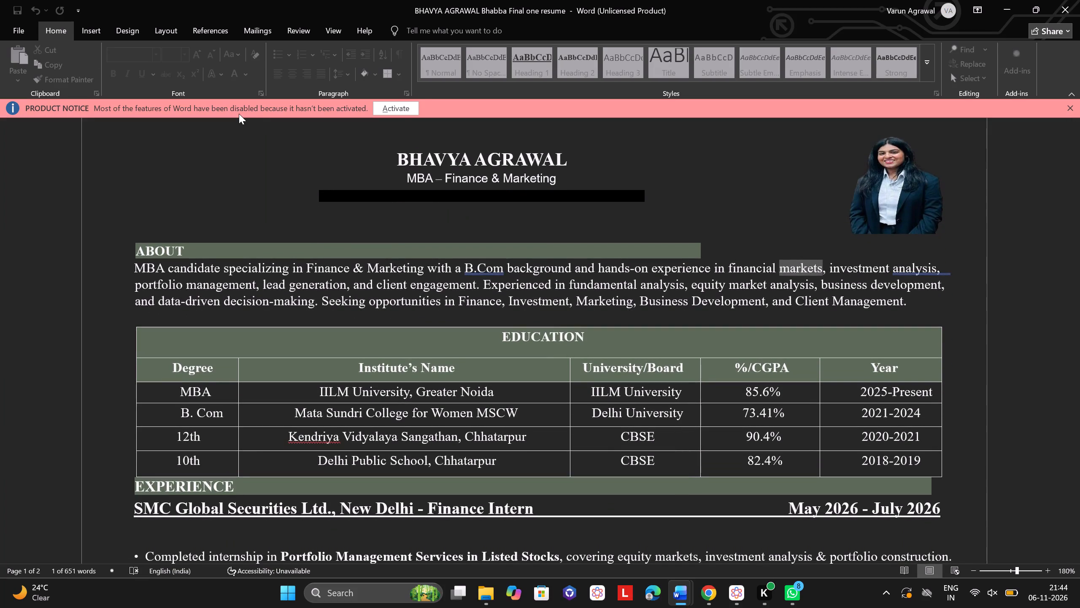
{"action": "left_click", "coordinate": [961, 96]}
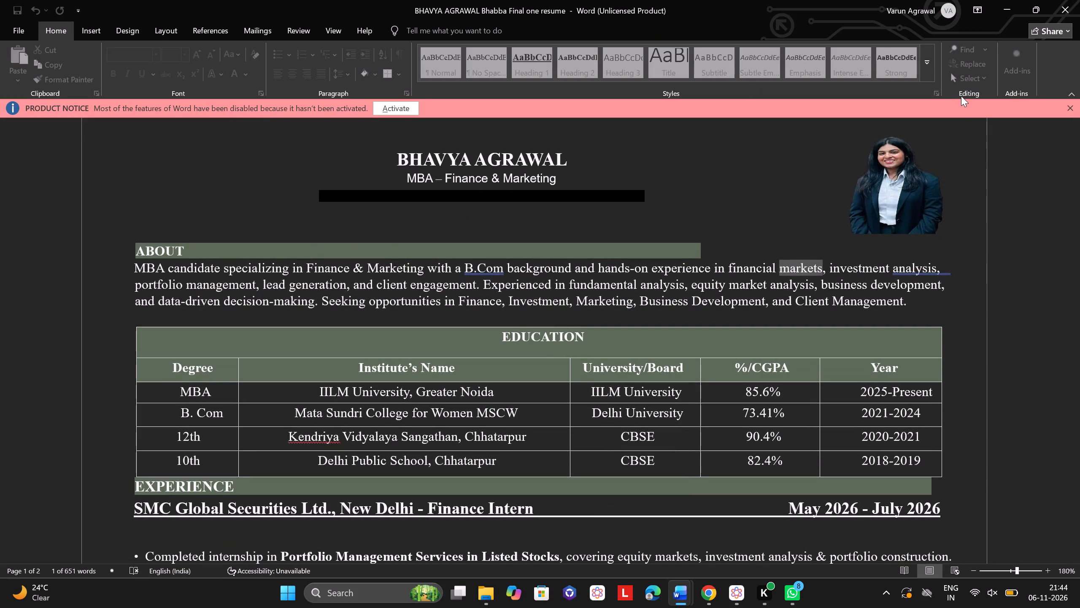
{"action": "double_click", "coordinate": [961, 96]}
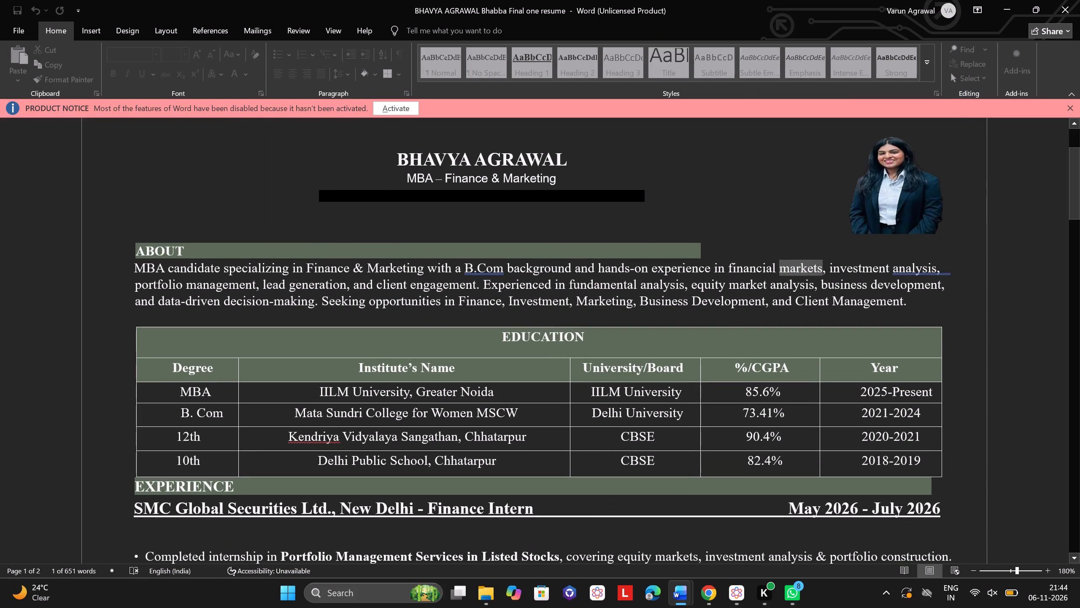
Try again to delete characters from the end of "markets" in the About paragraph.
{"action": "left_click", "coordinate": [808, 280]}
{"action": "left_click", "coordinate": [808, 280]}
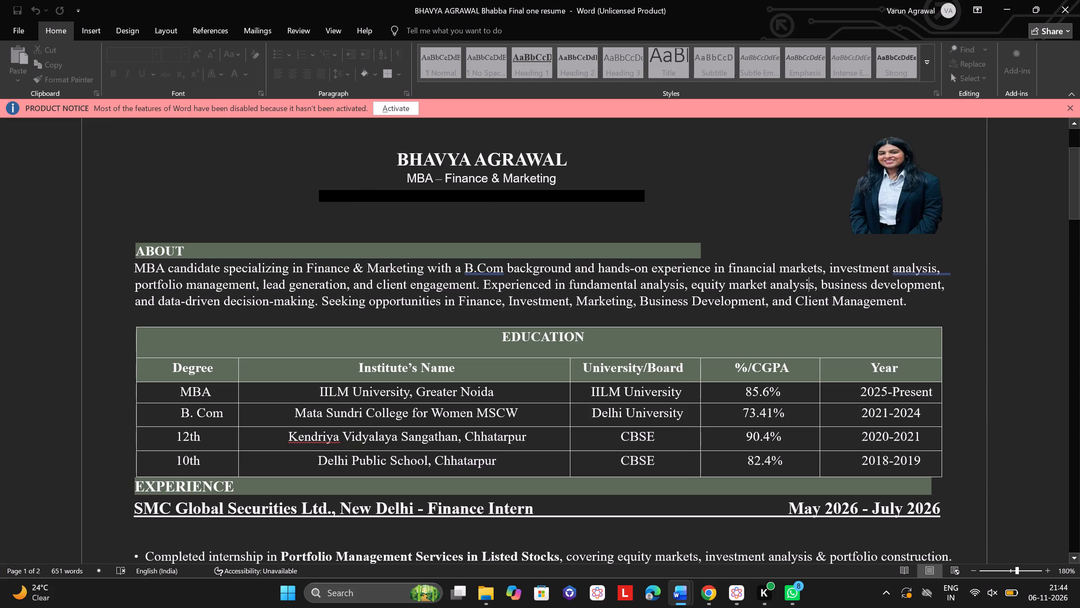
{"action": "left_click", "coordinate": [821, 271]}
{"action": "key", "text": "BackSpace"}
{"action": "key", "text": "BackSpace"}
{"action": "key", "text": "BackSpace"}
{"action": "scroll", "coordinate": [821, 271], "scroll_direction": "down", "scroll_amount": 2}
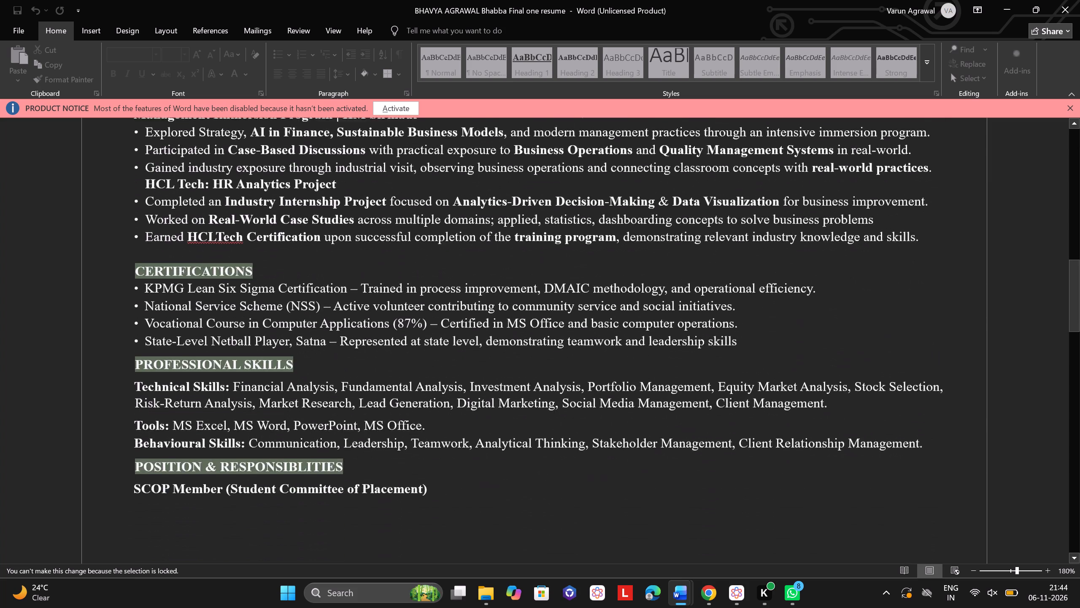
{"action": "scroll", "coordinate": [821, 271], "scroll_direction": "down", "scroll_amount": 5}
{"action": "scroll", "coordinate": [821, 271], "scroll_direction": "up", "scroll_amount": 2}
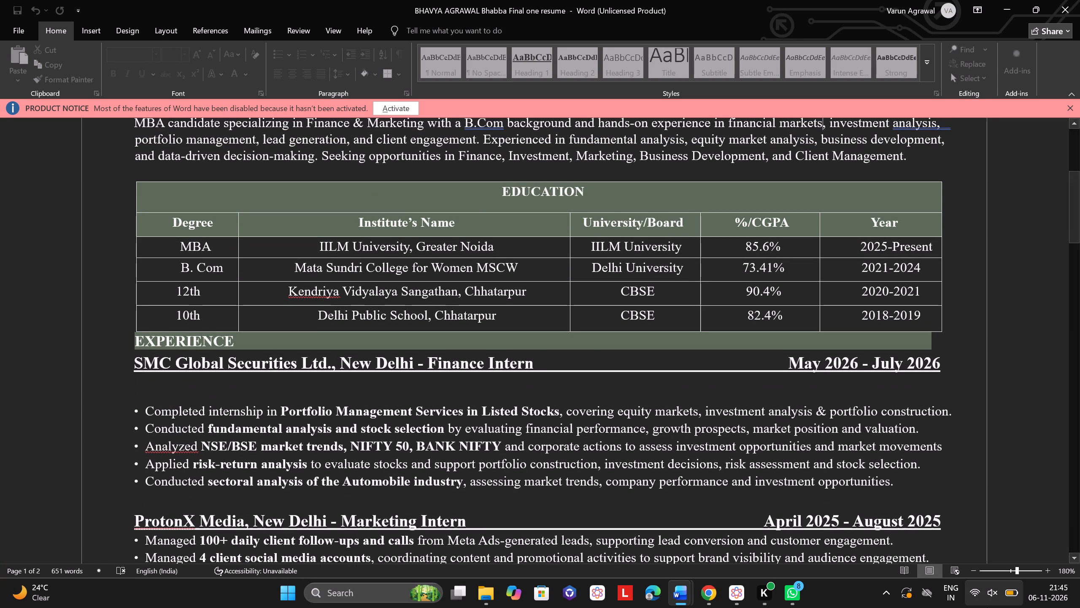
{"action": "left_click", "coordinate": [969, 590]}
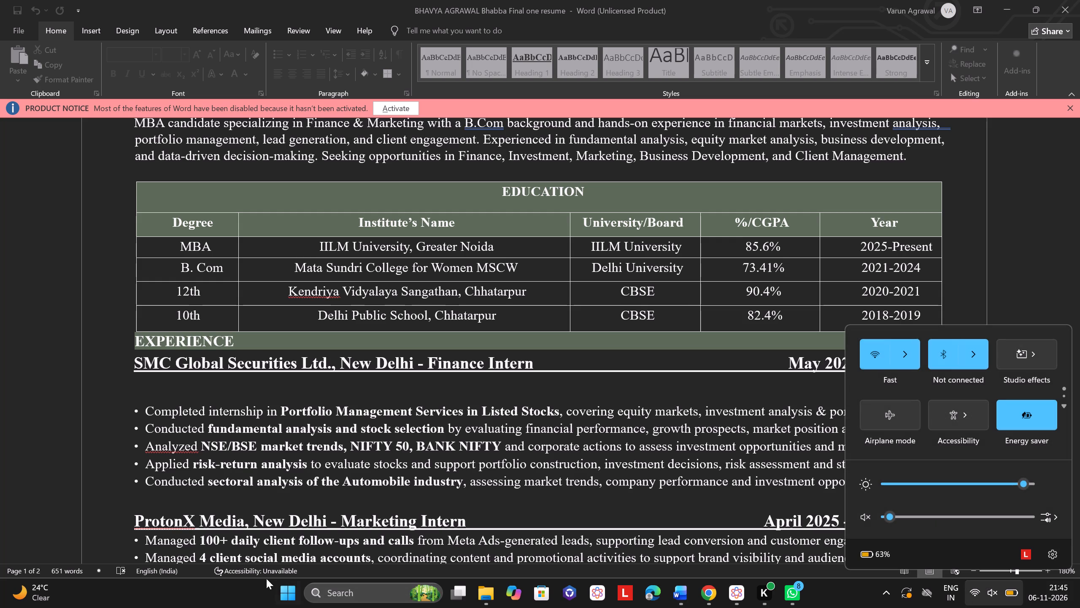
In Google Chrome, search the web for "pdf convert into word" and open iLovePDF's PDF to WORD converter.
{"action": "left_click", "coordinate": [350, 600]}
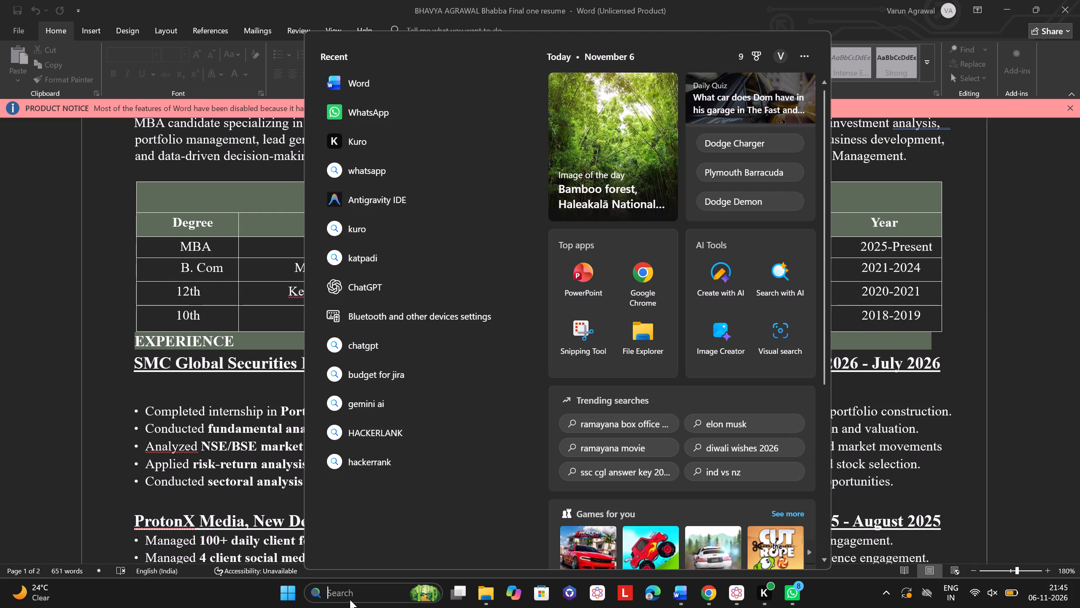
{"action": "type", "text": "googl"}
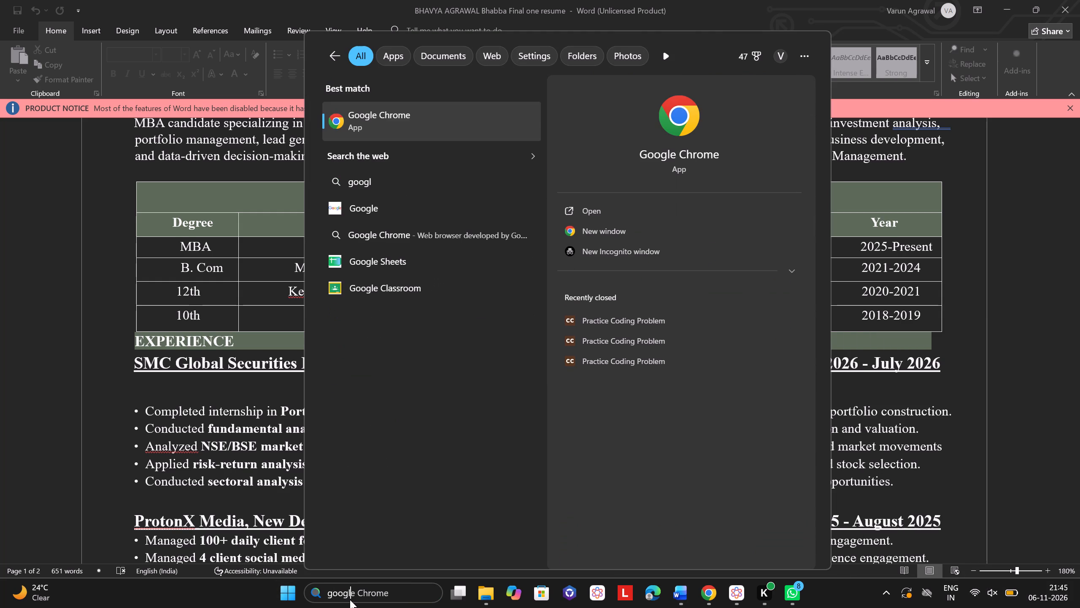
{"action": "key", "text": "e"}
{"action": "key", "text": "Return"}
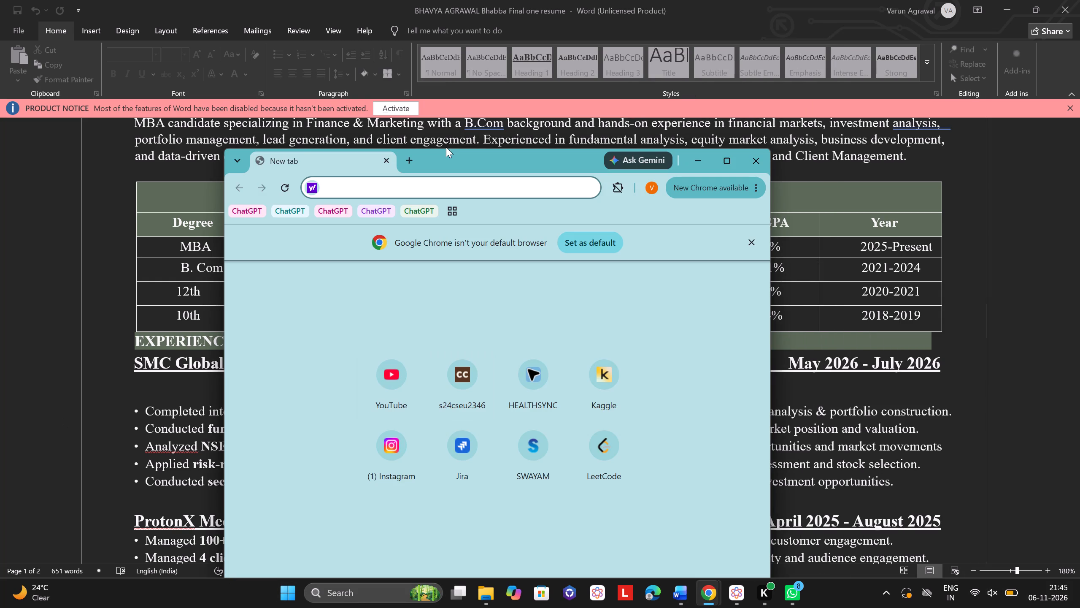
{"action": "left_click", "coordinate": [421, 187]}
{"action": "type", "text": "pdf convert into"}
{"action": "key", "text": "space"}
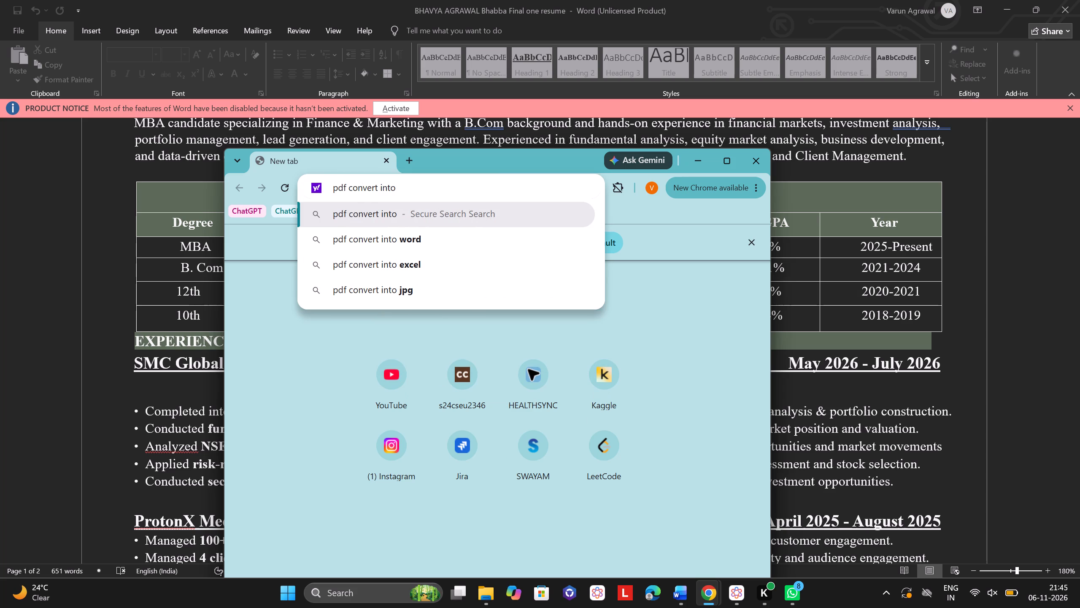
{"action": "type", "text": "word"}
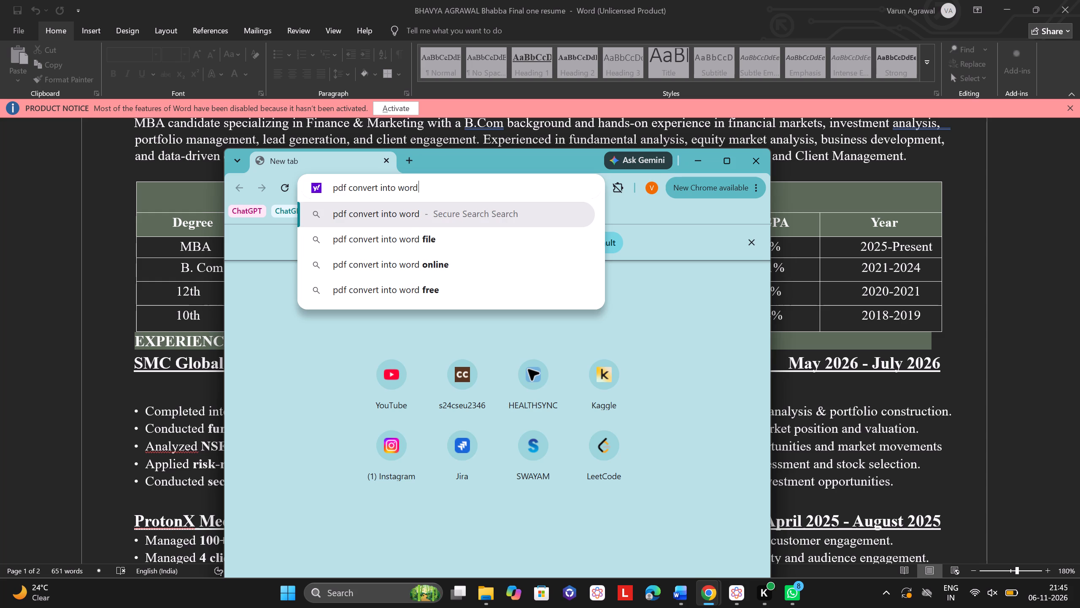
{"action": "key", "text": "Return"}
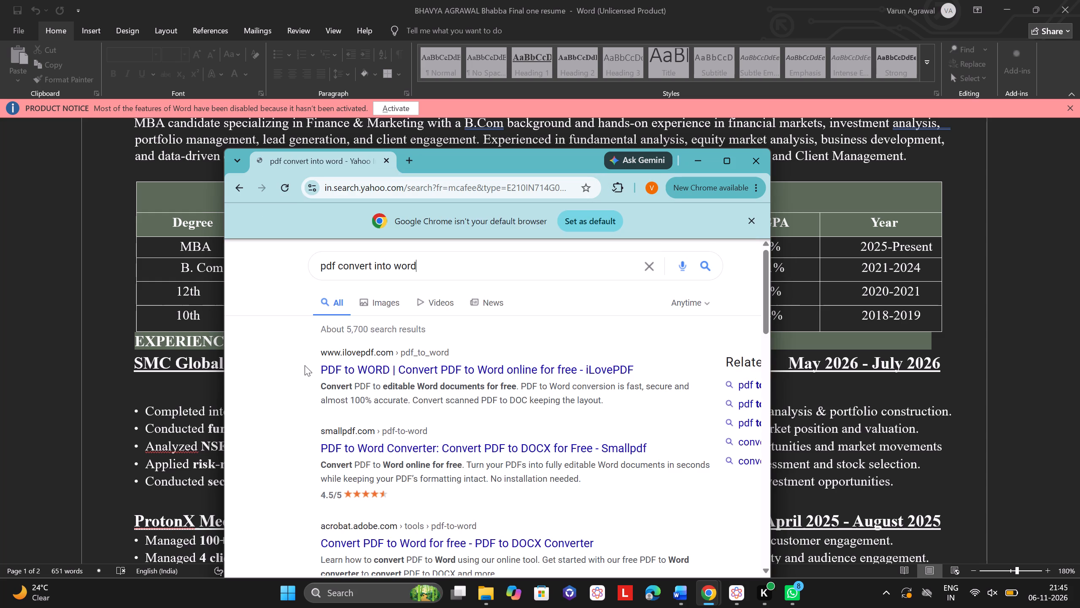
{"action": "left_click", "coordinate": [348, 368]}
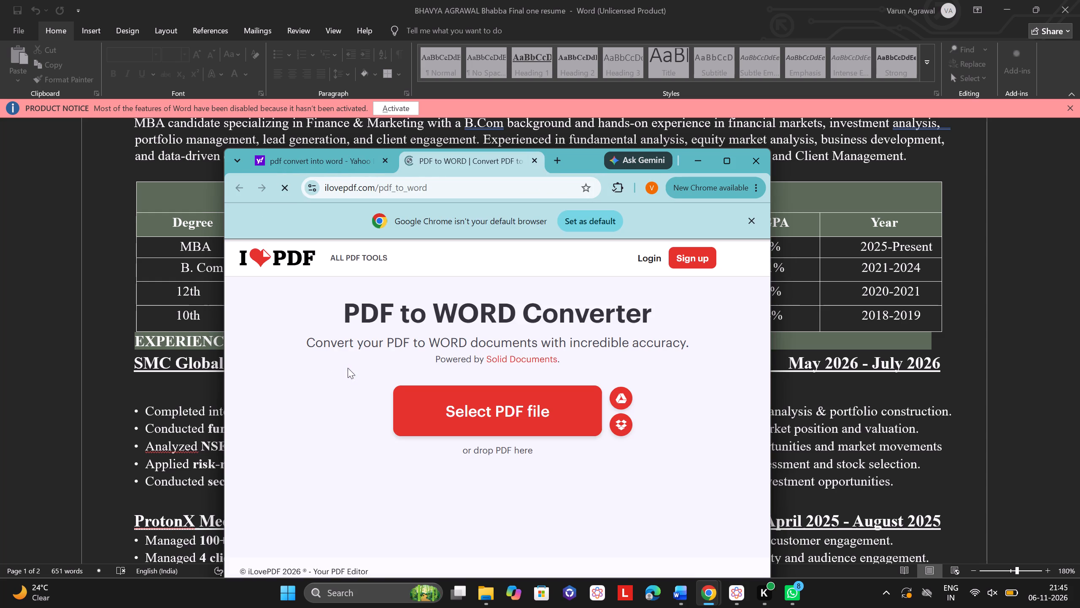
Convert the "Final one resume" PDF from the Desktop folder to Word without OCR and download the result.
{"action": "left_click", "coordinate": [503, 429]}
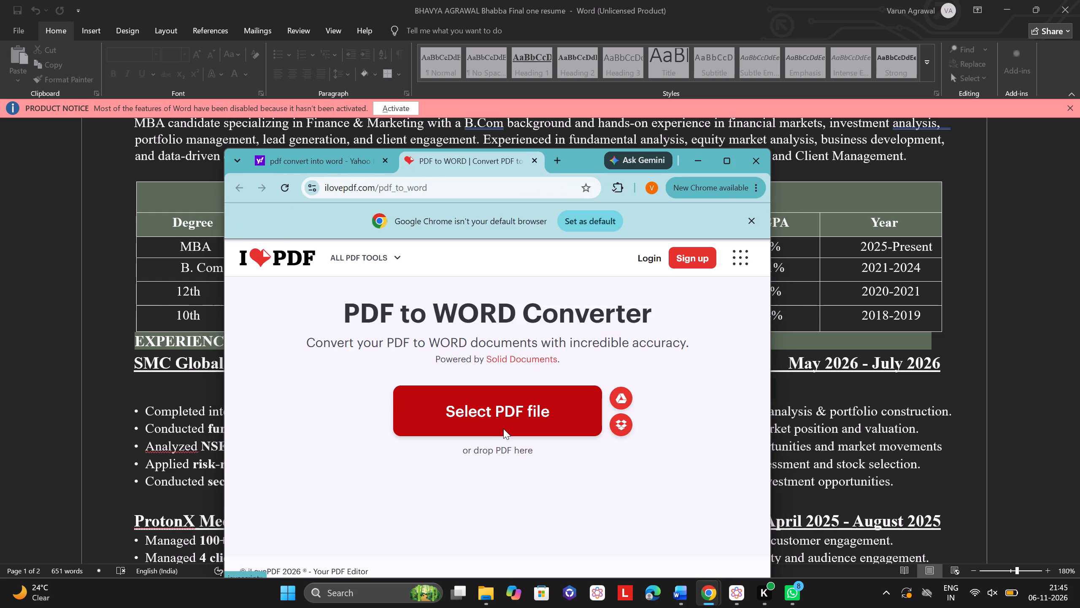
{"action": "left_click", "coordinate": [260, 271]}
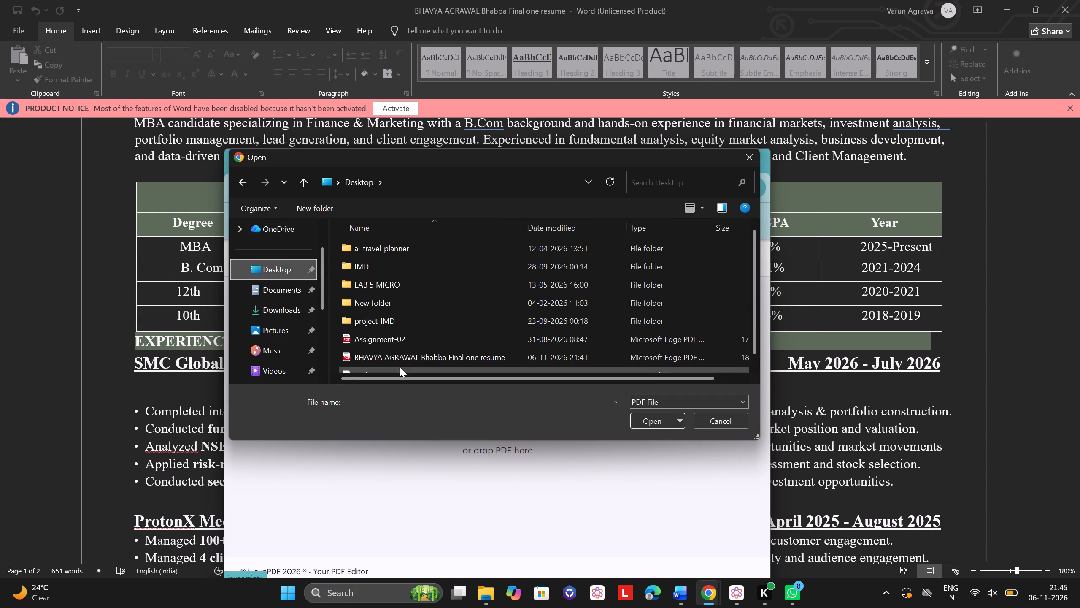
{"action": "left_click", "coordinate": [402, 360]}
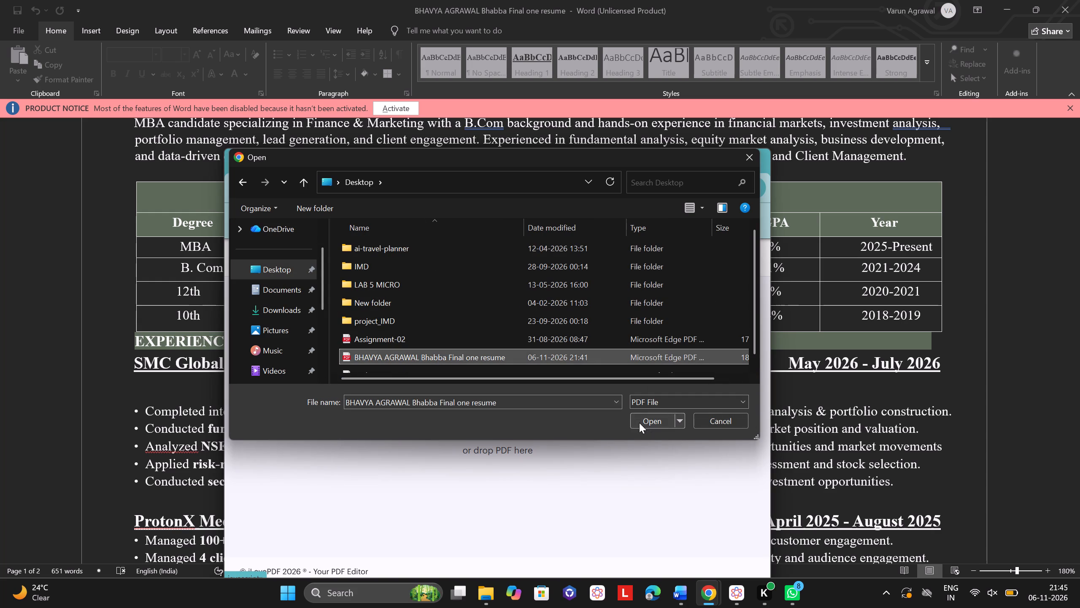
{"action": "left_click", "coordinate": [638, 421]}
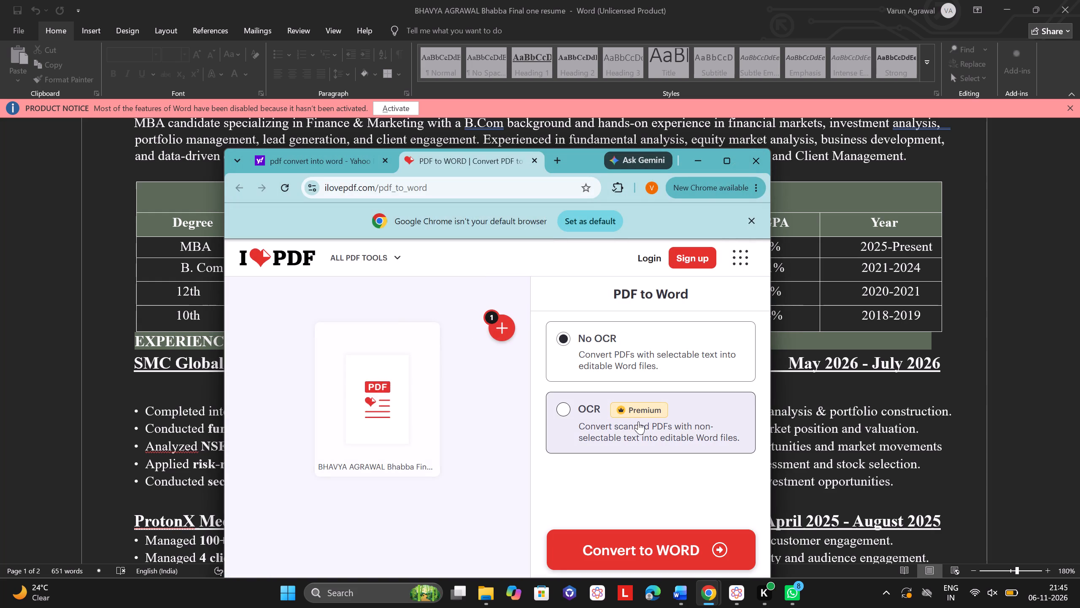
{"action": "left_click", "coordinate": [701, 557]}
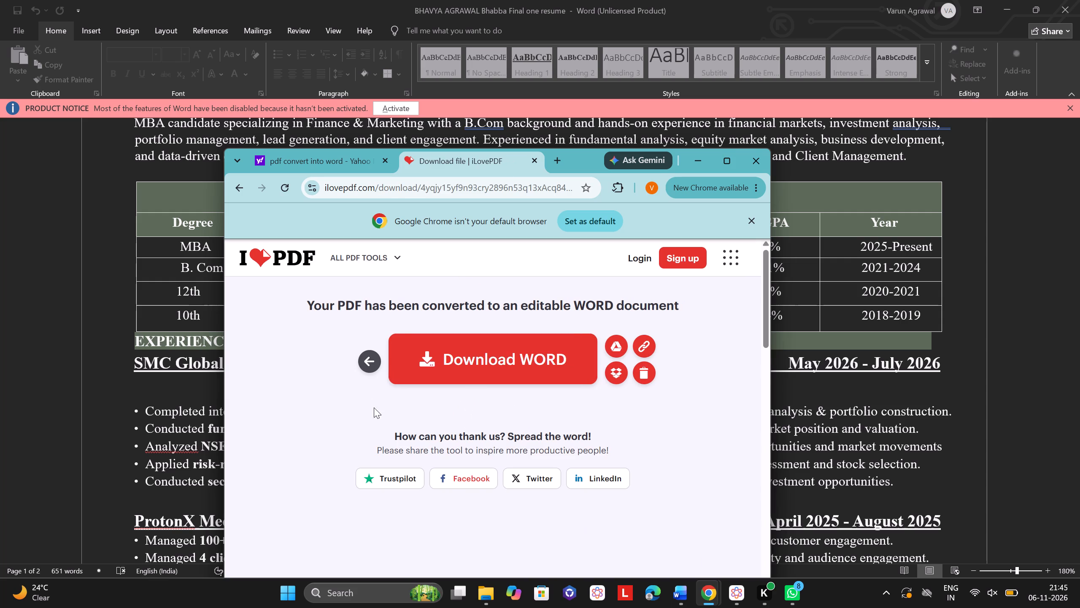
{"action": "left_click", "coordinate": [470, 378]}
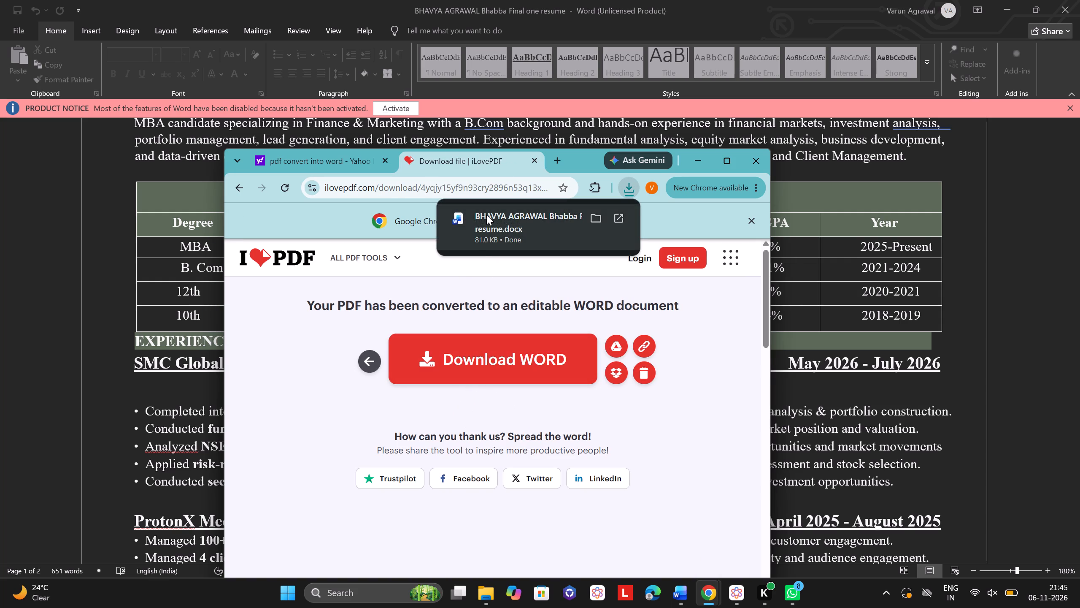
Open the downloaded resume document in Word, look through its content and enable editing.
{"action": "left_click", "coordinate": [486, 214]}
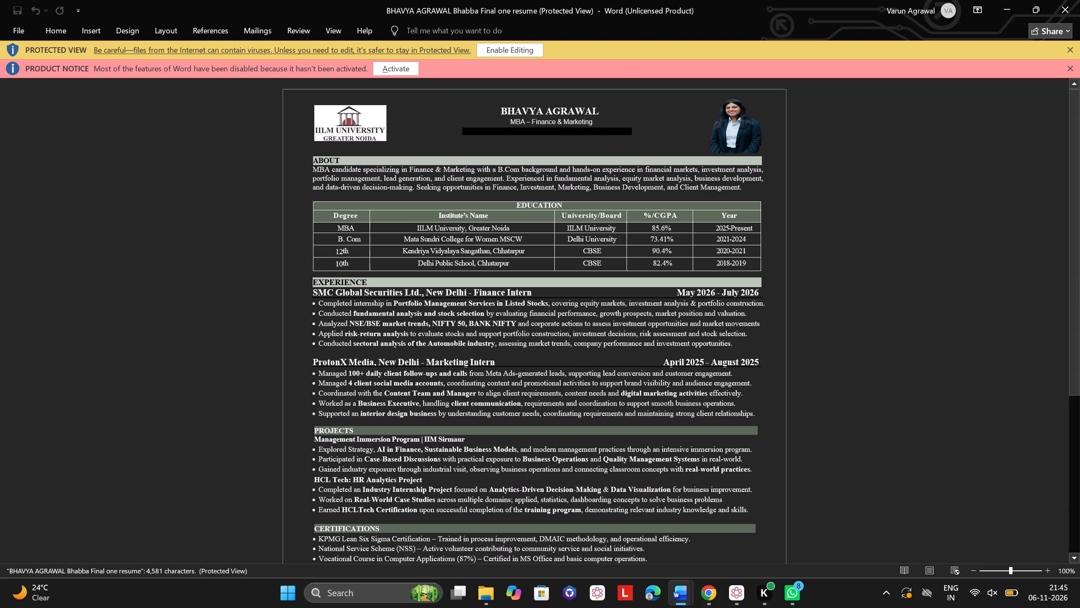
{"action": "scroll", "coordinate": [486, 214], "scroll_direction": "down", "scroll_amount": 2}
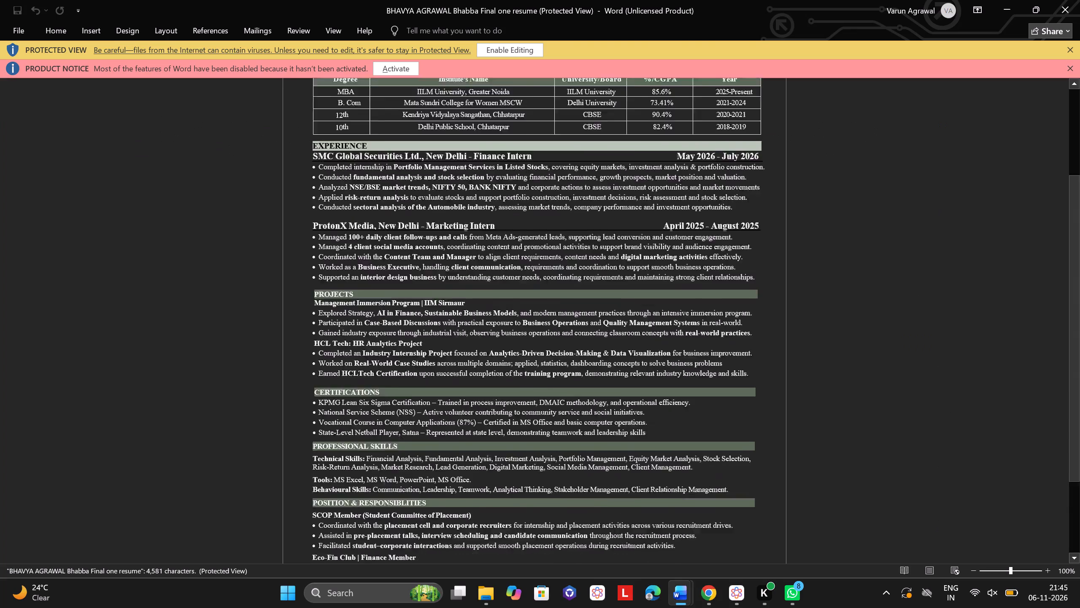
{"action": "scroll", "coordinate": [486, 214], "scroll_direction": "down", "scroll_amount": 3}
{"action": "scroll", "coordinate": [486, 214], "scroll_direction": "up", "scroll_amount": 6}
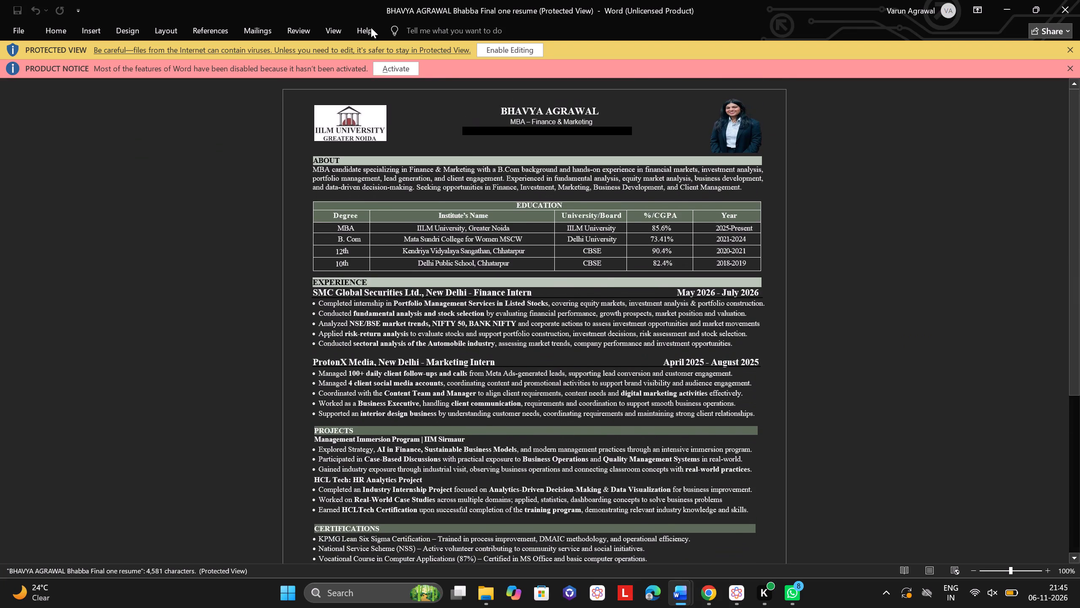
{"action": "left_click", "coordinate": [512, 48]}
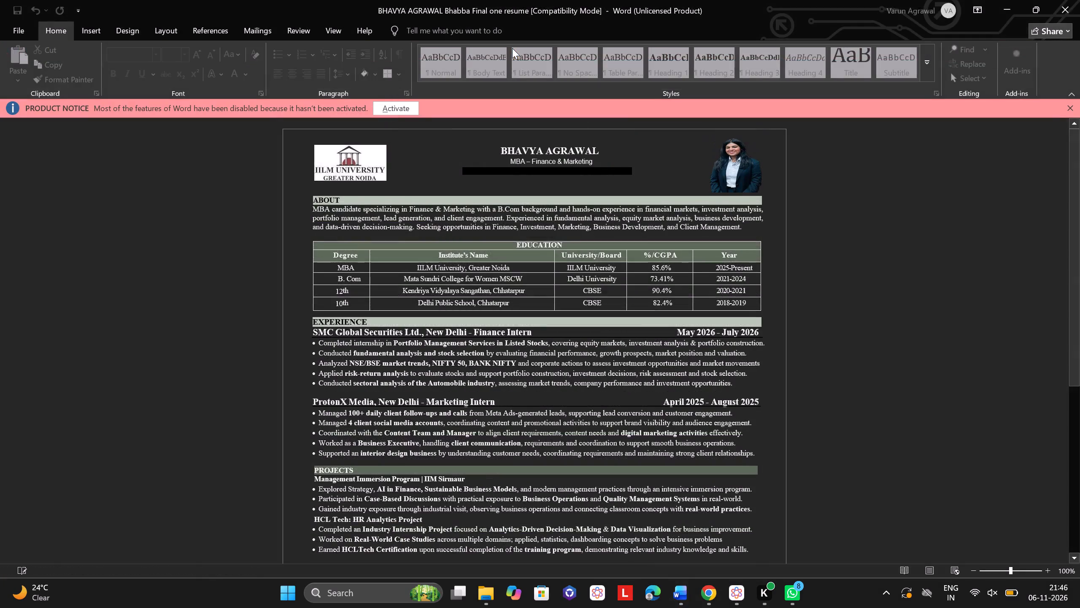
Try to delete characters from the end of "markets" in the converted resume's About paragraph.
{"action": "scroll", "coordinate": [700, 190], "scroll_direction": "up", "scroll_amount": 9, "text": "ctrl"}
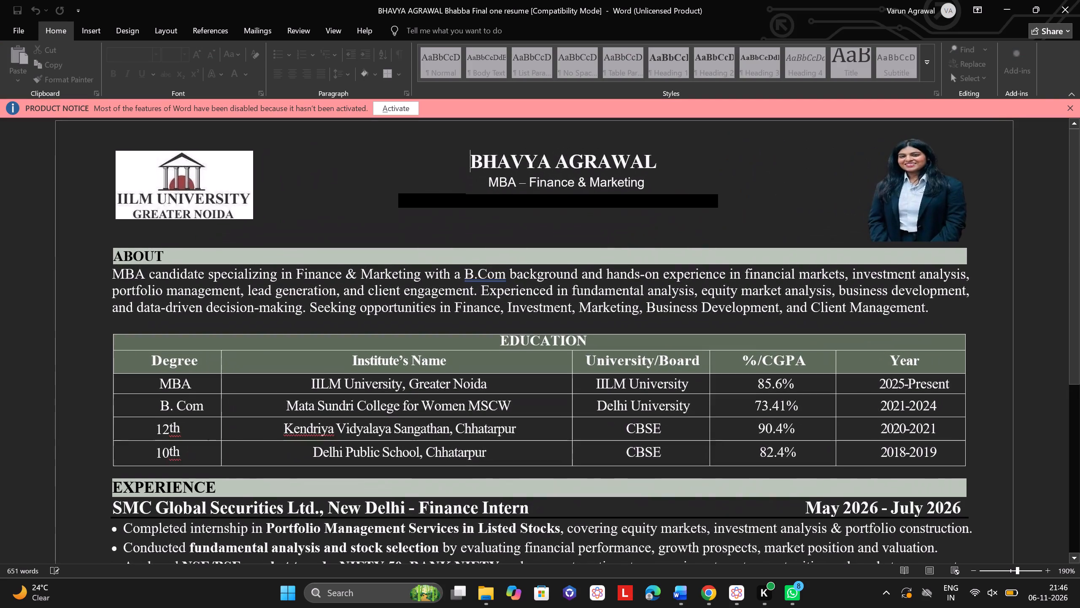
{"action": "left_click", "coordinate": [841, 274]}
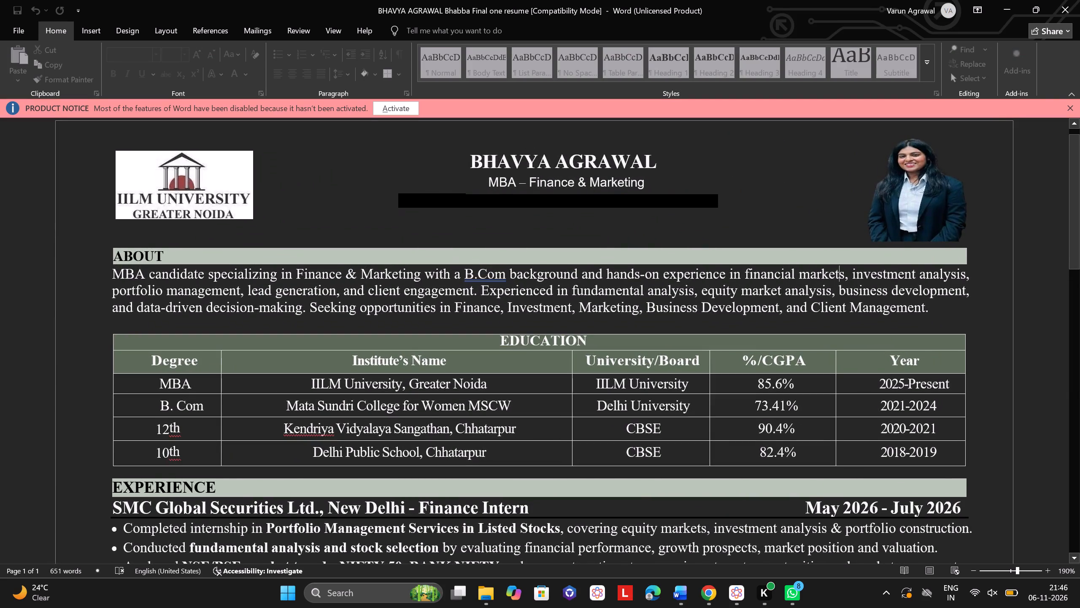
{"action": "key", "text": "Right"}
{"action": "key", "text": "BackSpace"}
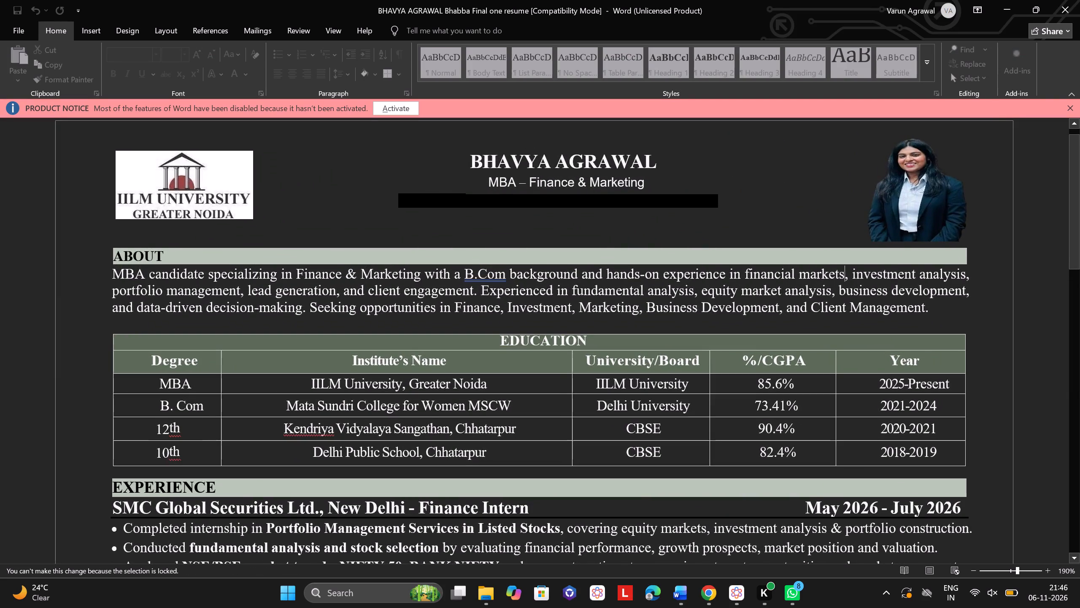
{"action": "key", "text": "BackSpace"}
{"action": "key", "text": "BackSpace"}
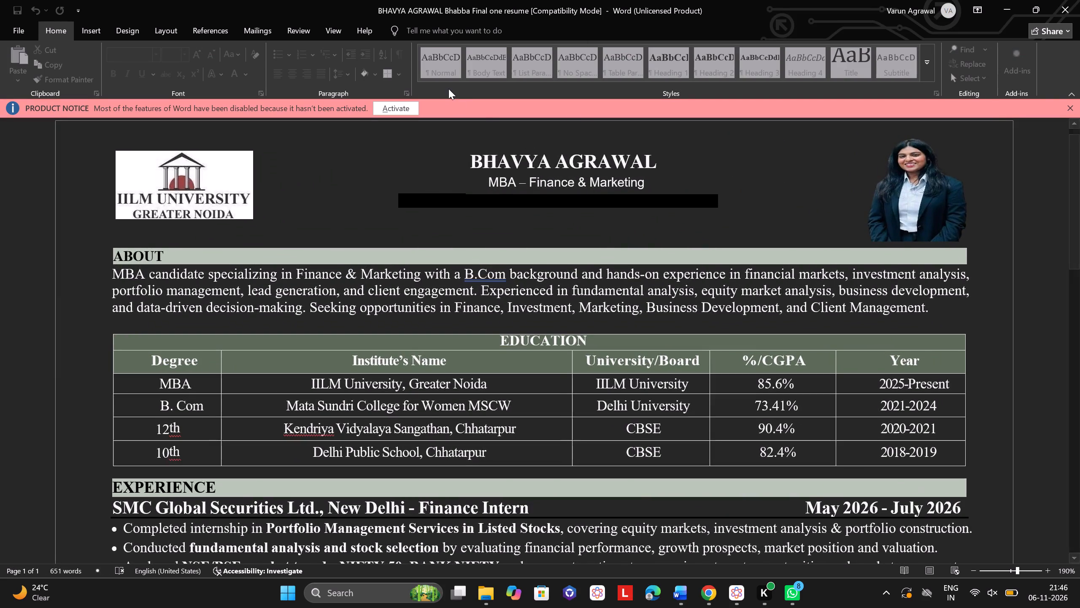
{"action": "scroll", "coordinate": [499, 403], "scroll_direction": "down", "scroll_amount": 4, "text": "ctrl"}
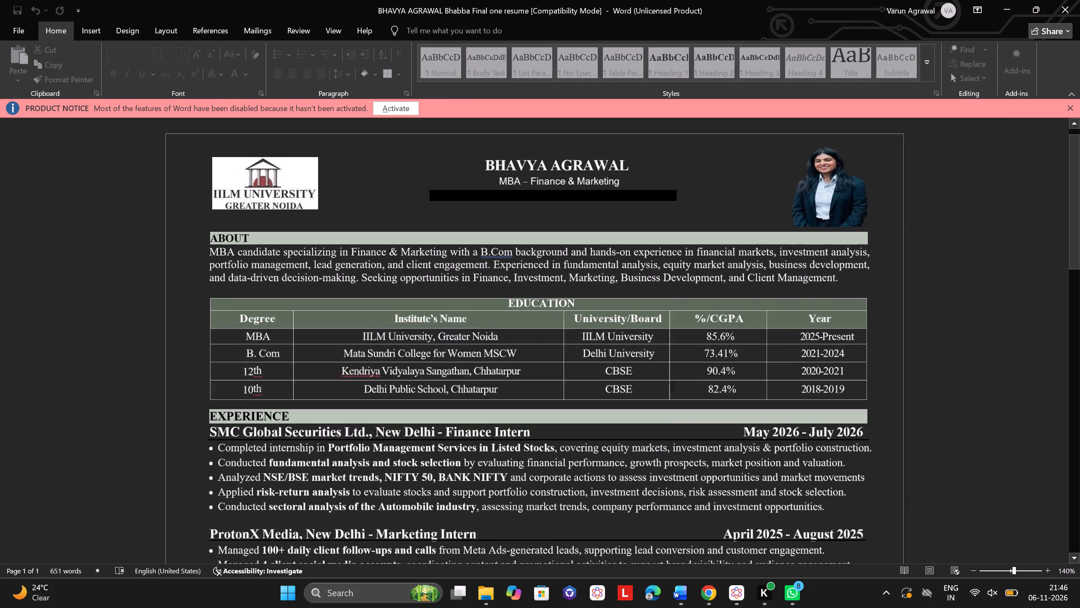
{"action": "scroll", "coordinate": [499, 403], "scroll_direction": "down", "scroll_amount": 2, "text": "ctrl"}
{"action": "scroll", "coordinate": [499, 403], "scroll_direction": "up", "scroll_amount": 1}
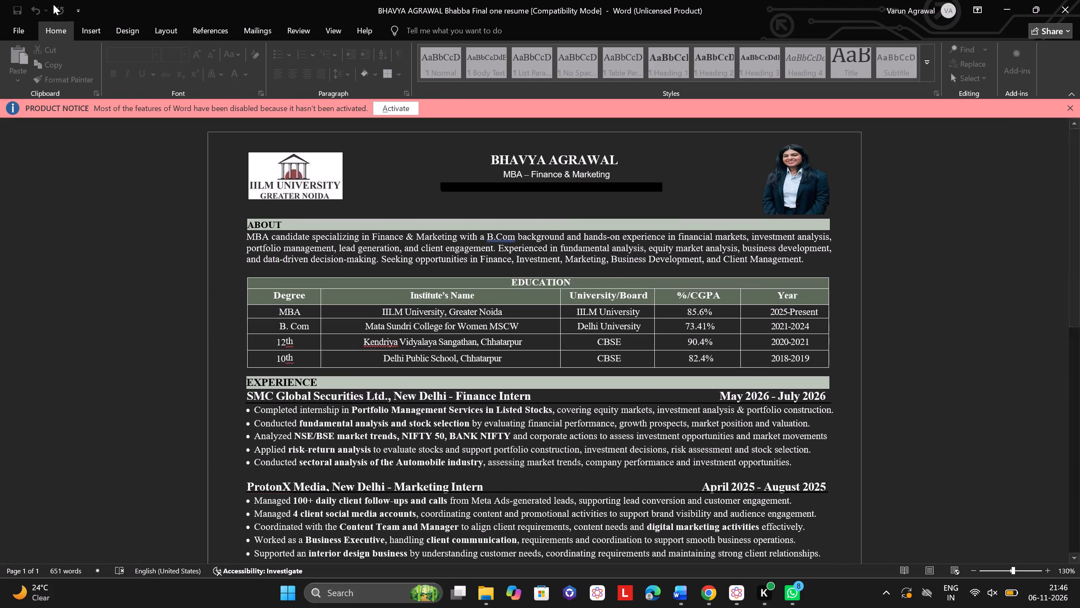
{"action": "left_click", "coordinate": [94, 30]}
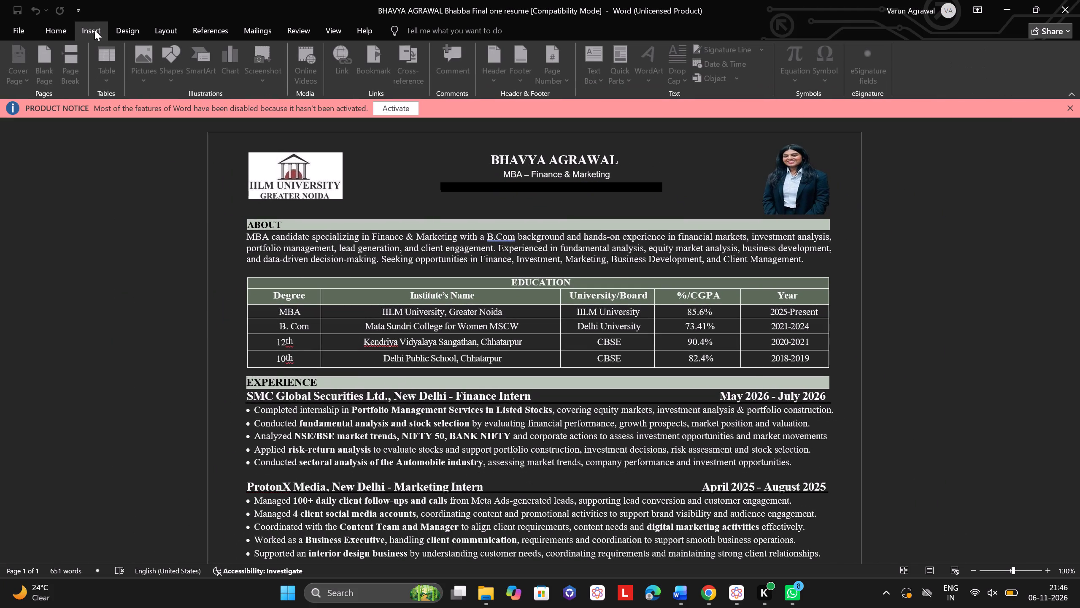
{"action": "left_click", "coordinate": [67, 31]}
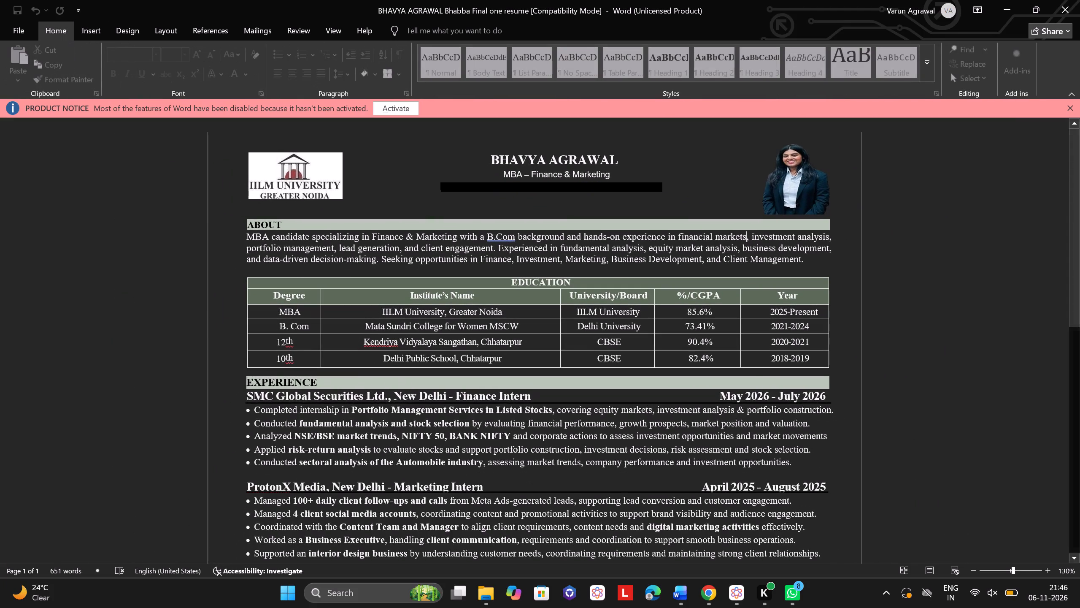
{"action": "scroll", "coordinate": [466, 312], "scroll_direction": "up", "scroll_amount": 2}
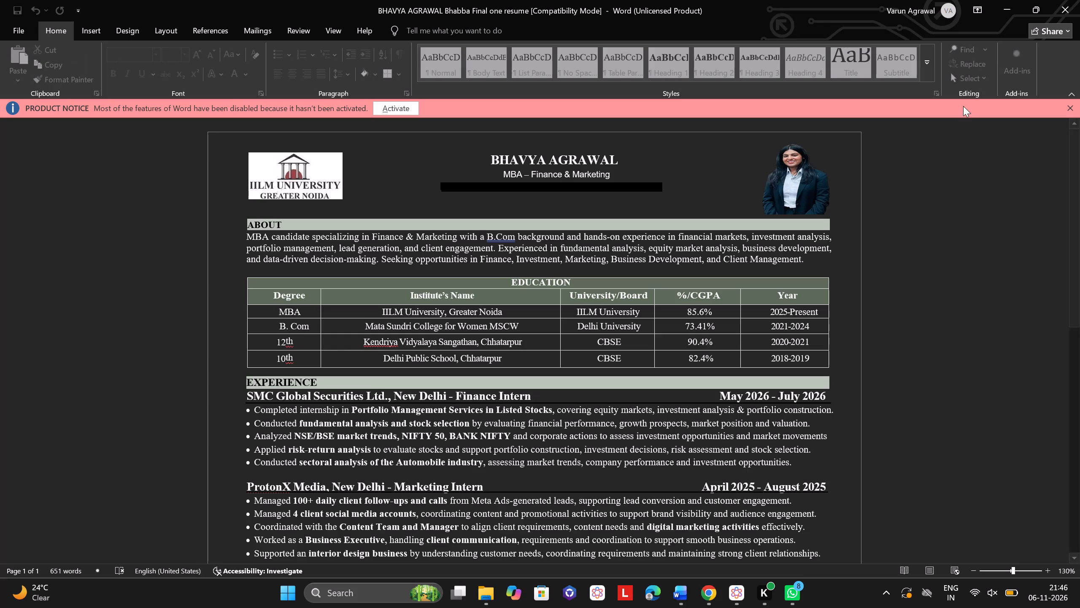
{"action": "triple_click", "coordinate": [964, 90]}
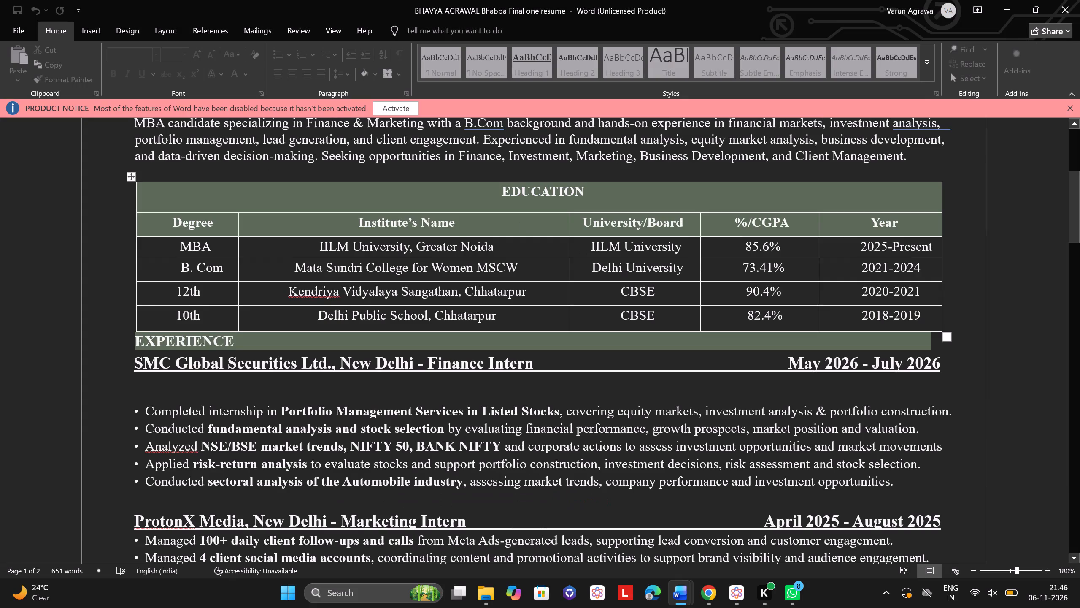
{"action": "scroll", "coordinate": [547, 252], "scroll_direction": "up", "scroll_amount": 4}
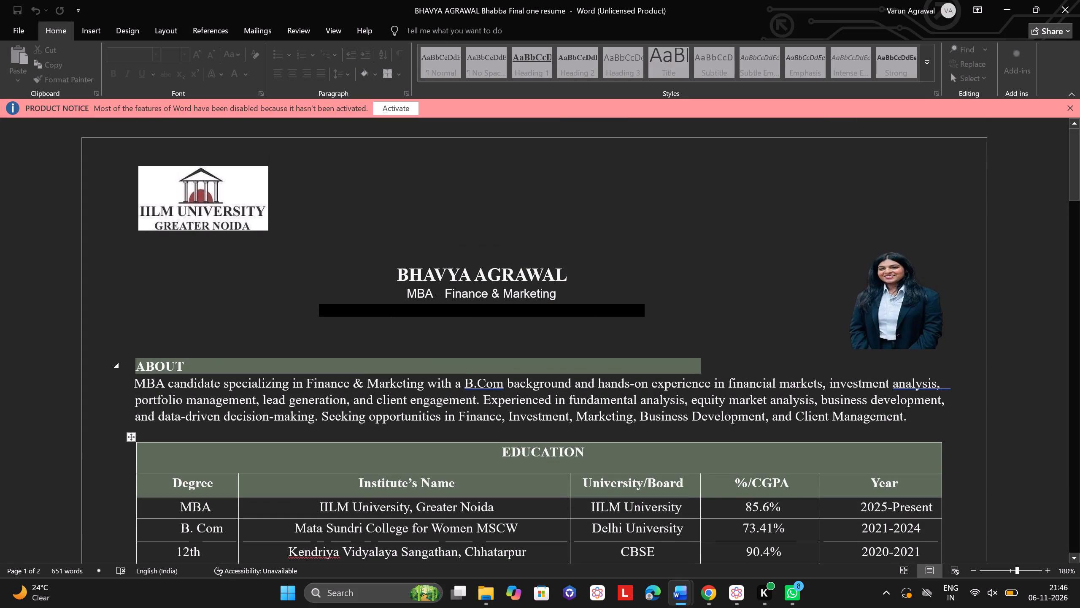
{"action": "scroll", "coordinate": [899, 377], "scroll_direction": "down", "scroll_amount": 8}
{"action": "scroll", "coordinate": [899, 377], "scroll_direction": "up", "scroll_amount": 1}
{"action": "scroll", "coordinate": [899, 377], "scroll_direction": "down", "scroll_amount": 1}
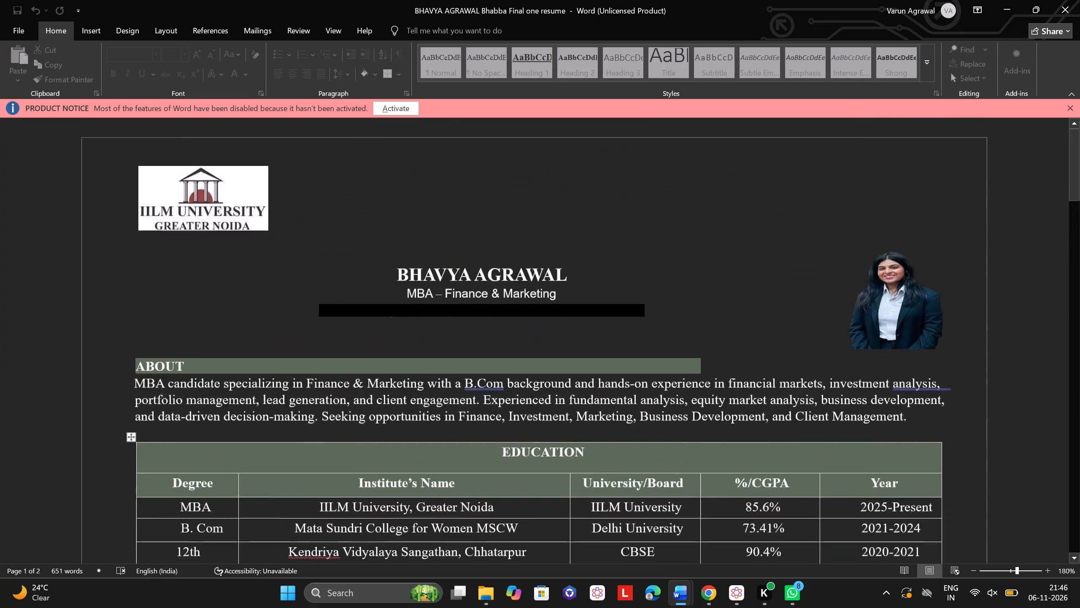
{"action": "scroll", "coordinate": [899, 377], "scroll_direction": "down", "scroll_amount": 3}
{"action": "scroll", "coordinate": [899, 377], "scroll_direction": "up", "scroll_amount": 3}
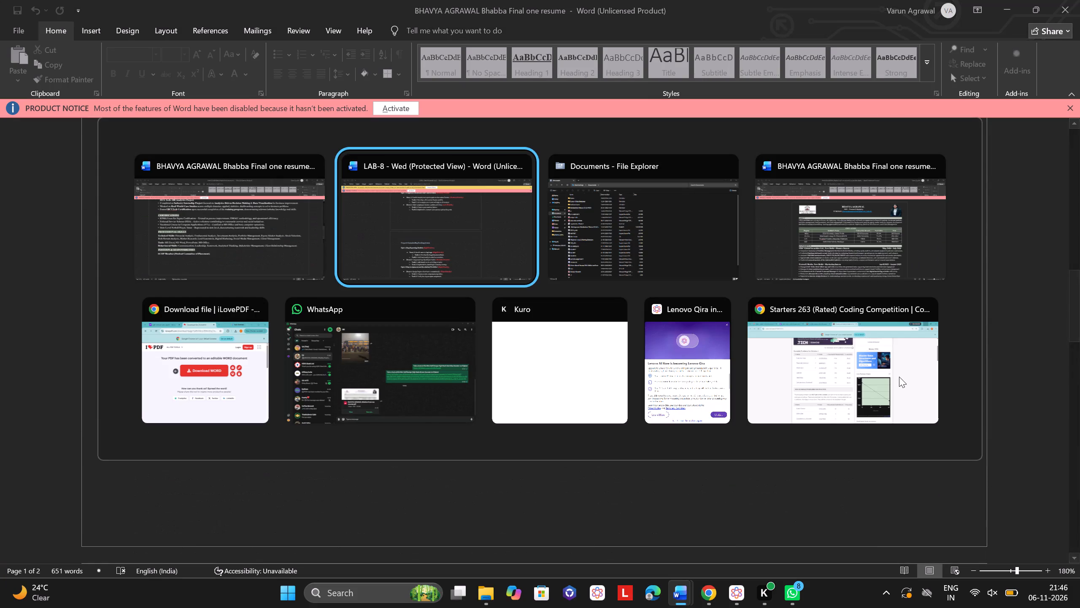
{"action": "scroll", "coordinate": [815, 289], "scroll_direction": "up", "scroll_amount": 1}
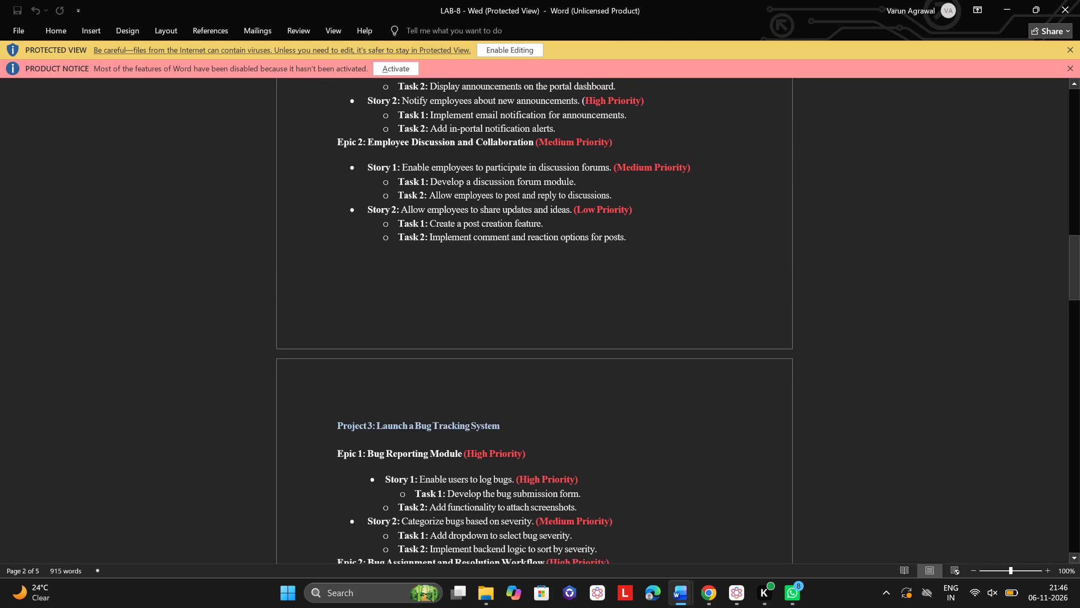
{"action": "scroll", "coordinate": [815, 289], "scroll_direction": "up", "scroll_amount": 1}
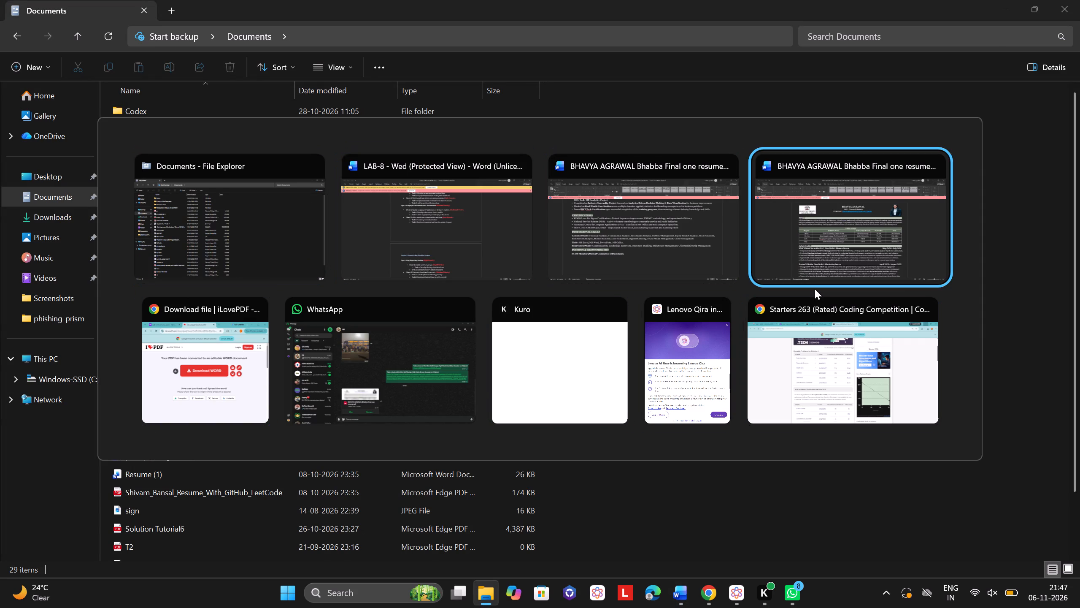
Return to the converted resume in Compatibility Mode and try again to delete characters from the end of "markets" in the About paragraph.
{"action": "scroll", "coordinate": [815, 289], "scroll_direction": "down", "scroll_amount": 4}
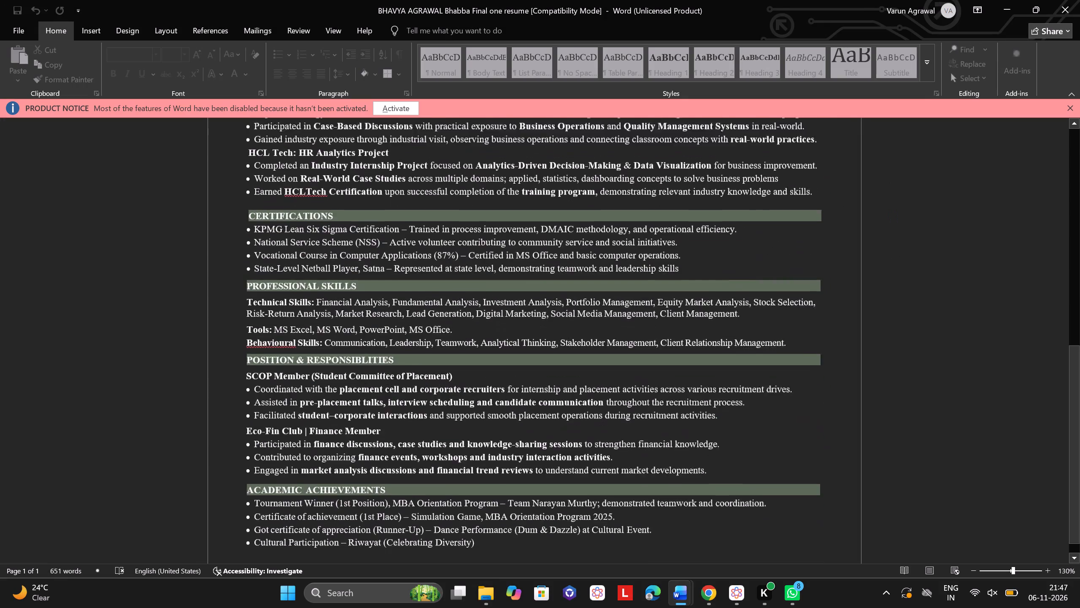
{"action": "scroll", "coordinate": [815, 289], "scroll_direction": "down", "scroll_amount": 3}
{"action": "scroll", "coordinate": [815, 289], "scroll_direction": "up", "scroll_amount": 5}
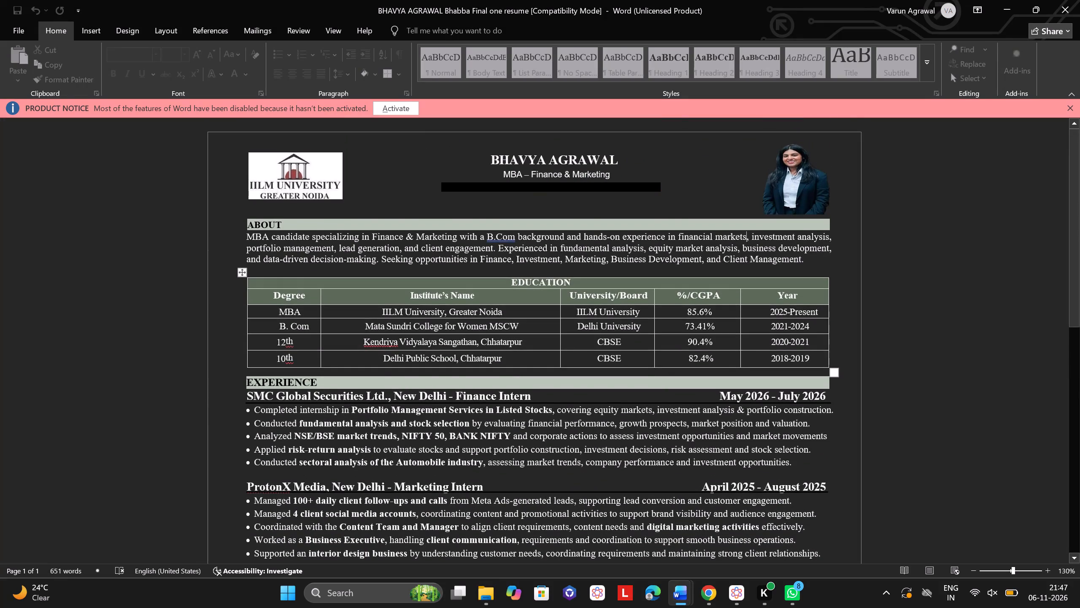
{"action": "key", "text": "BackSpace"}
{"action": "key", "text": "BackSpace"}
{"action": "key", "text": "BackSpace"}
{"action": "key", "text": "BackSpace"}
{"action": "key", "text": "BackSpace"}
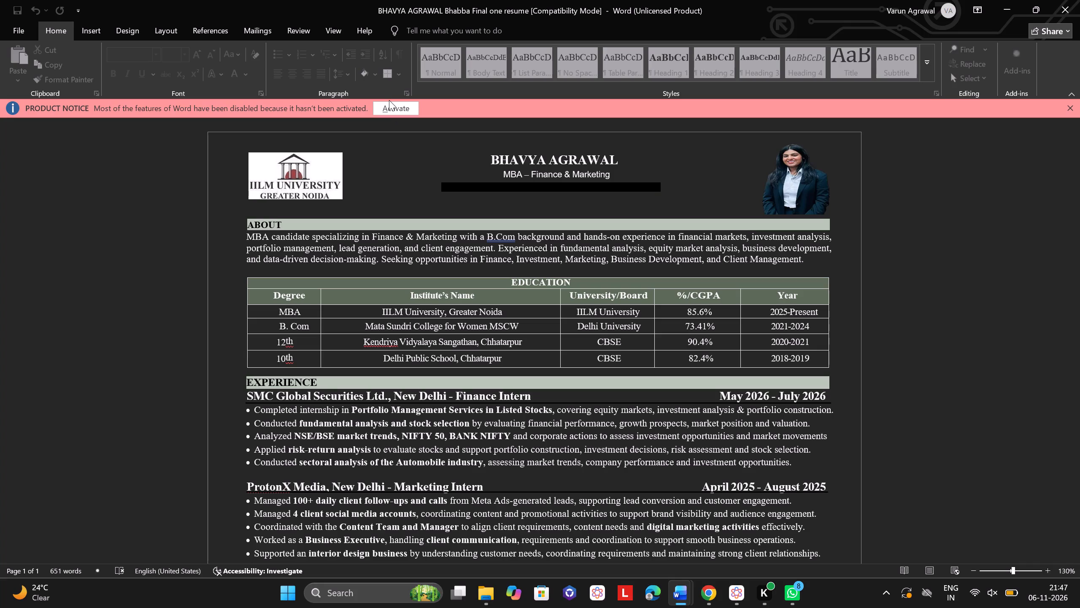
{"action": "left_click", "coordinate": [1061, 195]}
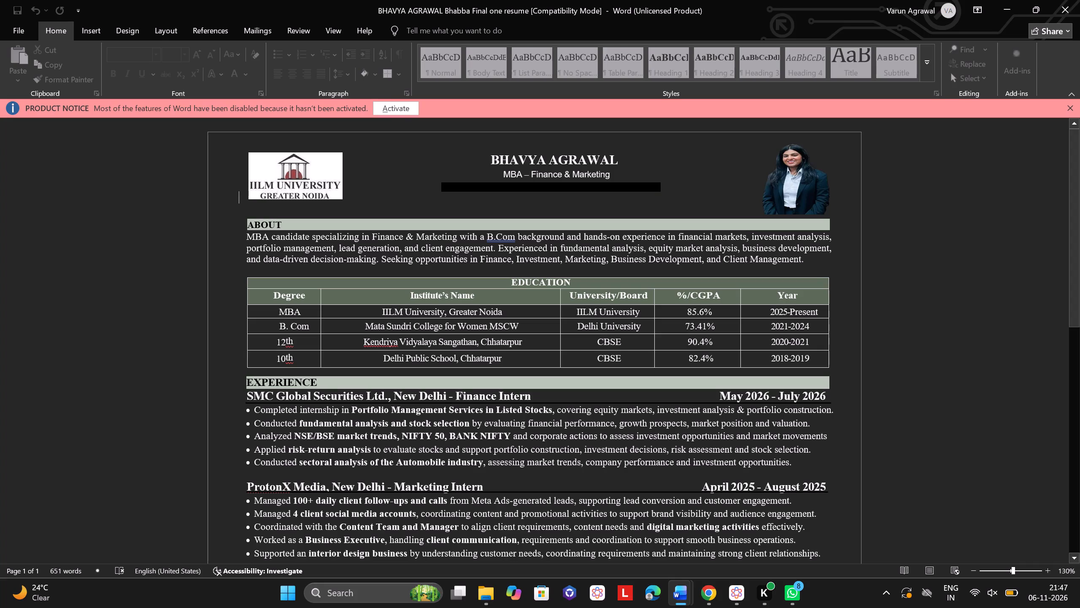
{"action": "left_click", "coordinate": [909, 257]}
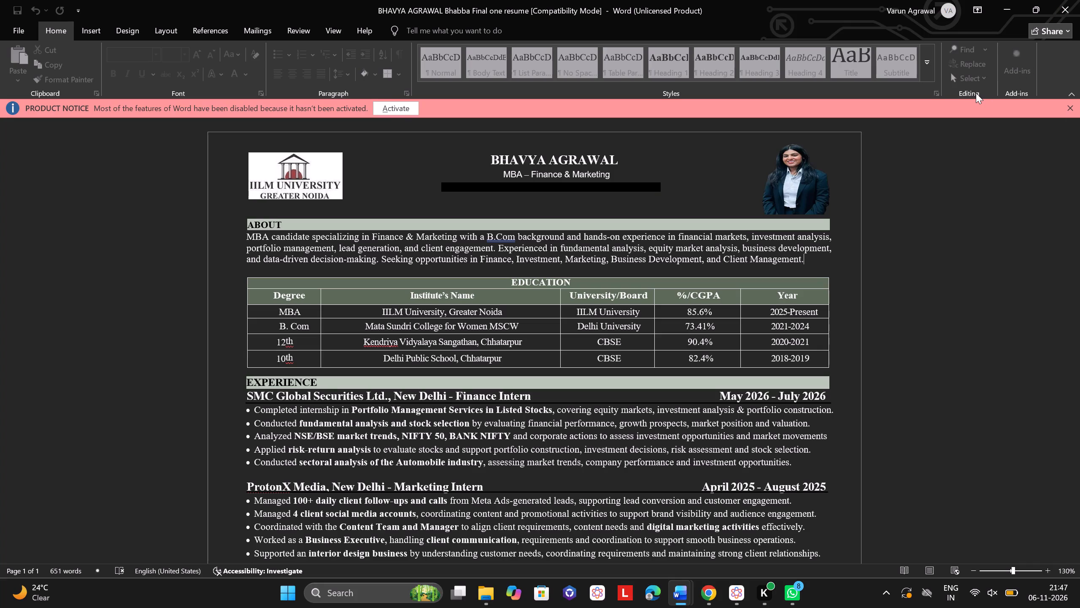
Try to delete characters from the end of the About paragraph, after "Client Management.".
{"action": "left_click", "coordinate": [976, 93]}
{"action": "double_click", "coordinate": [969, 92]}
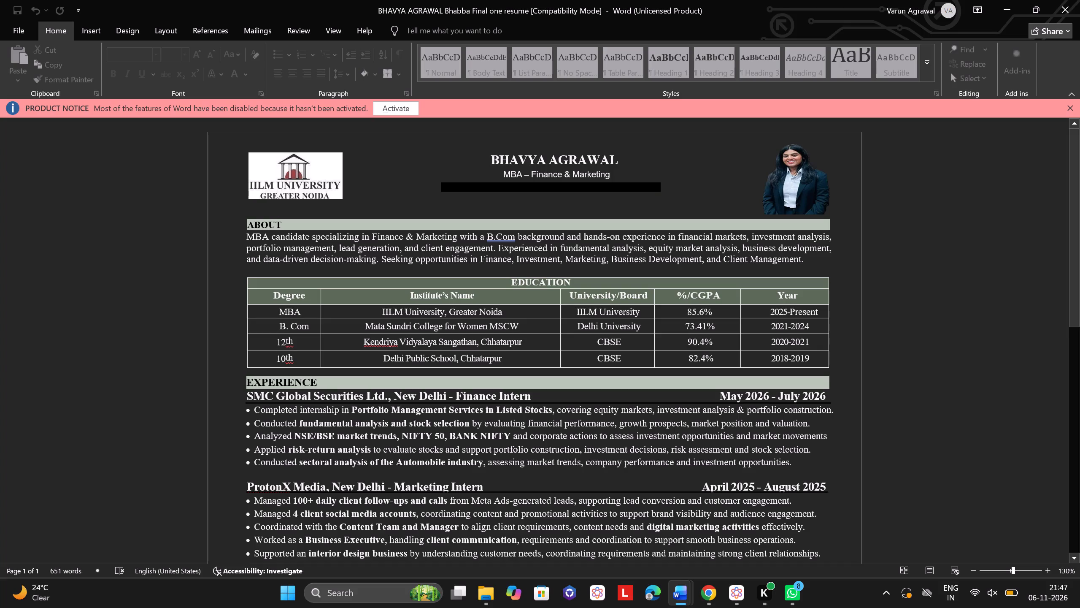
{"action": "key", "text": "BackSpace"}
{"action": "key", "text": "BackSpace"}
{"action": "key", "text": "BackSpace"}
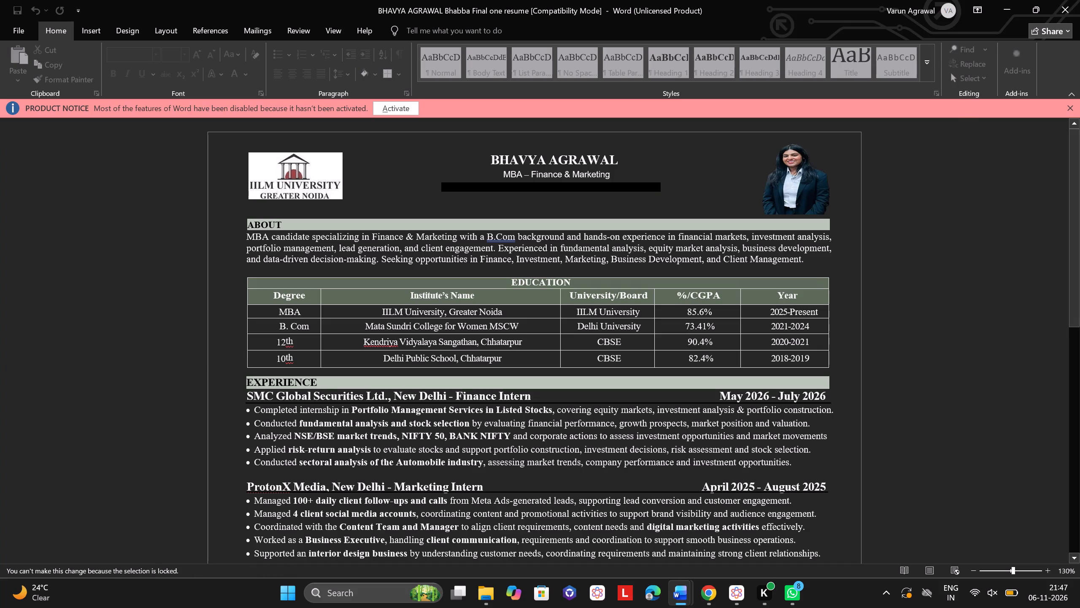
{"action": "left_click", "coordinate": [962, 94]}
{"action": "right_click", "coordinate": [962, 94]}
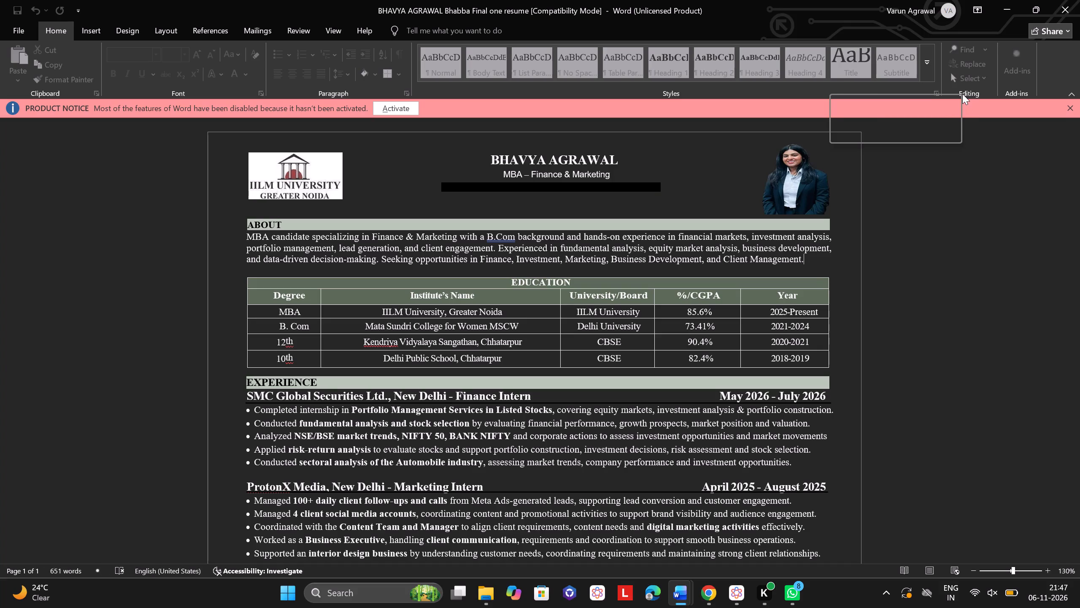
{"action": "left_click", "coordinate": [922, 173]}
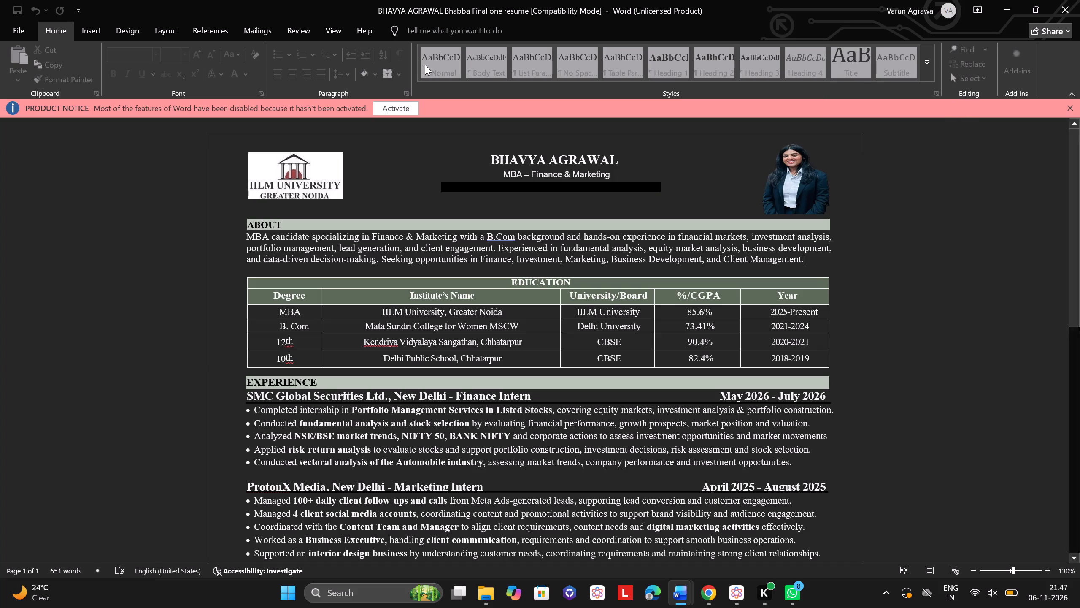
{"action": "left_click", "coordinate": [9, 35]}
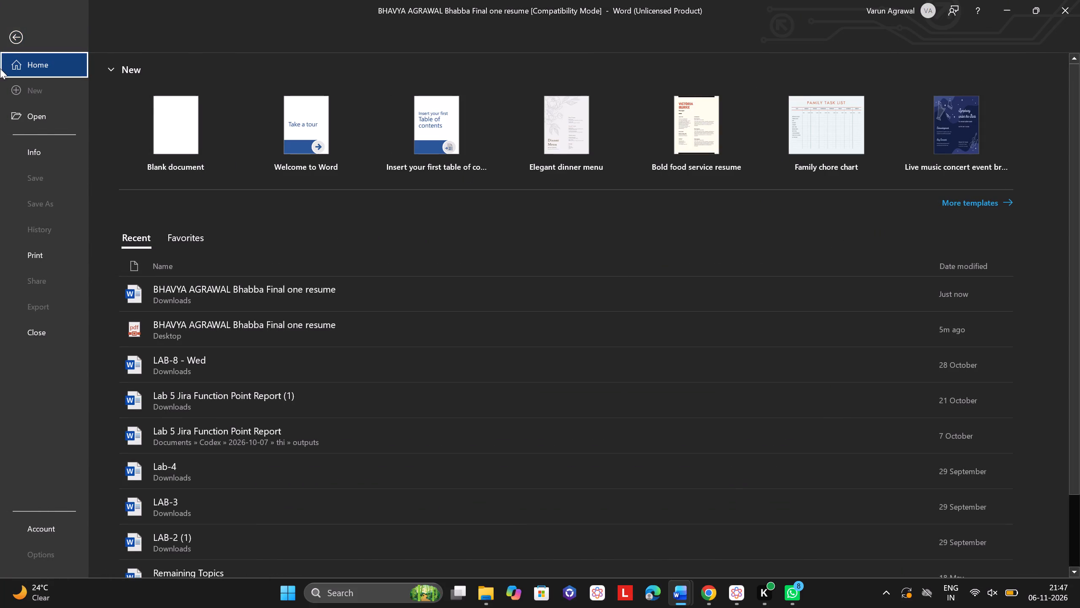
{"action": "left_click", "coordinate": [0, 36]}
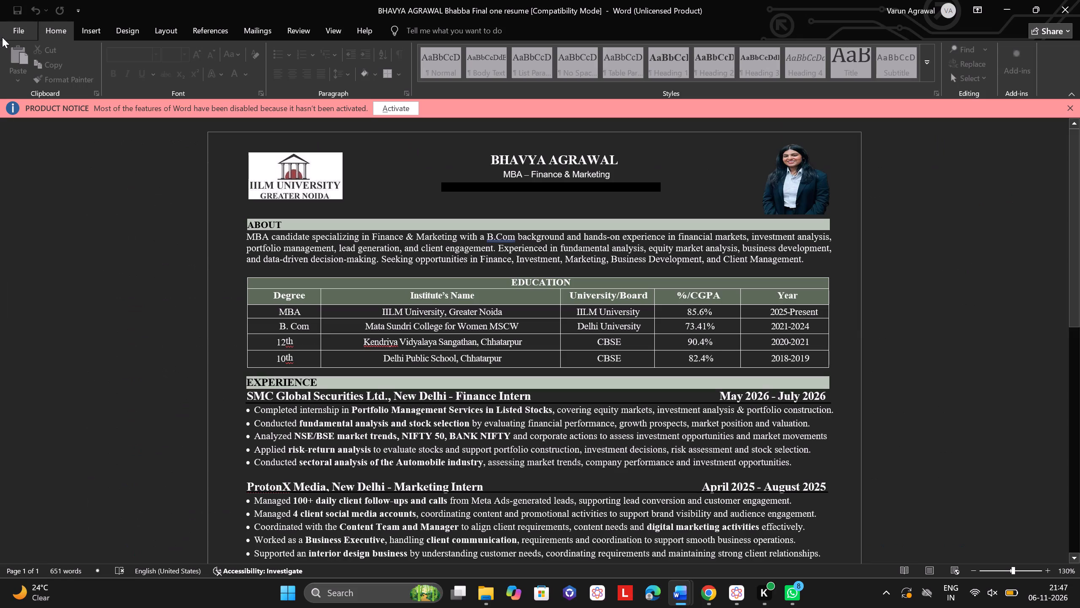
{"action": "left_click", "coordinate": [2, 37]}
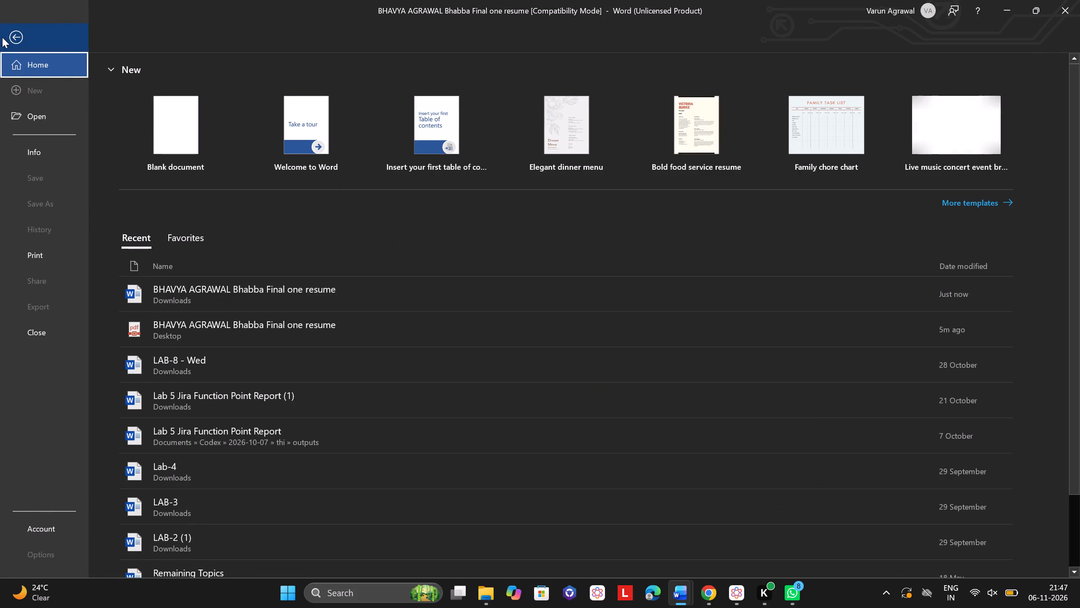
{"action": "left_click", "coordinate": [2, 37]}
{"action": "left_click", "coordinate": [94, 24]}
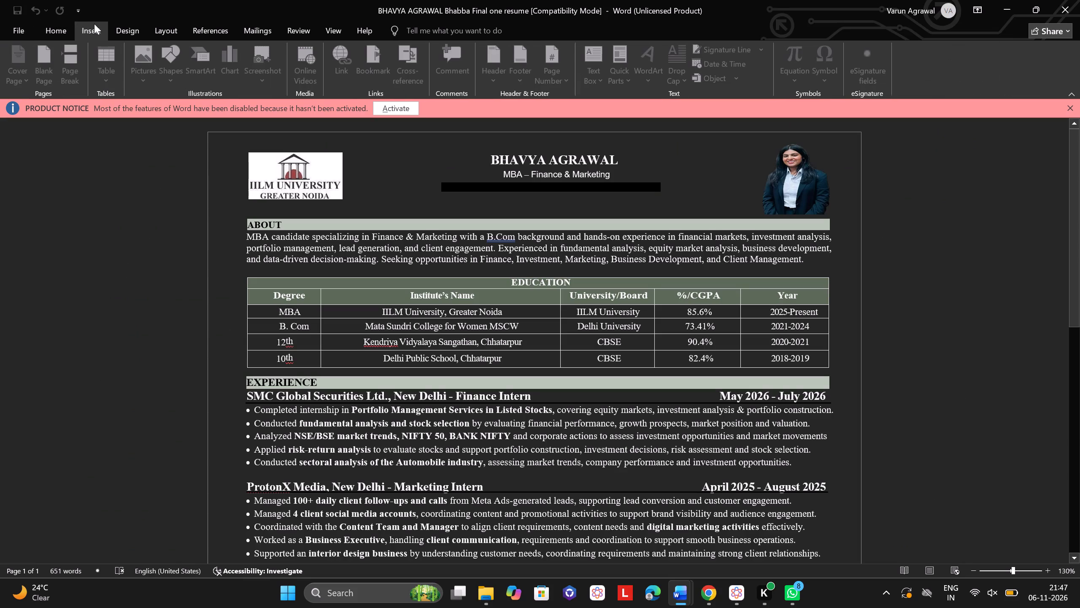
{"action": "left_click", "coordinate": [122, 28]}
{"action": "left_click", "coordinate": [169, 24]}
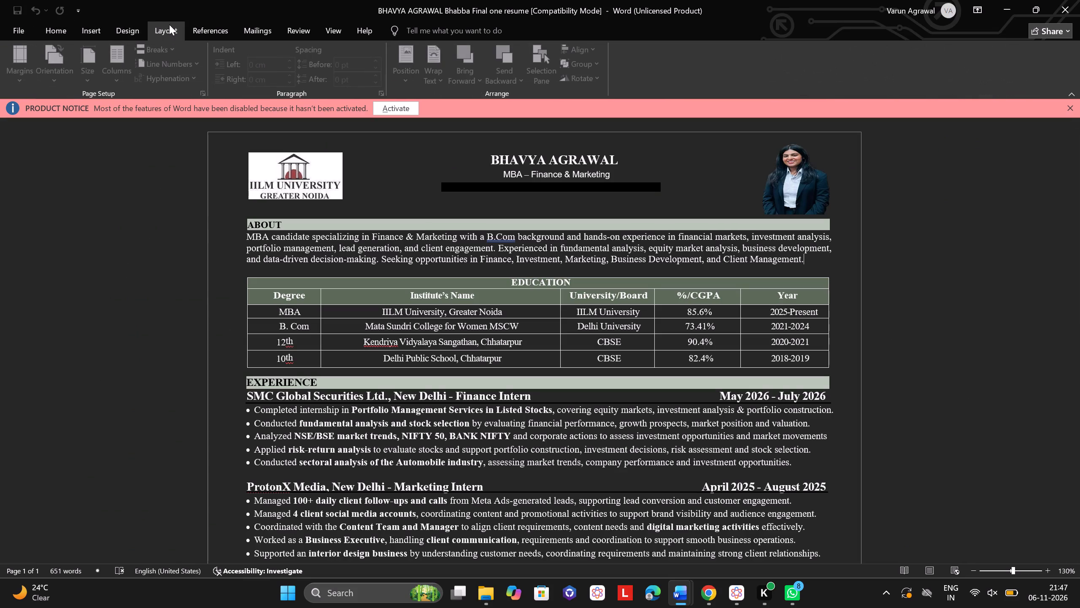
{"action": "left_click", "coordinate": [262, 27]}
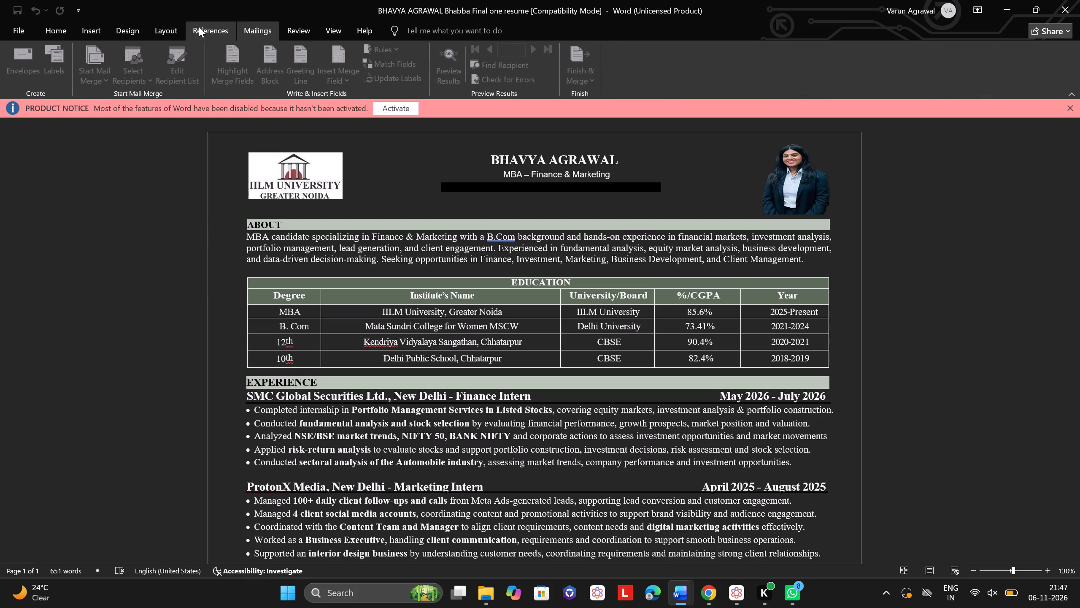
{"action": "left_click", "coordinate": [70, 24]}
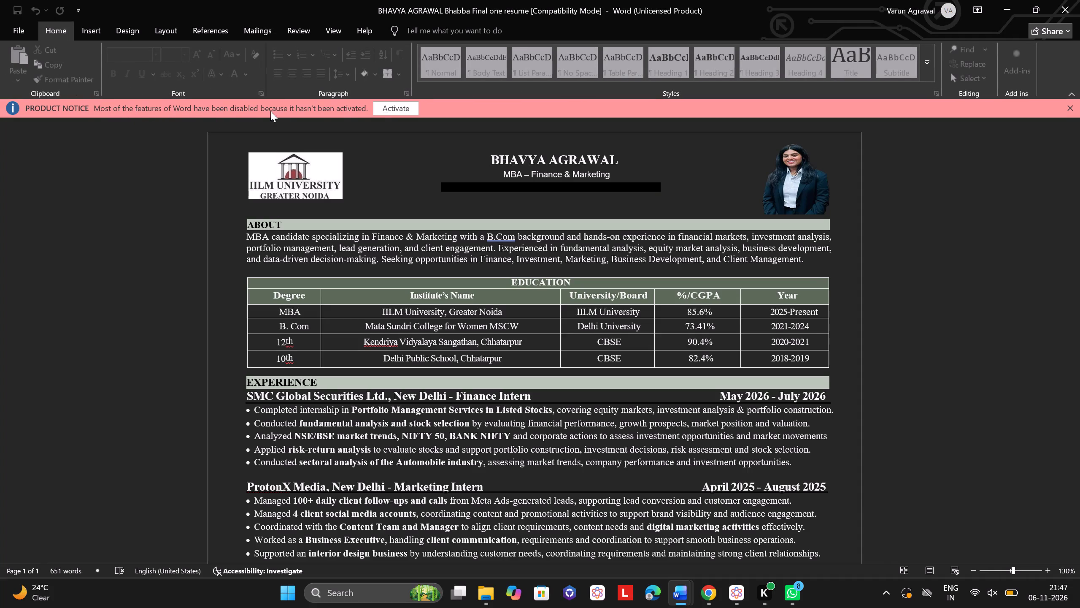
Start Word's activation, choose the one-month free trial and examine the Microsoft 365 plans offered.
{"action": "left_click", "coordinate": [386, 103]}
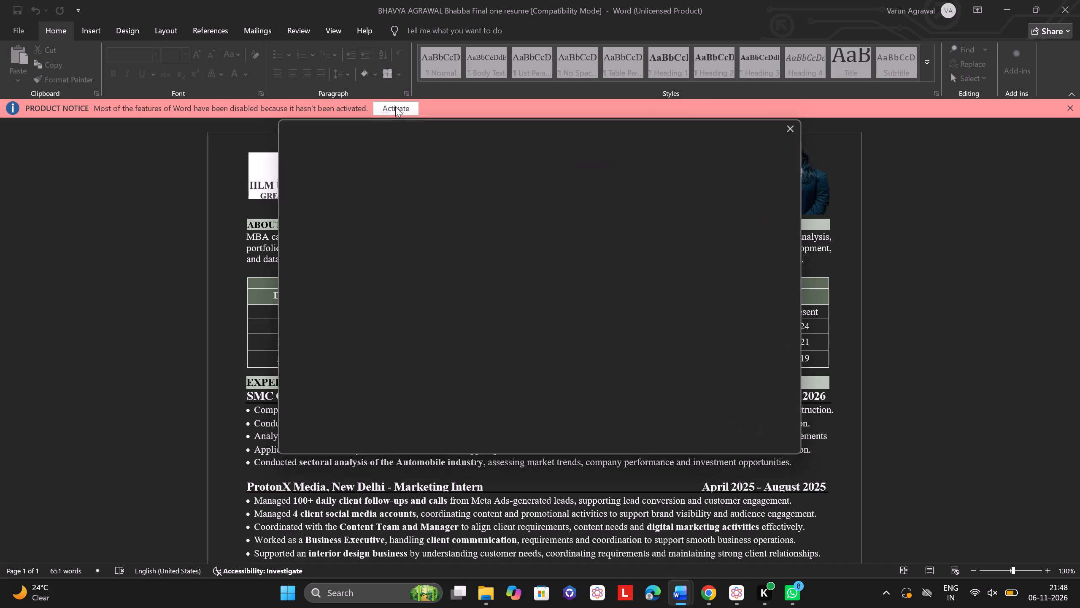
{"action": "left_click_drag", "start_coordinate": [395, 106], "coordinate": [568, 155]}
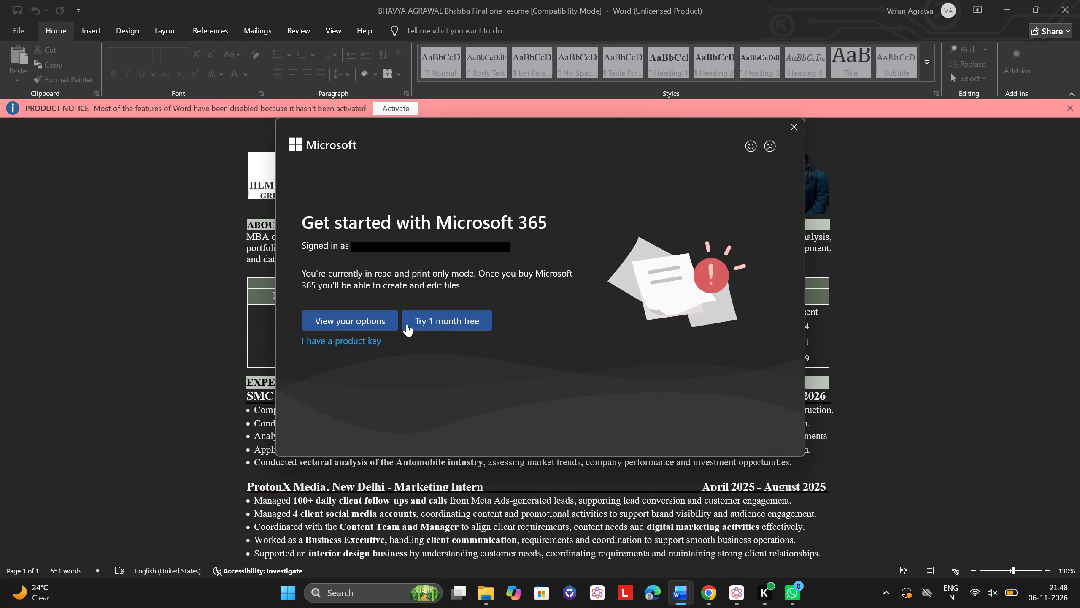
{"action": "left_click", "coordinate": [437, 322]}
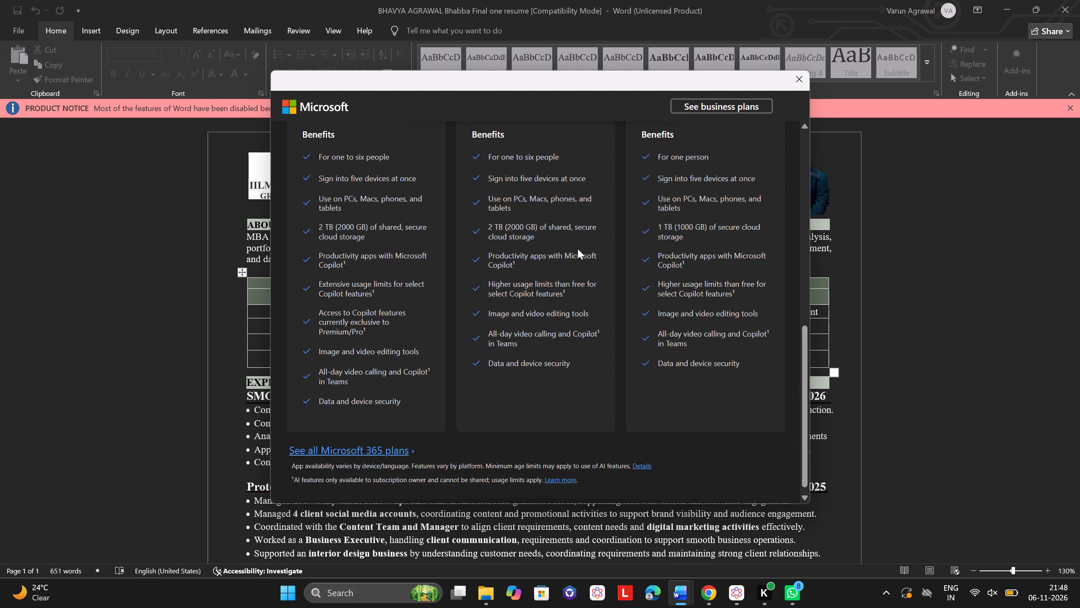
{"action": "scroll", "coordinate": [578, 249], "scroll_direction": "up", "scroll_amount": 1, "text": "ctrl"}
{"action": "scroll", "coordinate": [578, 249], "scroll_direction": "down", "scroll_amount": 1}
{"action": "scroll", "coordinate": [578, 249], "scroll_direction": "up", "scroll_amount": 1, "text": "ctrl"}
{"action": "scroll", "coordinate": [578, 249], "scroll_direction": "right", "scroll_amount": 1}
{"action": "scroll", "coordinate": [578, 249], "scroll_direction": "left", "scroll_amount": 1}
{"action": "scroll", "coordinate": [578, 249], "scroll_direction": "right", "scroll_amount": 1}
{"action": "scroll", "coordinate": [578, 249], "scroll_direction": "up", "scroll_amount": 1}
{"action": "scroll", "coordinate": [578, 249], "scroll_direction": "down", "scroll_amount": 1}
{"action": "scroll", "coordinate": [576, 252], "scroll_direction": "up", "scroll_amount": 9}
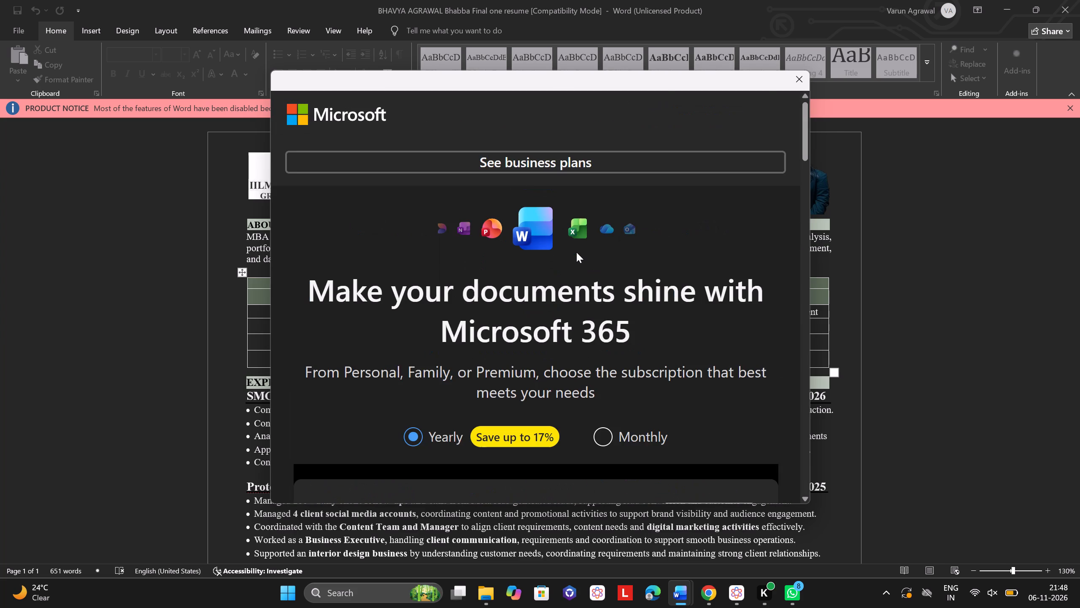
{"action": "scroll", "coordinate": [576, 252], "scroll_direction": "down", "scroll_amount": 1}
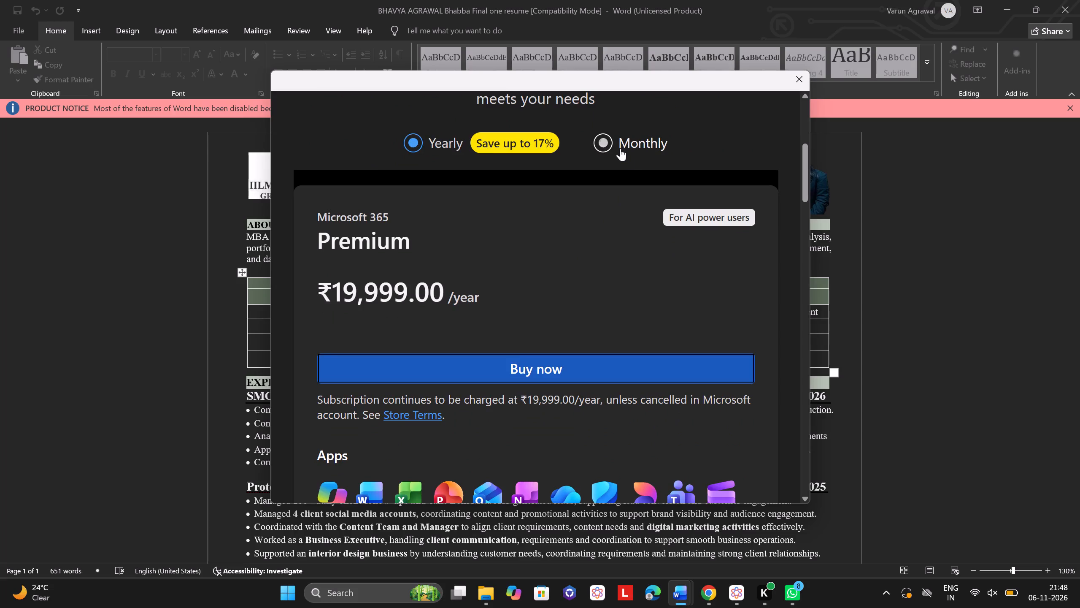
Switch the Microsoft 365 plans to monthly billing, review their prices and benefits, and close the plans window.
{"action": "left_click", "coordinate": [616, 140]}
{"action": "scroll", "coordinate": [530, 244], "scroll_direction": "down", "scroll_amount": 2}
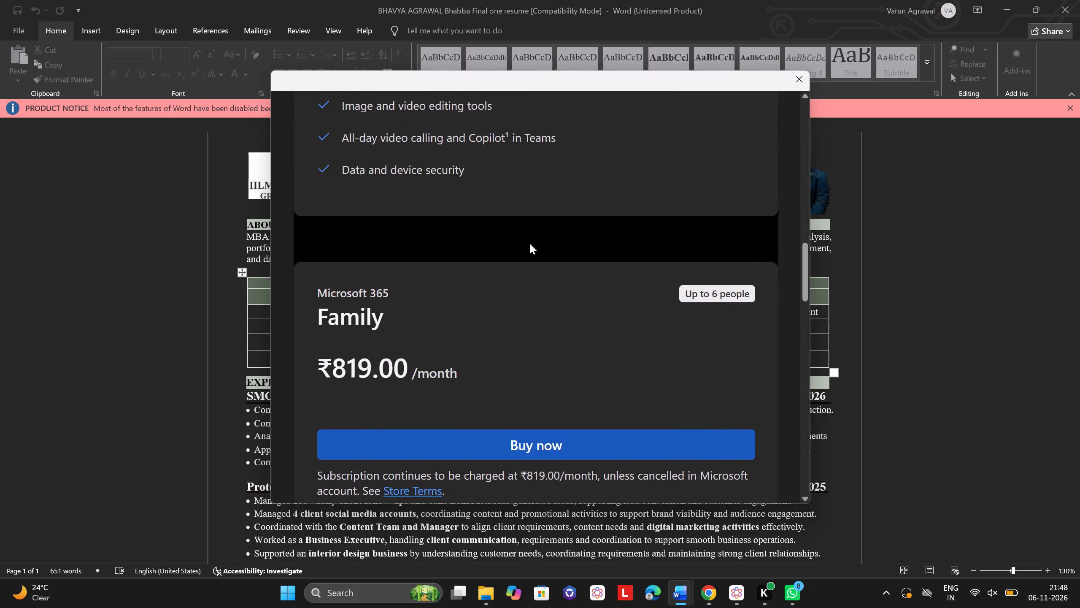
{"action": "scroll", "coordinate": [530, 244], "scroll_direction": "down", "scroll_amount": 6}
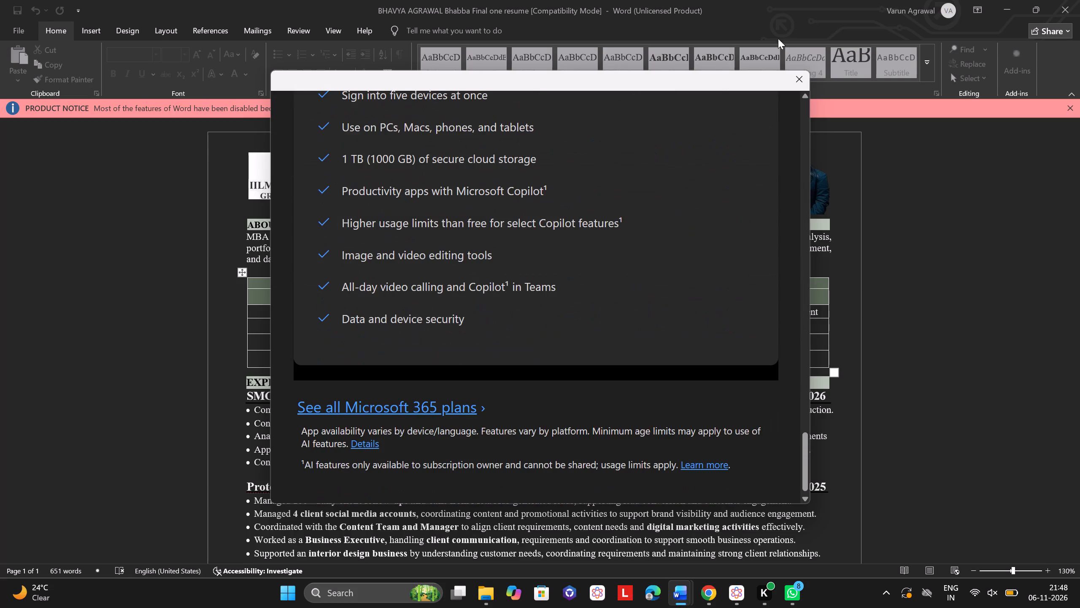
{"action": "left_click", "coordinate": [799, 79]}
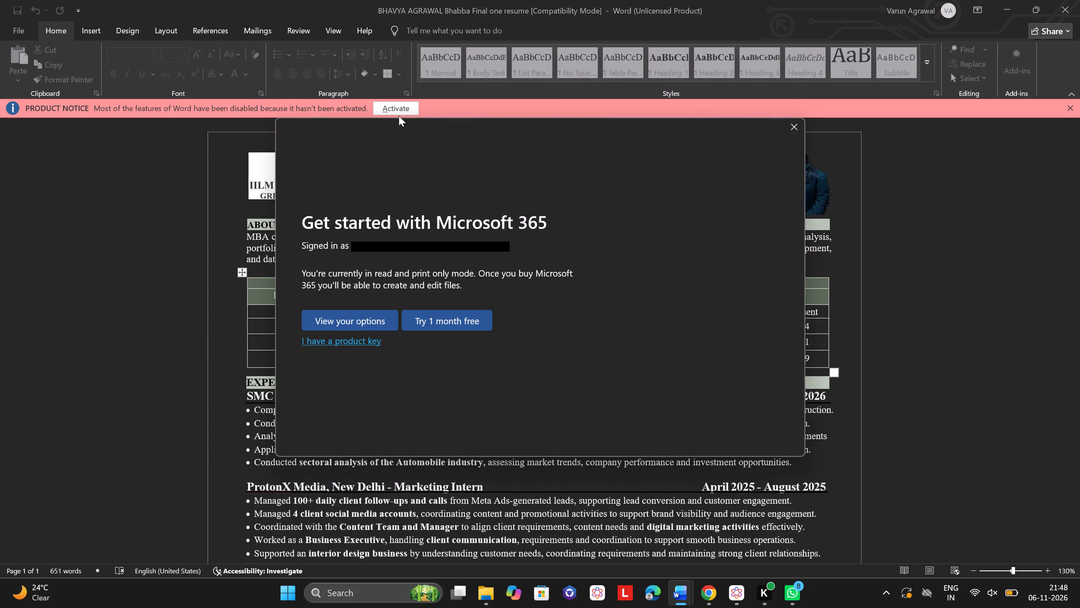
View the Microsoft 365 purchase options, examine the Personal, Family and Premium plans with their apps and benefits, and close the plans window.
{"action": "left_click", "coordinate": [358, 325]}
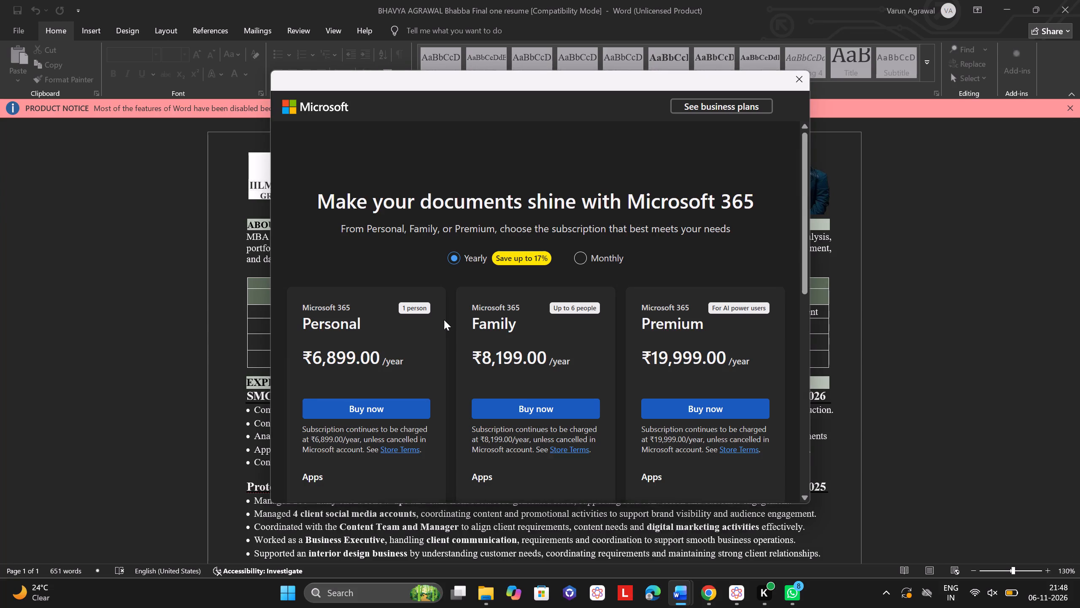
{"action": "scroll", "coordinate": [499, 387], "scroll_direction": "down", "scroll_amount": 2}
{"action": "scroll", "coordinate": [499, 387], "scroll_direction": "up", "scroll_amount": 1, "text": "ctrl"}
{"action": "scroll", "coordinate": [499, 387], "scroll_direction": "down", "scroll_amount": 1, "text": "ctrl"}
{"action": "scroll", "coordinate": [499, 387], "scroll_direction": "up", "scroll_amount": 1, "text": "ctrl"}
{"action": "scroll", "coordinate": [499, 387], "scroll_direction": "down", "scroll_amount": 1, "text": "ctrl"}
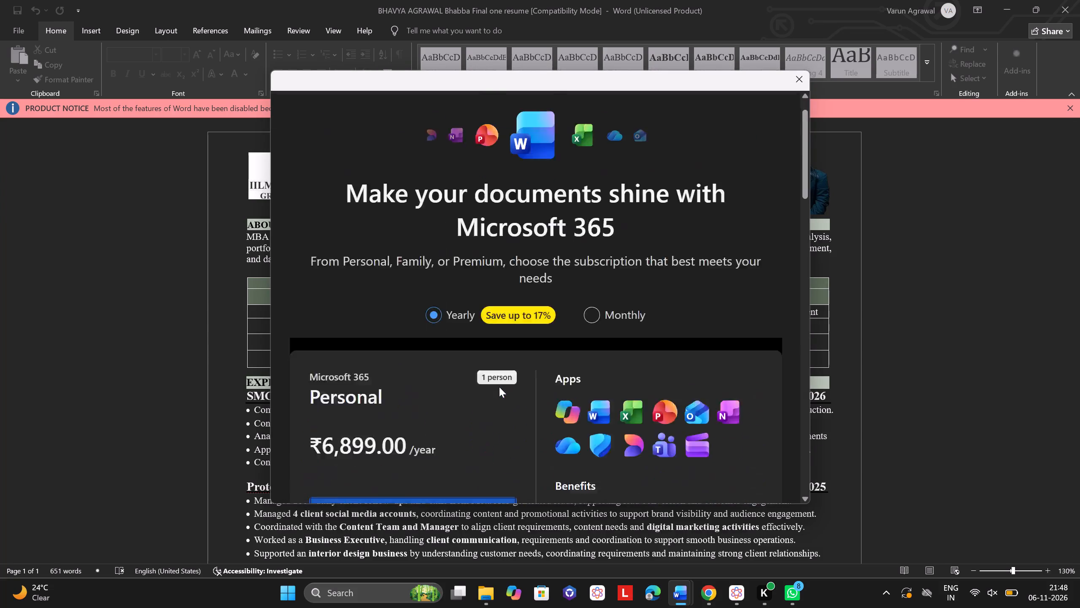
{"action": "scroll", "coordinate": [499, 387], "scroll_direction": "down", "scroll_amount": 3, "text": "ctrl"}
{"action": "scroll", "coordinate": [499, 387], "scroll_direction": "up", "scroll_amount": 1, "text": "ctrl"}
{"action": "scroll", "coordinate": [499, 387], "scroll_direction": "down", "scroll_amount": 1, "text": "ctrl"}
{"action": "scroll", "coordinate": [499, 387], "scroll_direction": "up", "scroll_amount": 1, "text": "ctrl"}
{"action": "scroll", "coordinate": [499, 387], "scroll_direction": "down", "scroll_amount": 1, "text": "ctrl"}
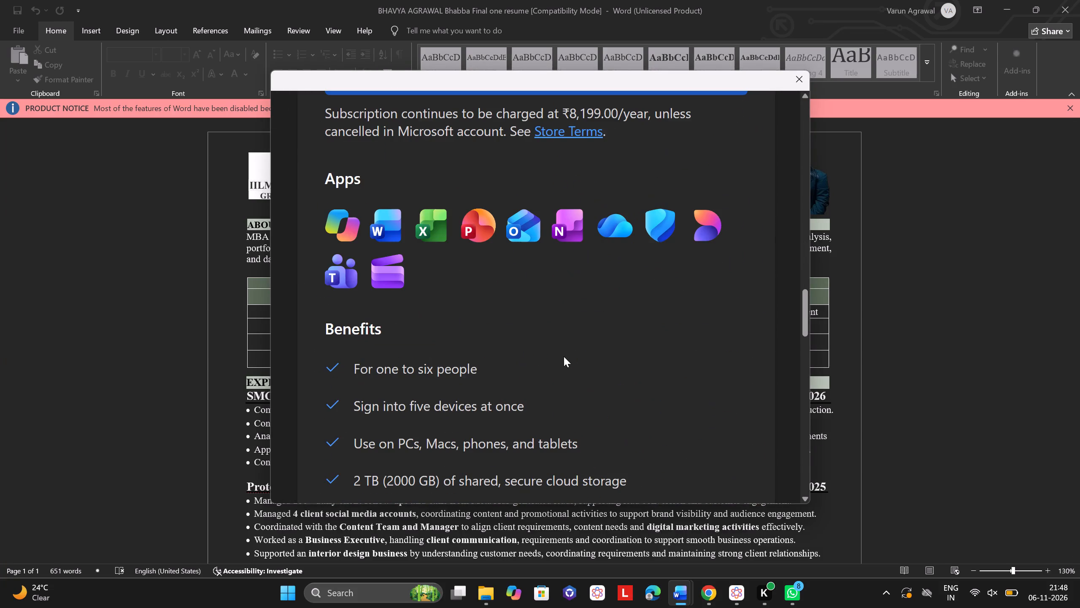
{"action": "left_click", "coordinate": [798, 85]}
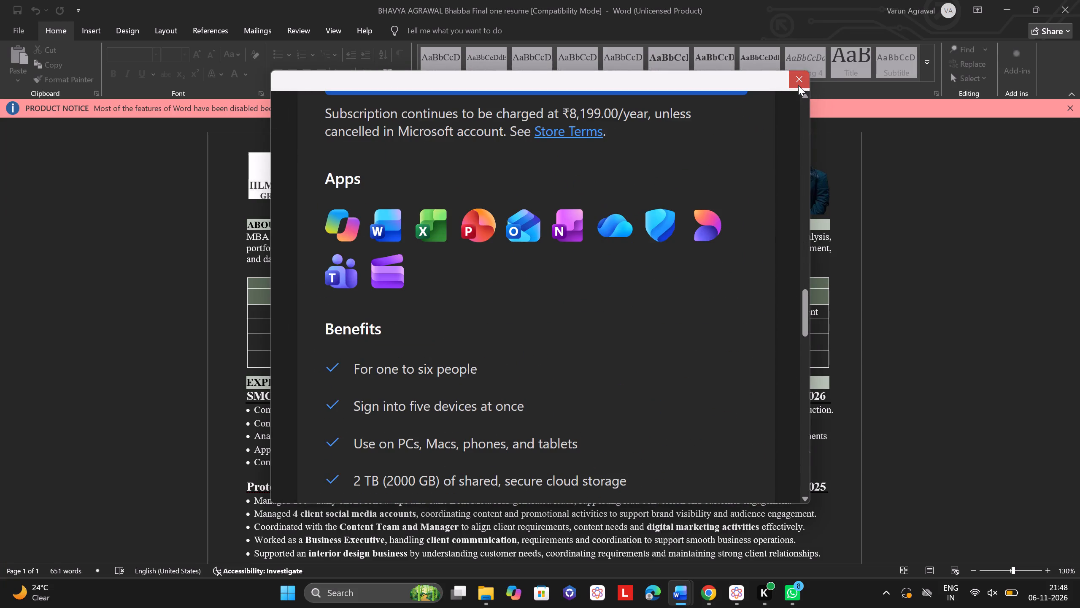
Choose the one-month free trial again and compare the yearly prices, apps and benefits of the Premium, Family and Personal plans.
{"action": "left_click", "coordinate": [440, 317]}
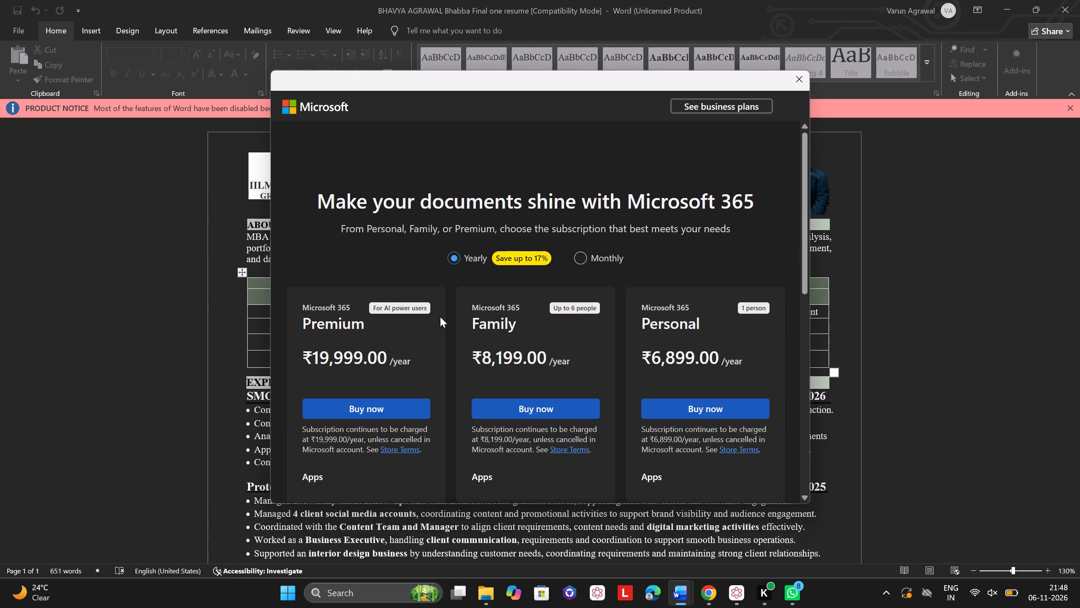
{"action": "scroll", "coordinate": [574, 220], "scroll_direction": "up", "scroll_amount": 2}
{"action": "scroll", "coordinate": [593, 250], "scroll_direction": "down", "scroll_amount": 1}
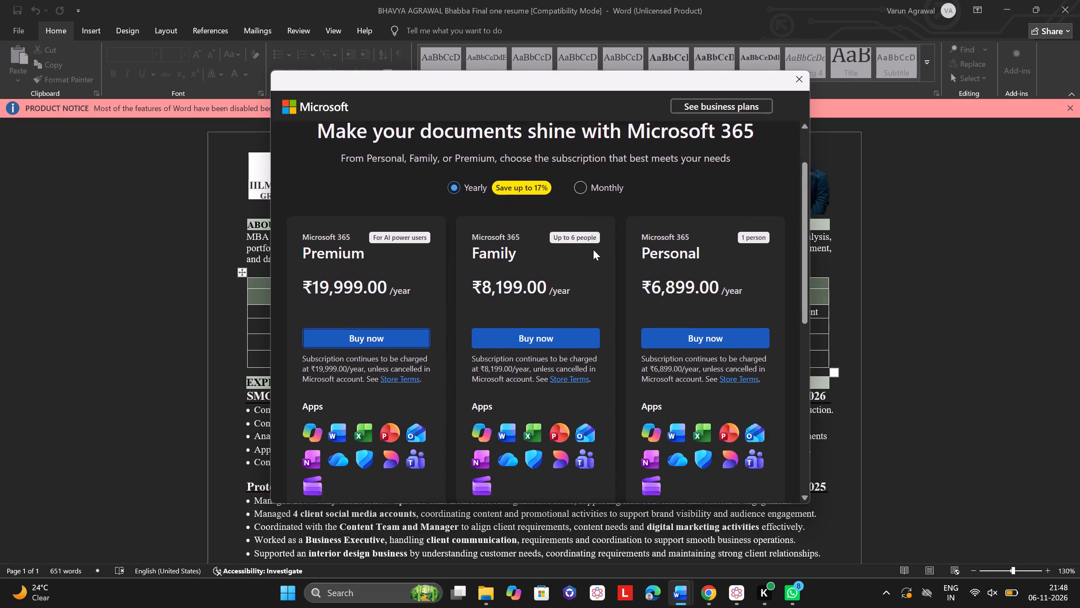
{"action": "scroll", "coordinate": [593, 250], "scroll_direction": "down", "scroll_amount": 1}
{"action": "scroll", "coordinate": [593, 250], "scroll_direction": "up", "scroll_amount": 1}
{"action": "scroll", "coordinate": [594, 247], "scroll_direction": "down", "scroll_amount": 5}
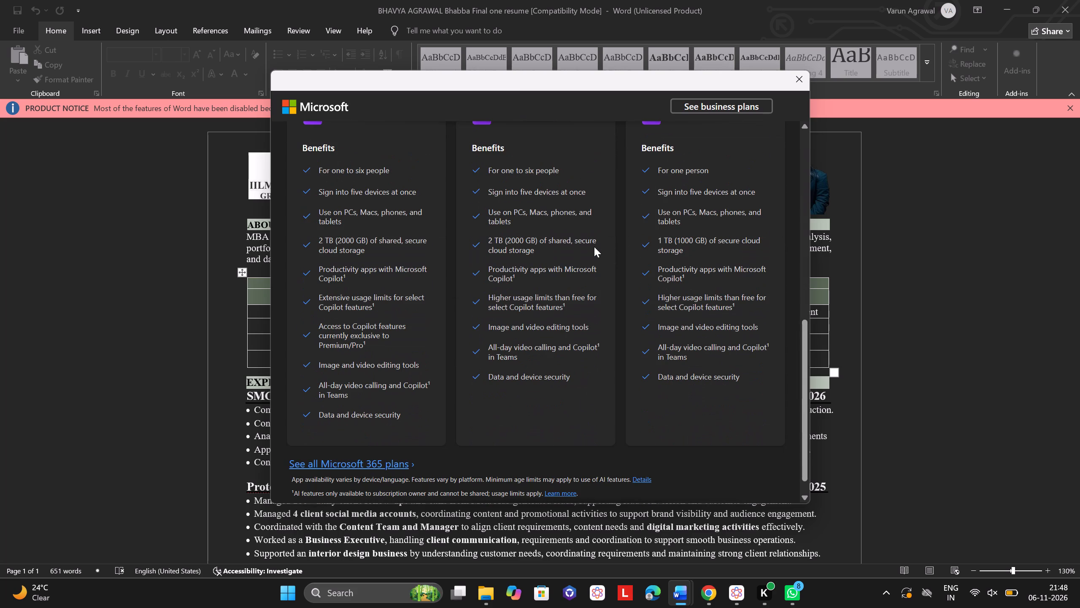
Open the full Microsoft 365 plan comparison in Edge, dismiss the newsletter sign-up form and review the plans for individuals.
{"action": "double_click", "coordinate": [388, 445]}
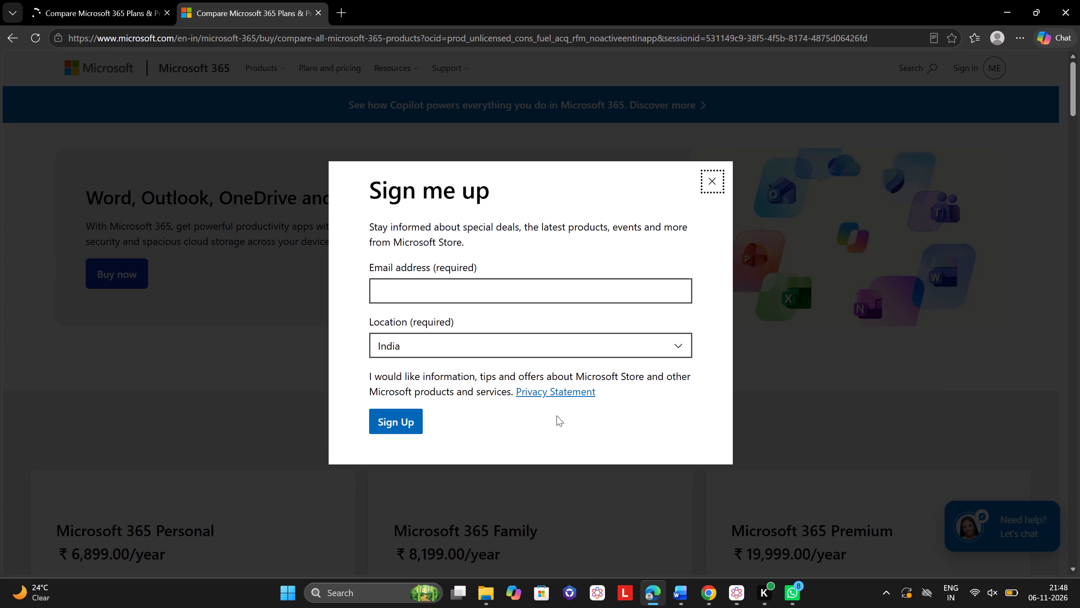
{"action": "left_click", "coordinate": [701, 183]}
{"action": "left_click", "coordinate": [715, 180]}
{"action": "scroll", "coordinate": [715, 180], "scroll_direction": "down", "scroll_amount": 2}
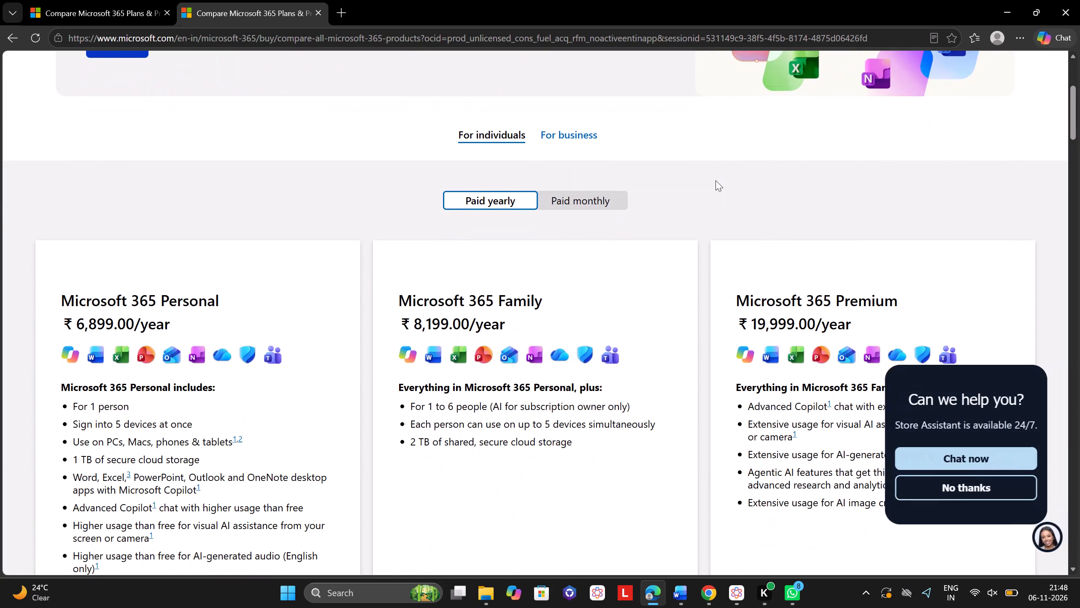
{"action": "scroll", "coordinate": [715, 180], "scroll_direction": "down", "scroll_amount": 2}
{"action": "scroll", "coordinate": [715, 180], "scroll_direction": "up", "scroll_amount": 4}
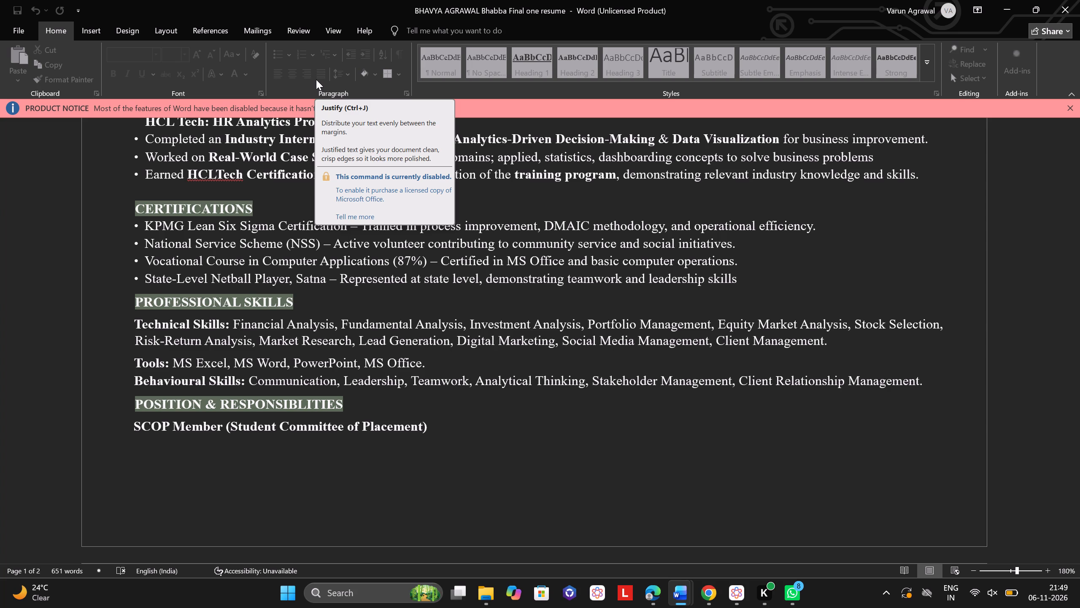
Switch back to Word and close the Microsoft 365 plans window and the activation dialog over the converted resume.
{"action": "scroll", "coordinate": [507, 471], "scroll_direction": "down", "scroll_amount": 6}
{"action": "scroll", "coordinate": [507, 471], "scroll_direction": "up", "scroll_amount": 8}
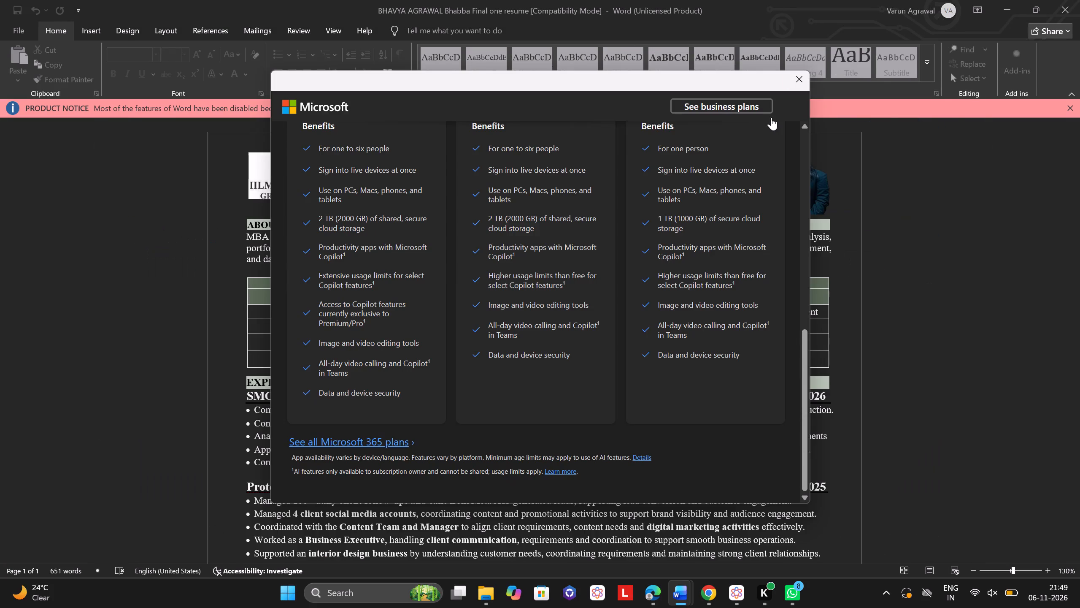
{"action": "left_click", "coordinate": [803, 82]}
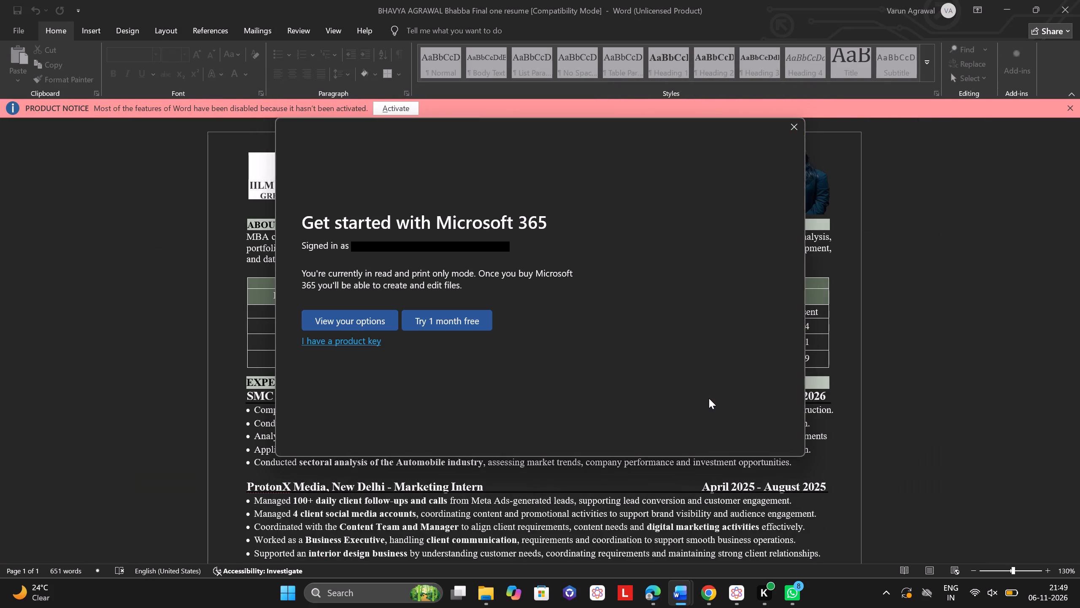
{"action": "left_click", "coordinate": [798, 133]}
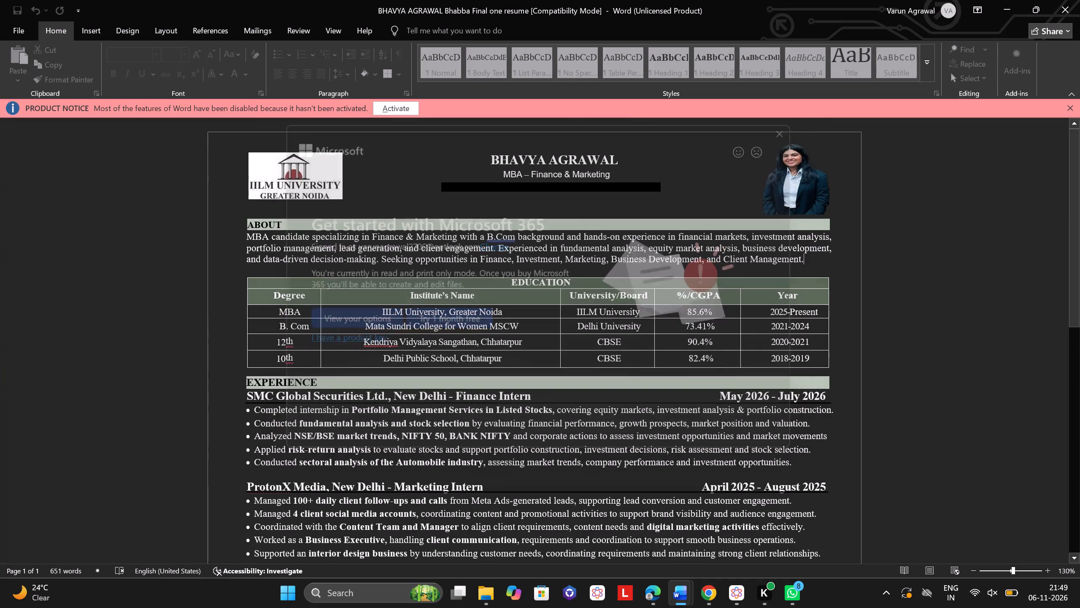
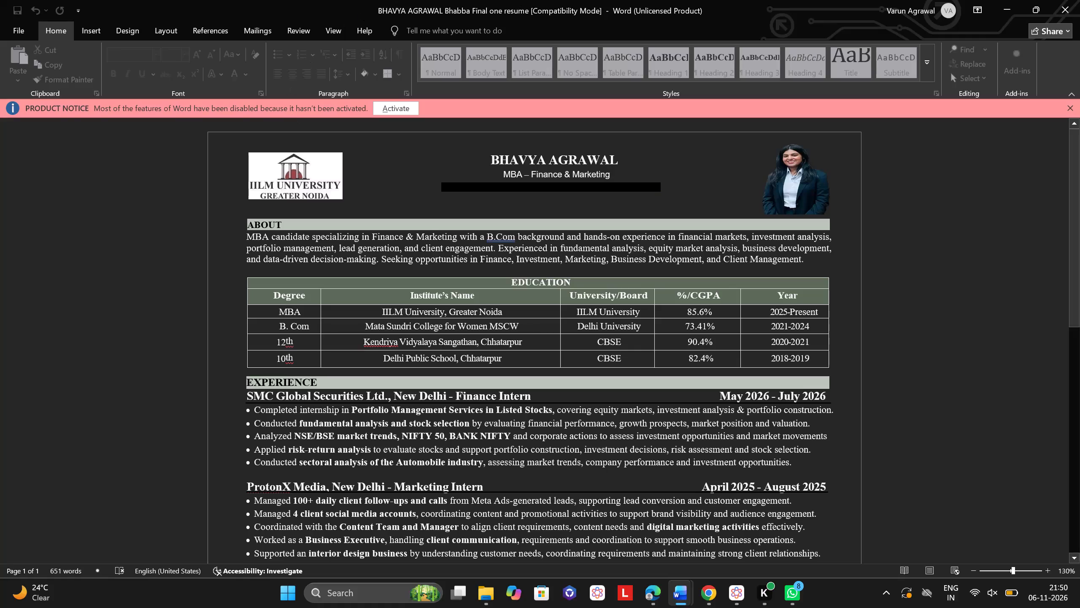
{"action": "left_click", "coordinate": [2, 30]}
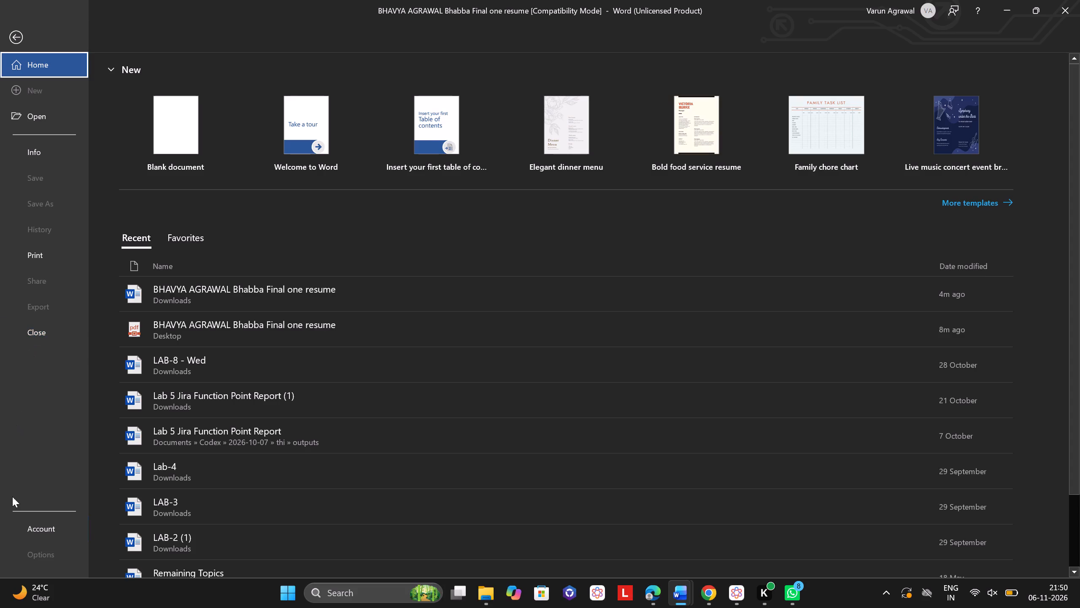
{"action": "left_click", "coordinate": [46, 523]}
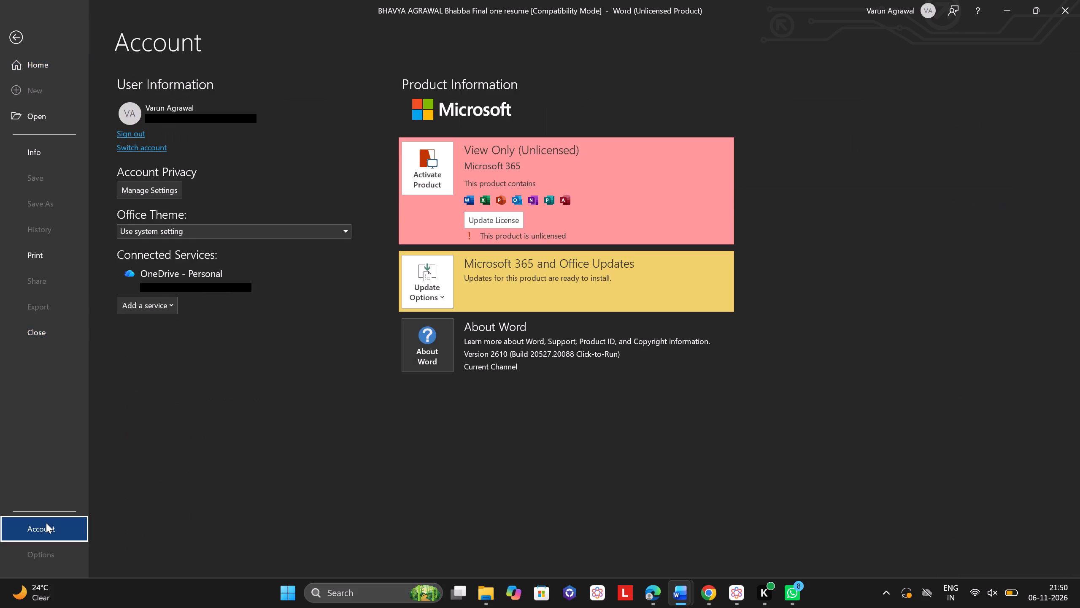
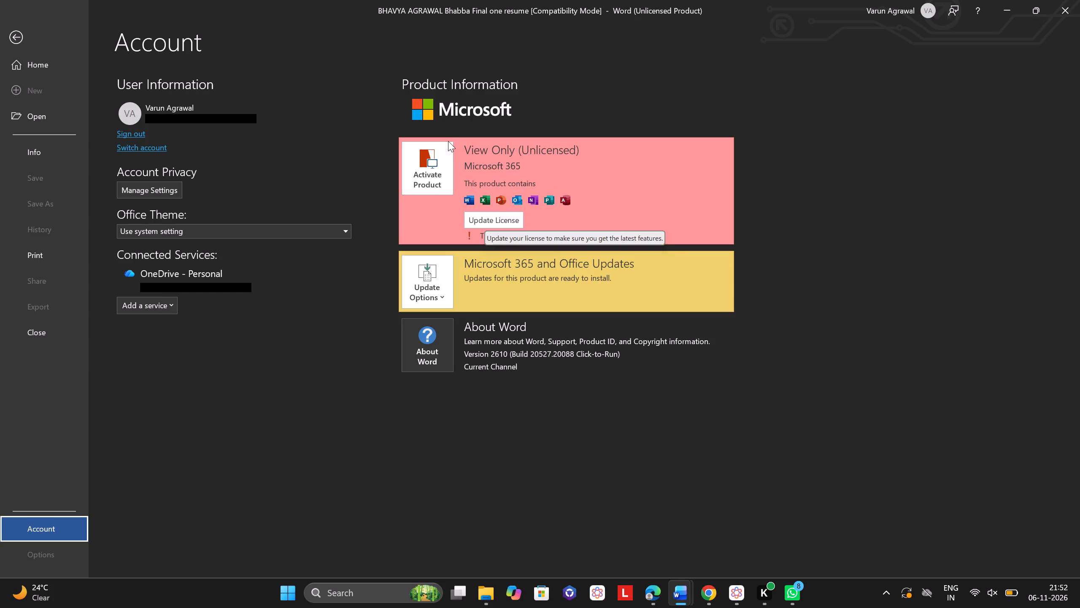
Start activating the Microsoft 365 product to bring up its purchase, trial and product key options.
{"action": "left_click", "coordinate": [432, 174]}
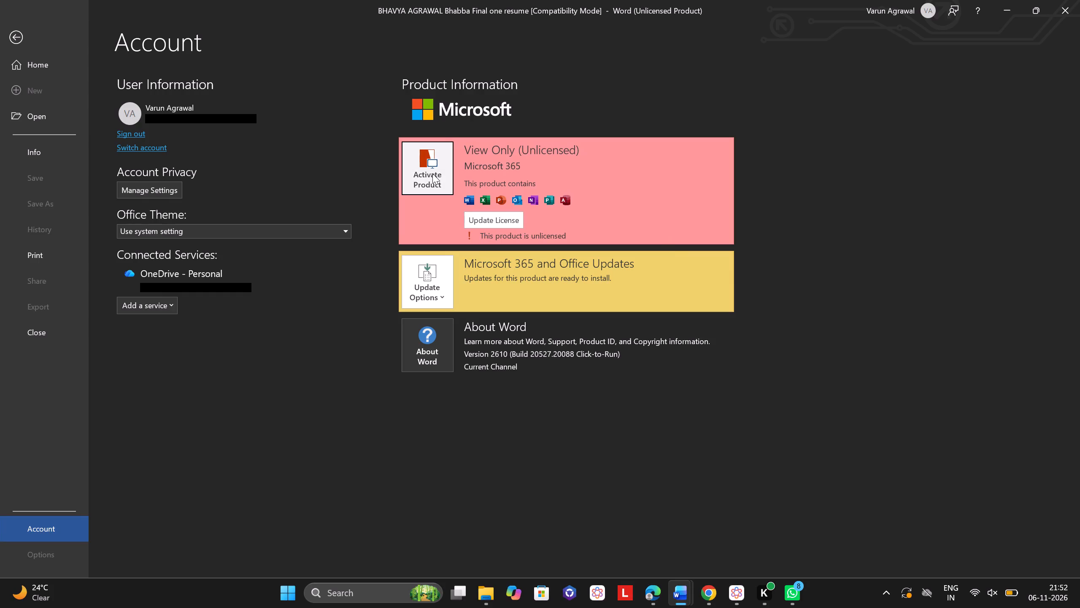
{"action": "double_click", "coordinate": [500, 144]}
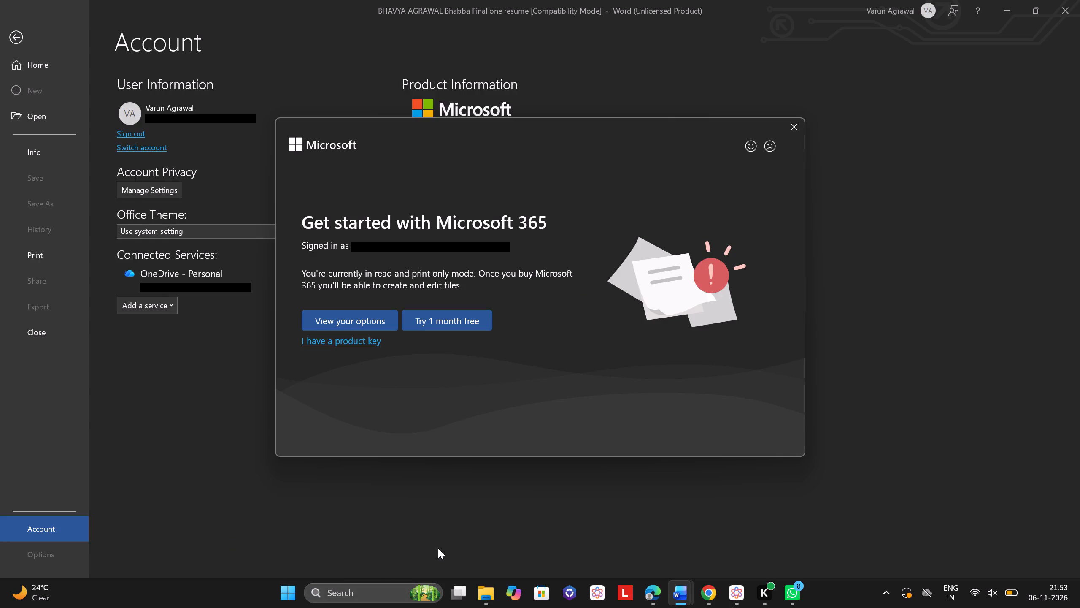
Switch to the Chrome window showing the iLovePDF download page and maximize it.
{"action": "left_click", "coordinate": [708, 595]}
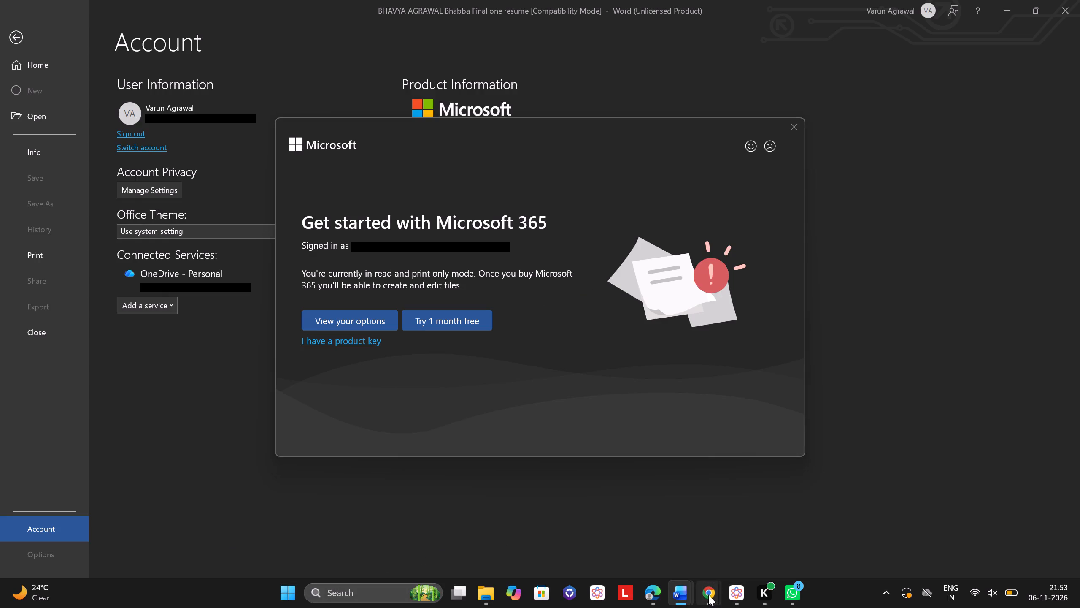
{"action": "left_click", "coordinate": [708, 595]}
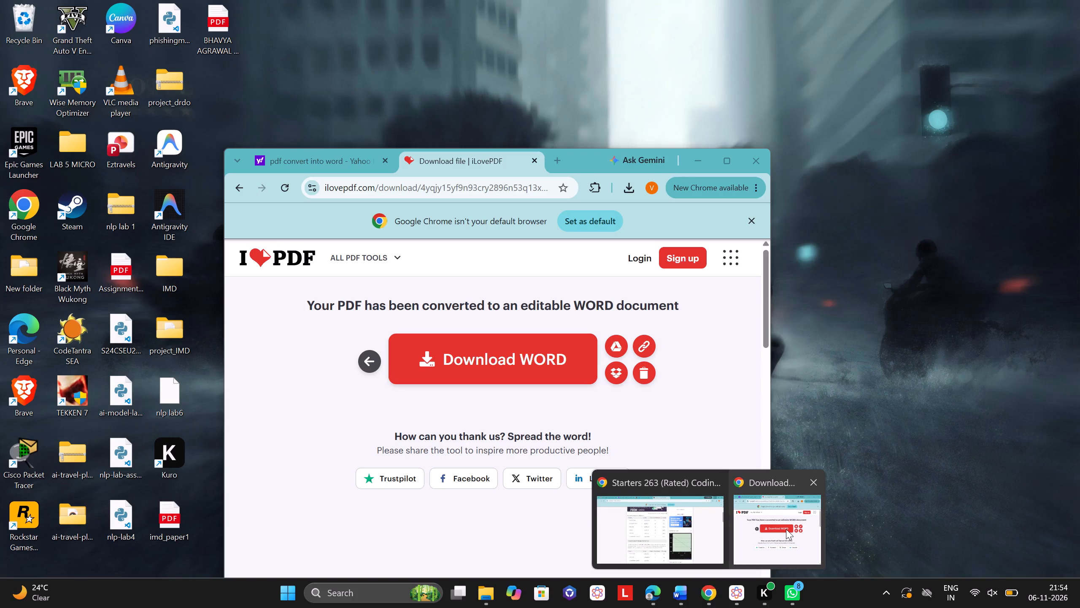
{"action": "left_click", "coordinate": [786, 529]}
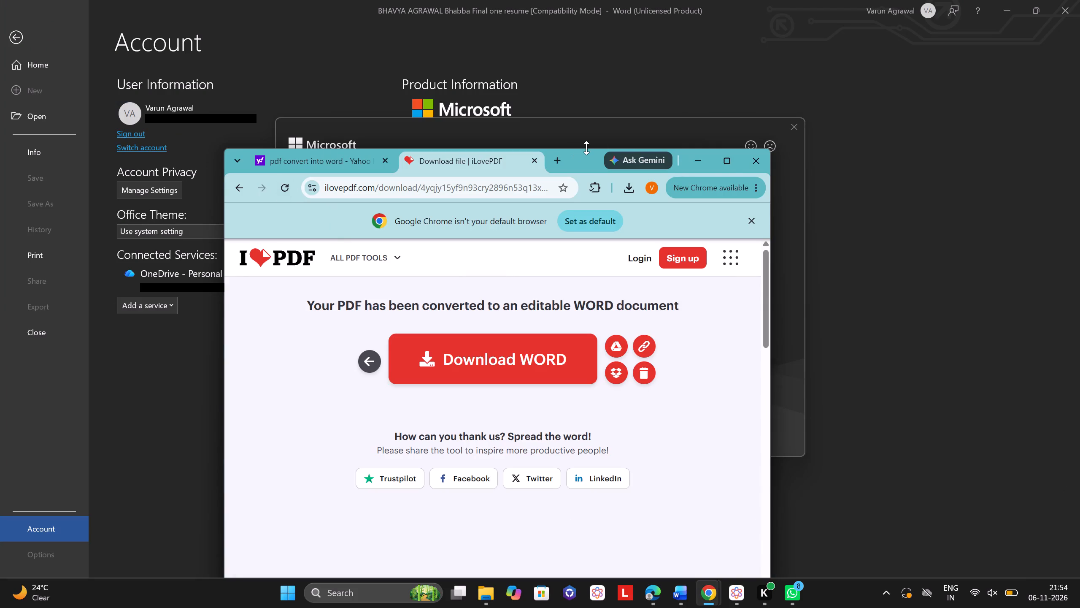
{"action": "left_click", "coordinate": [735, 161]}
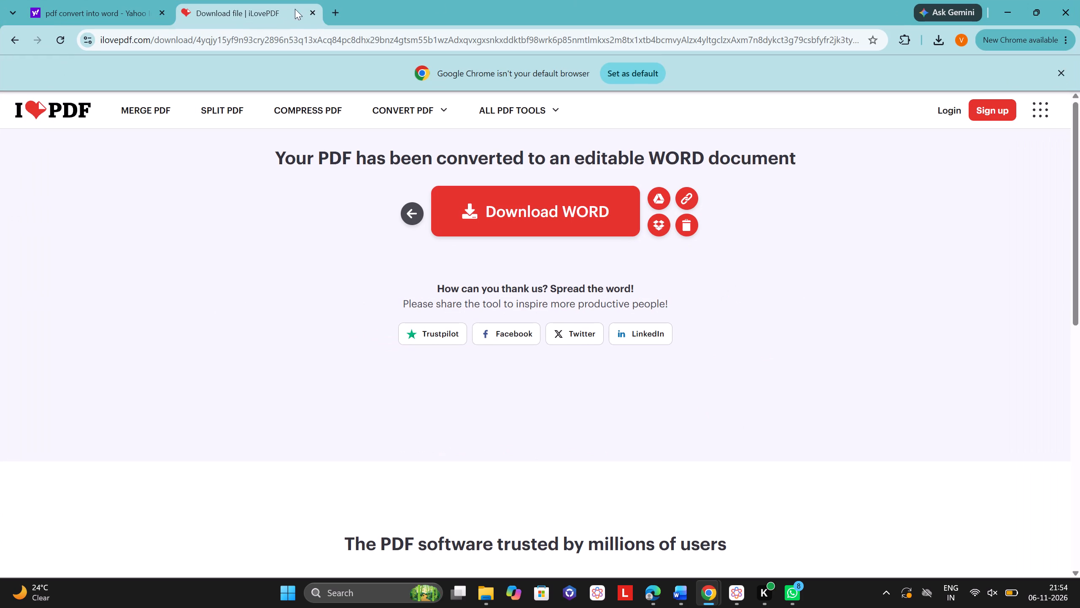
Search the web for "microsoft 365 online" in a new tab and open the "Free Microsoft 365 Online | Word, Excel, PowerPoint" result.
{"action": "left_click", "coordinate": [335, 11]}
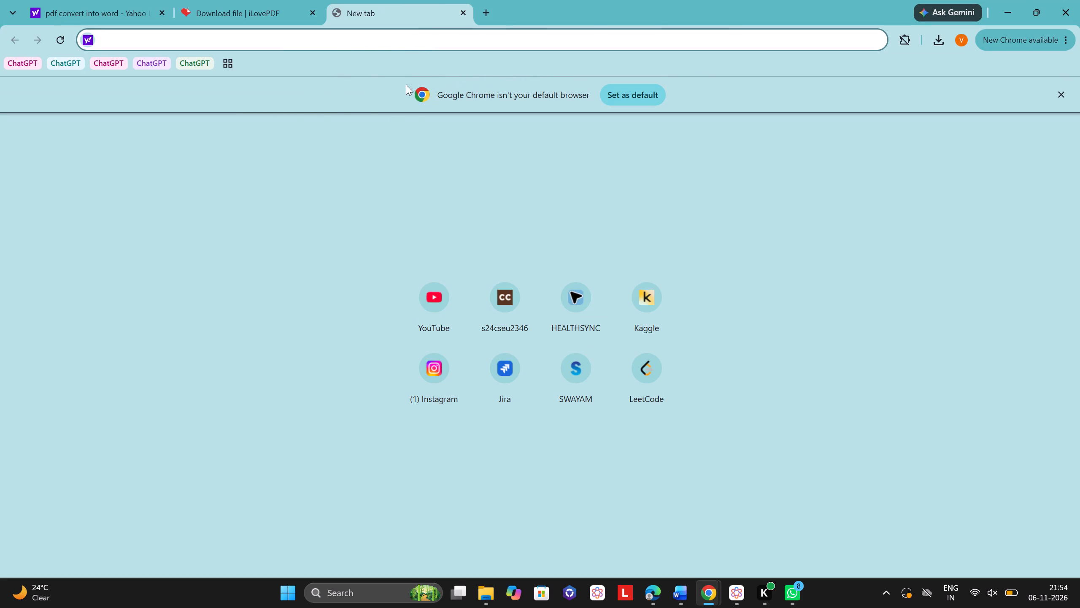
{"action": "left_click", "coordinate": [348, 45]}
{"action": "type", "text": "micrp"}
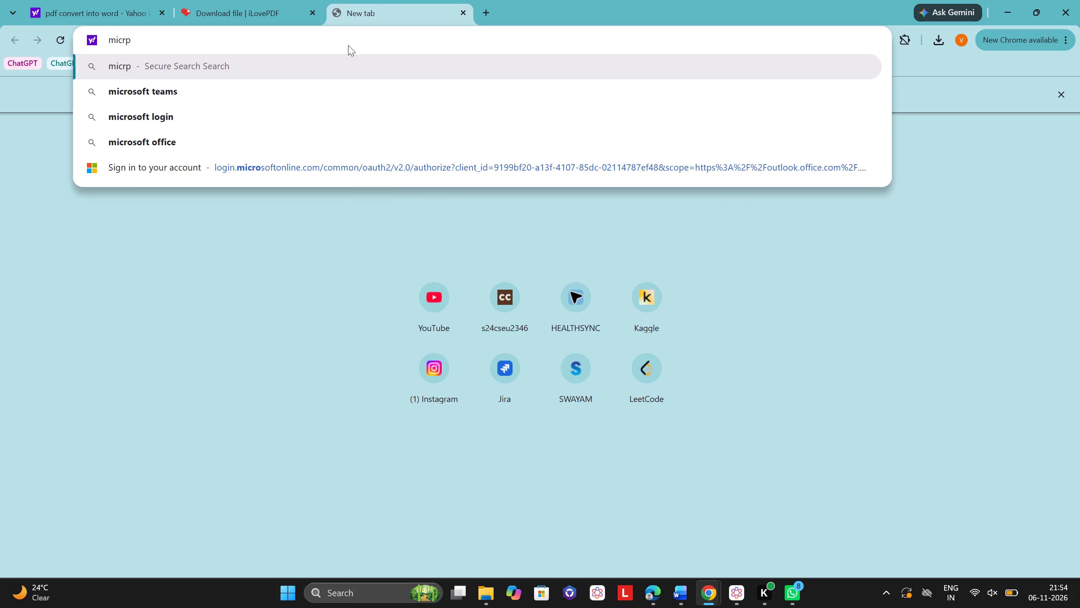
{"action": "key", "text": "BackSpace"}
{"action": "type", "text": "osoft"}
{"action": "key", "text": "space"}
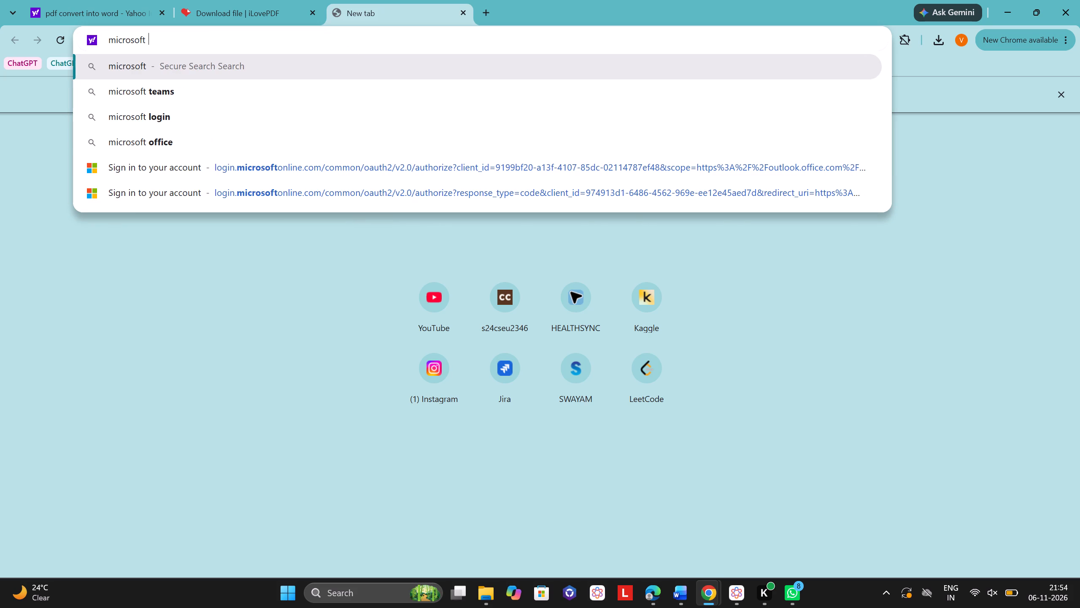
{"action": "type", "text": "365"}
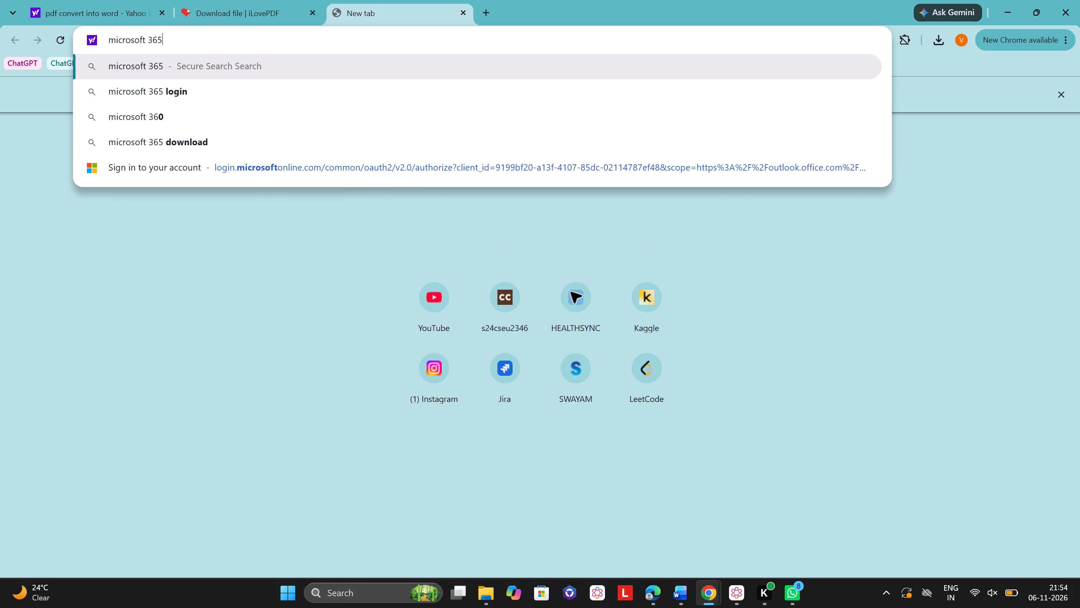
{"action": "key", "text": "space"}
{"action": "type", "text": "online"}
{"action": "key", "text": "Return"}
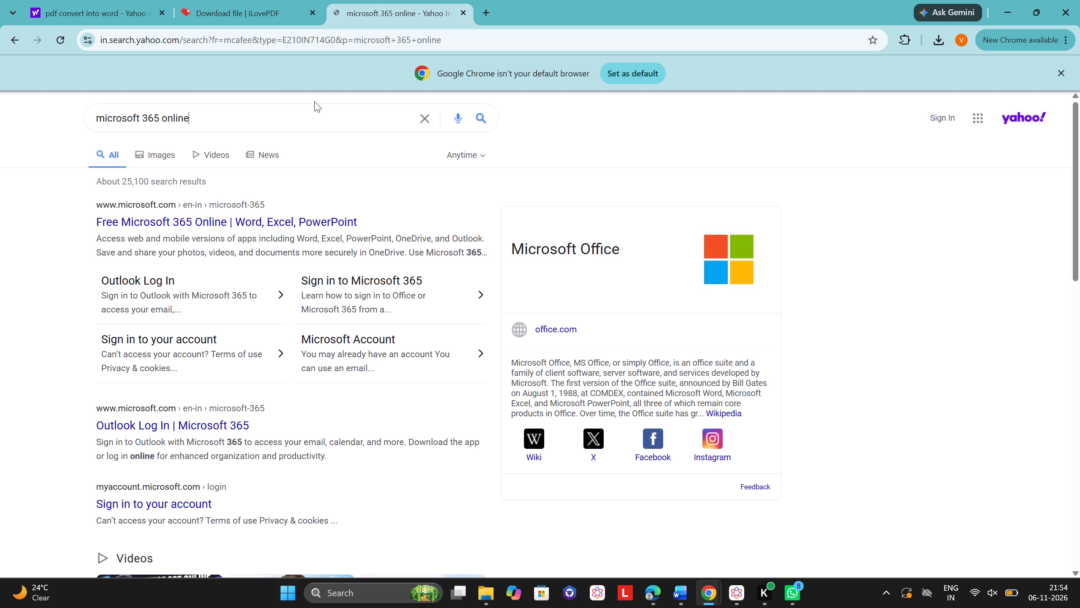
{"action": "left_click", "coordinate": [198, 223]}
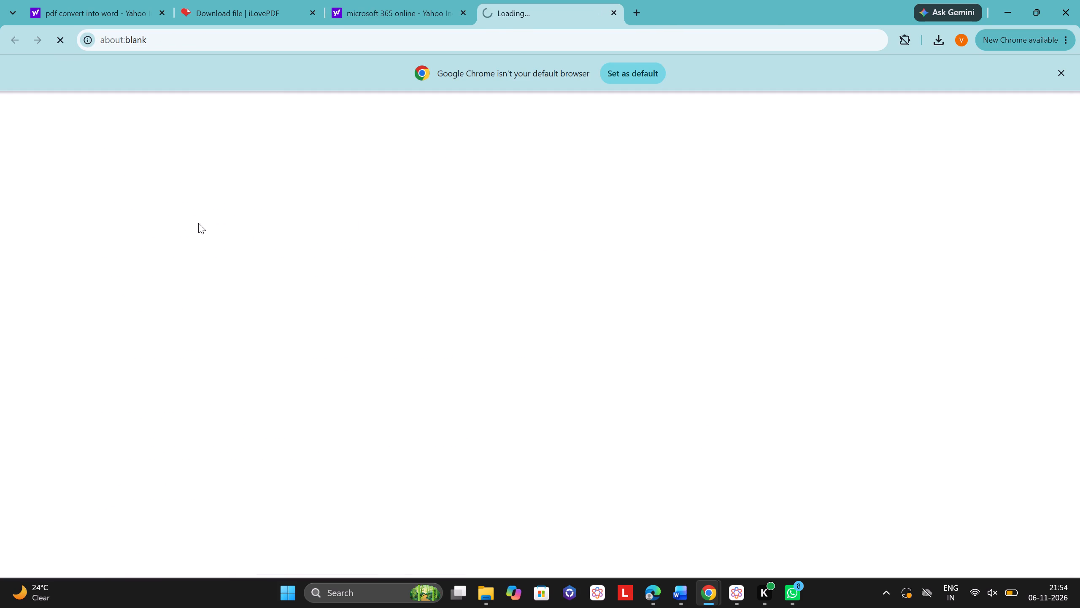
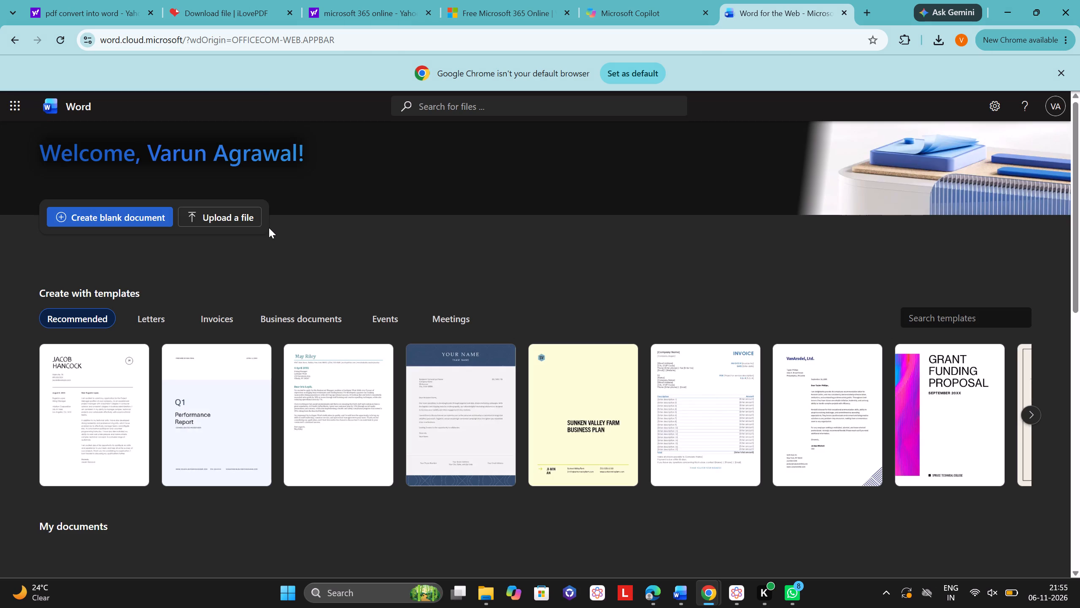
Upload today's converted resume document from the Downloads folder and open it in Word for the web.
{"action": "left_click", "coordinate": [230, 217]}
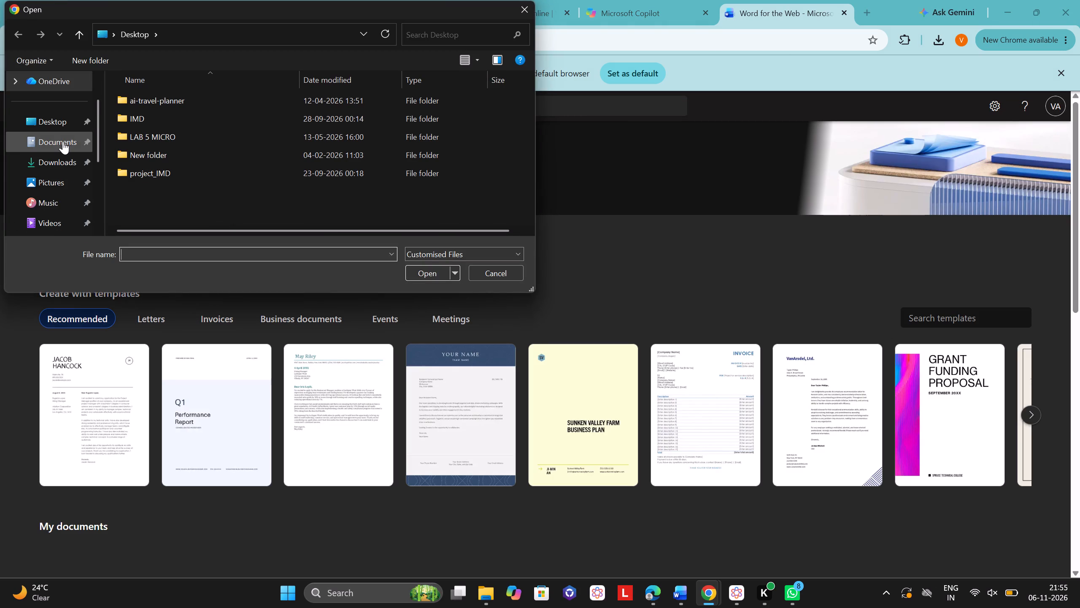
{"action": "left_click", "coordinate": [43, 113]}
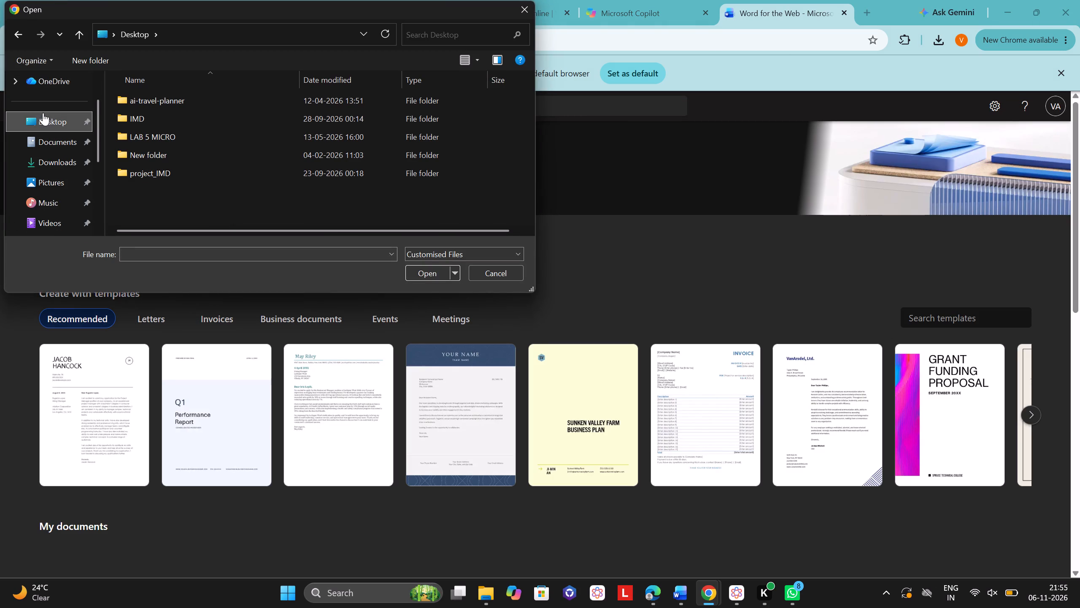
{"action": "left_click", "coordinate": [48, 134]}
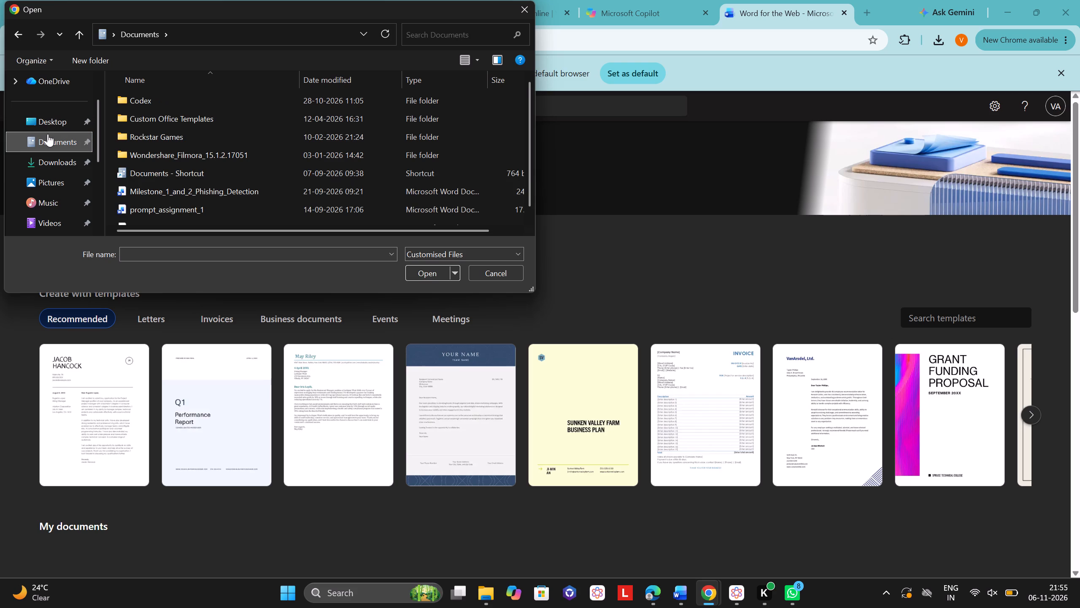
{"action": "scroll", "coordinate": [50, 204], "scroll_direction": "down", "scroll_amount": 1}
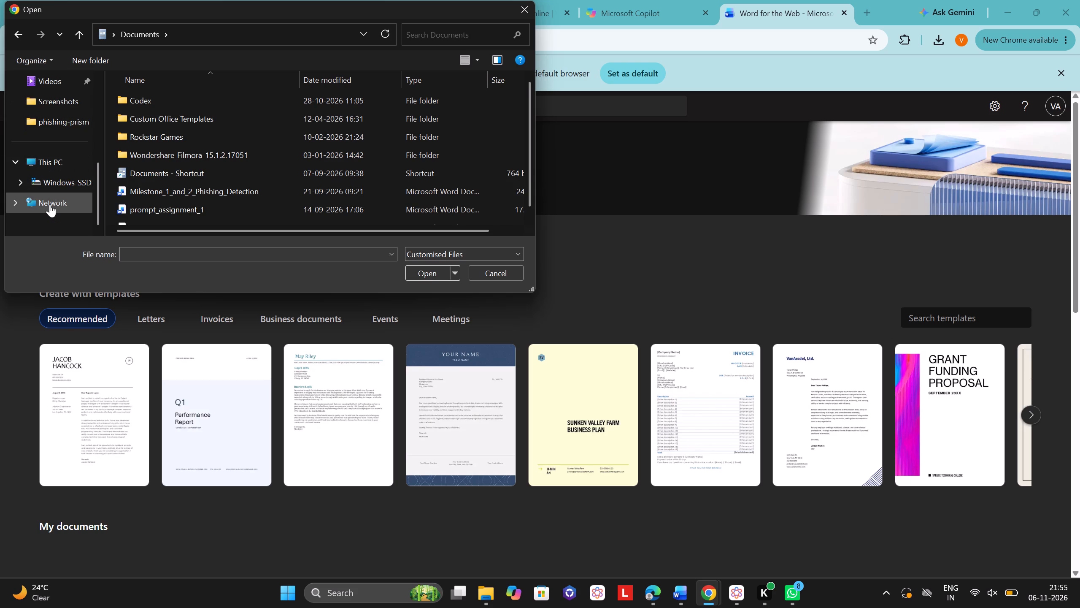
{"action": "scroll", "coordinate": [50, 204], "scroll_direction": "down", "scroll_amount": 1}
{"action": "scroll", "coordinate": [40, 231], "scroll_direction": "up", "scroll_amount": 4}
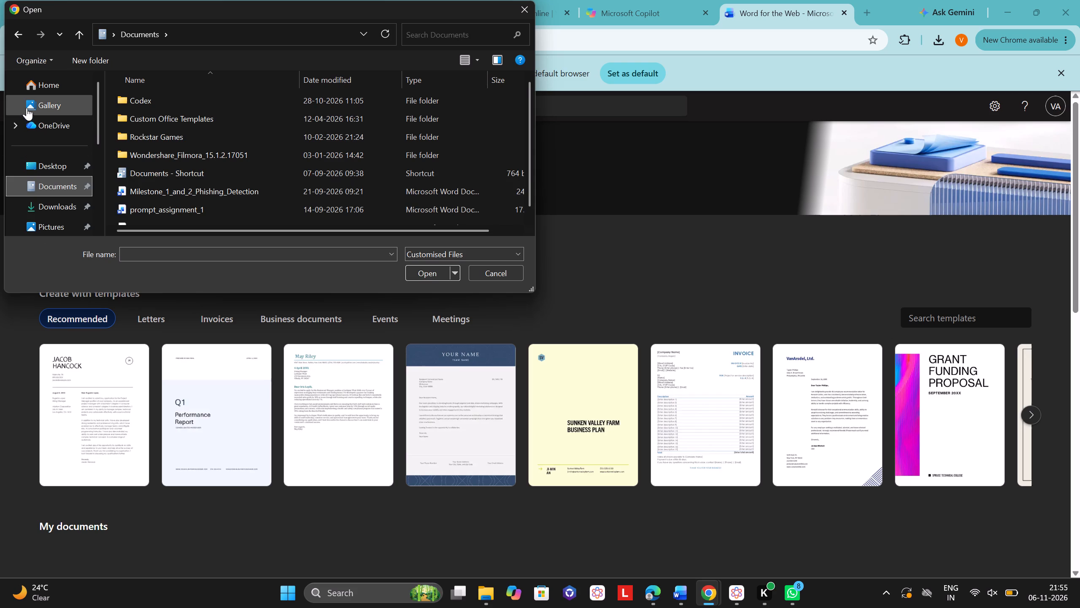
{"action": "left_click", "coordinate": [23, 87]}
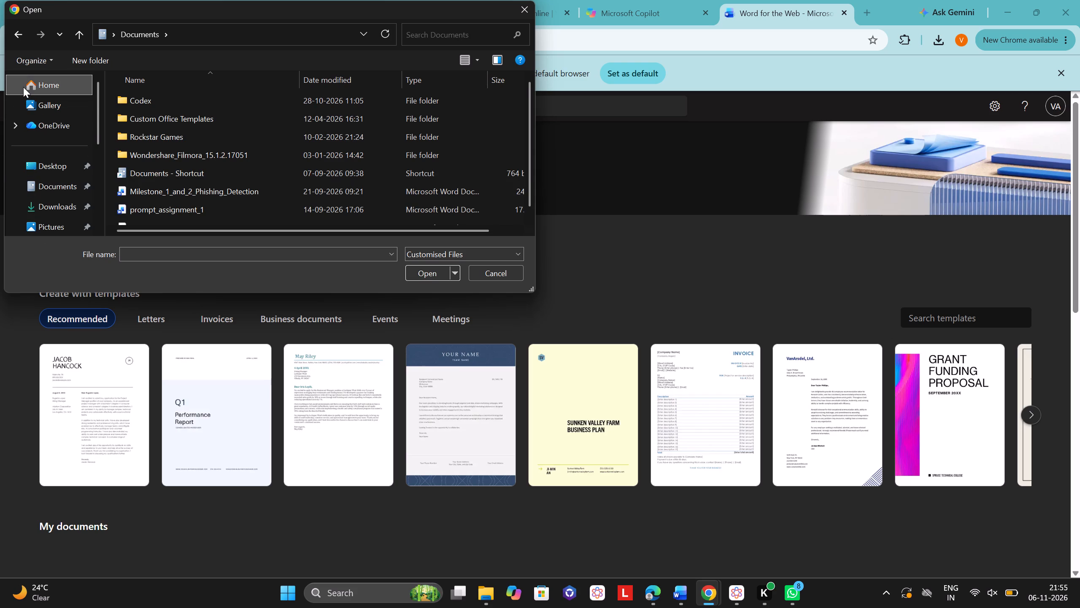
{"action": "left_click", "coordinate": [47, 178]}
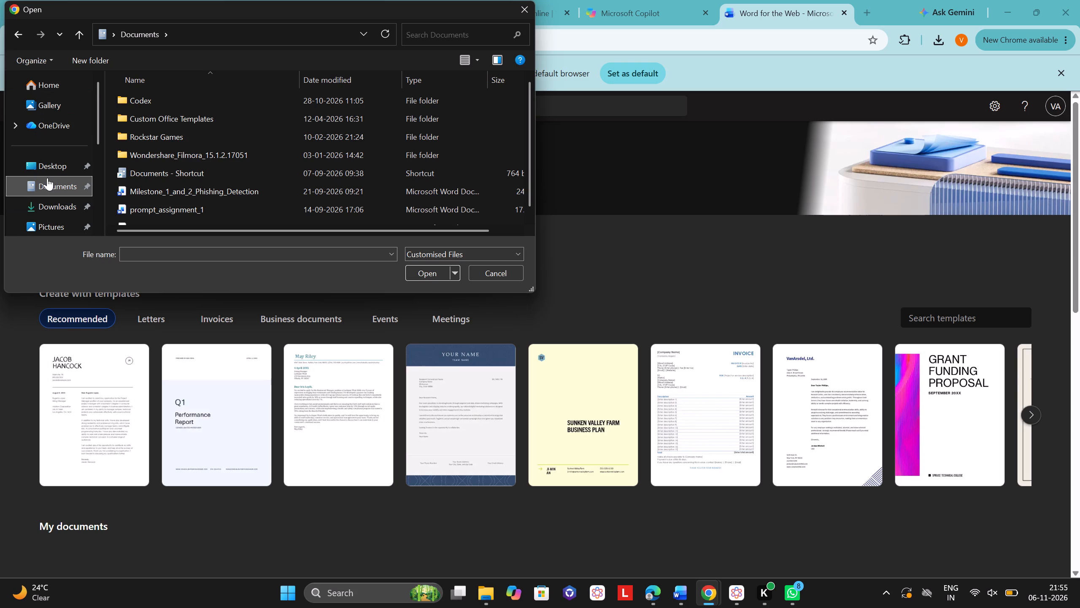
{"action": "left_click", "coordinate": [47, 175]}
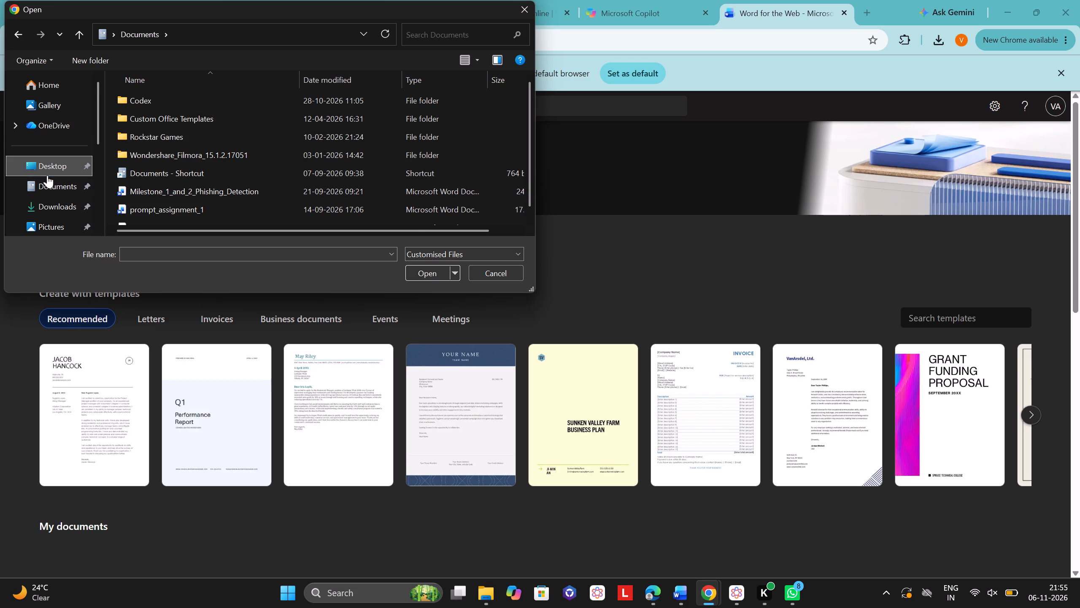
{"action": "scroll", "coordinate": [206, 99], "scroll_direction": "down", "scroll_amount": 1}
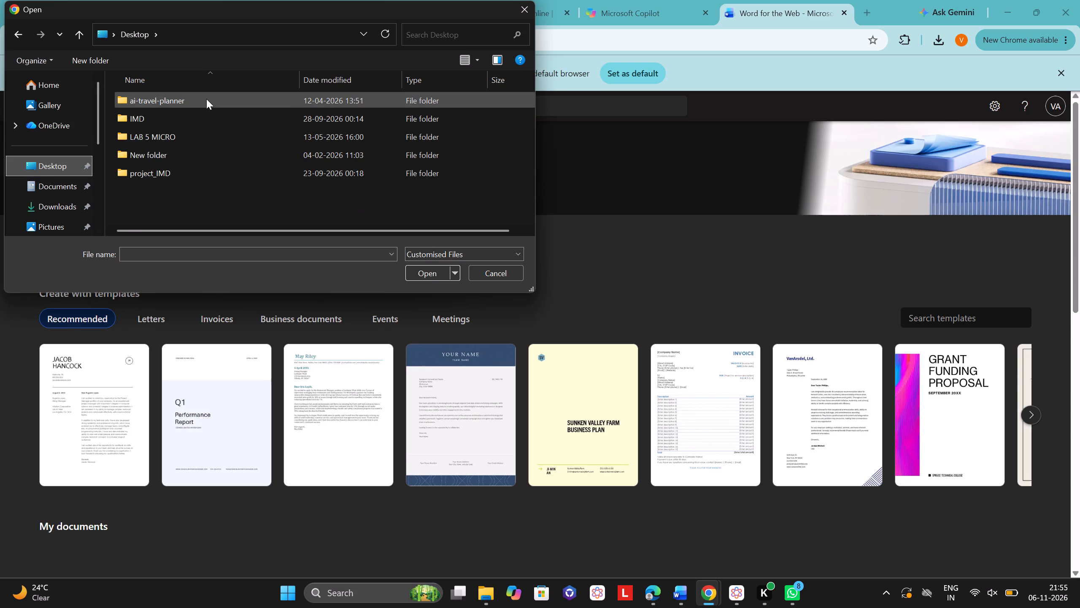
{"action": "left_click", "coordinate": [52, 201]}
{"action": "scroll", "coordinate": [52, 201], "scroll_direction": "down", "scroll_amount": 1}
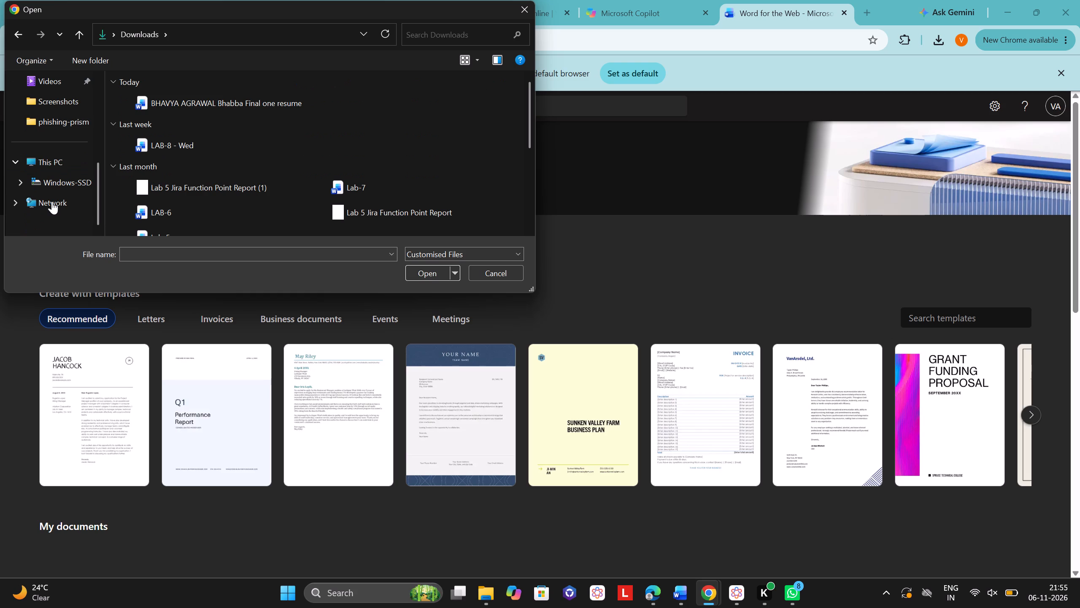
{"action": "scroll", "coordinate": [52, 201], "scroll_direction": "down", "scroll_amount": 1}
{"action": "left_click", "coordinate": [253, 108]}
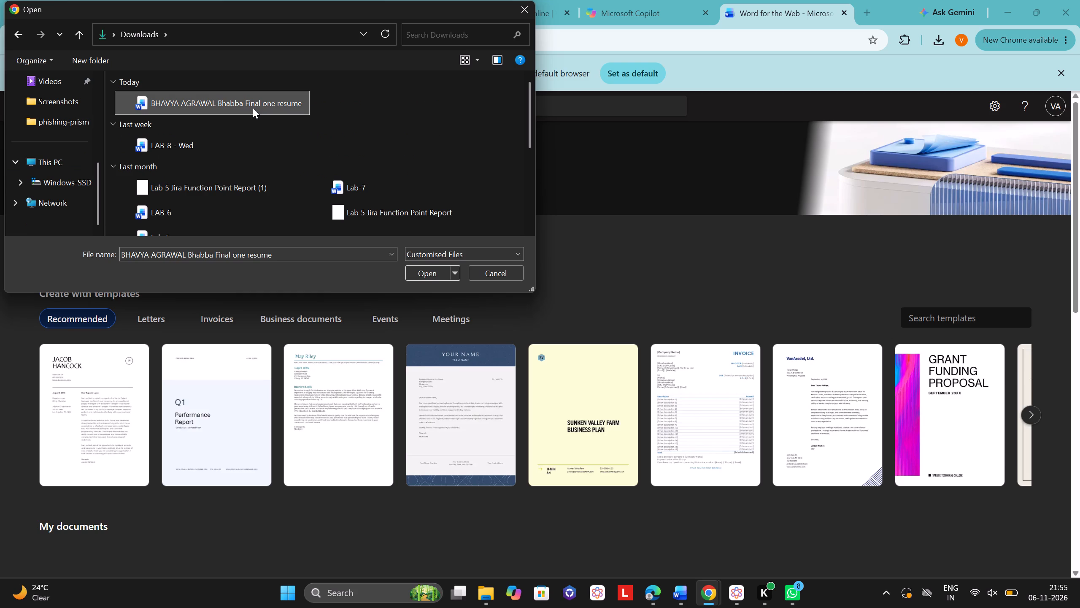
{"action": "left_click", "coordinate": [433, 279]}
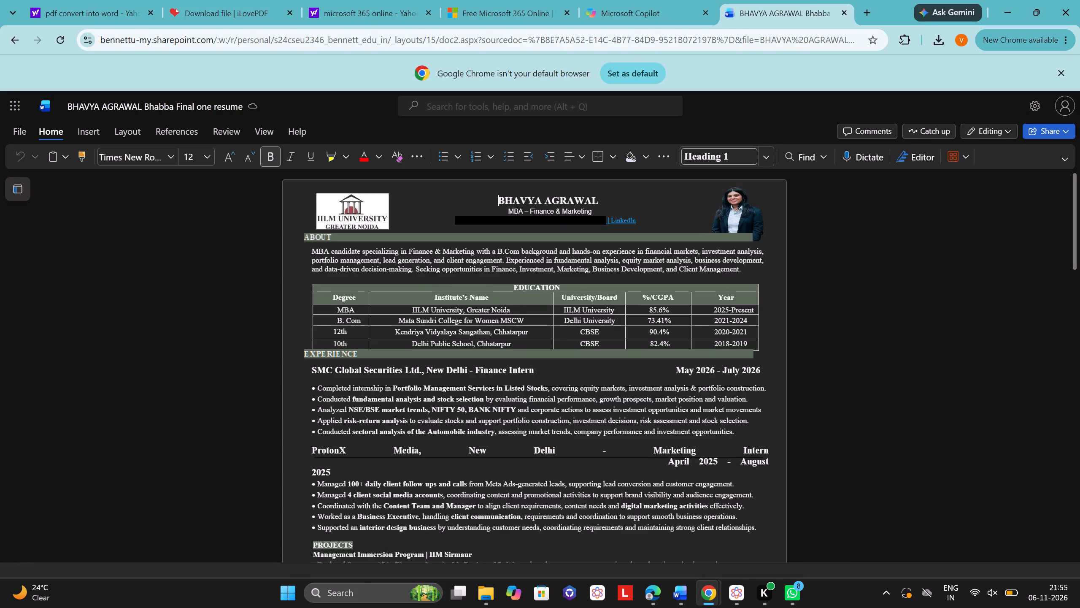
Look through the uploaded resume and set the document mode to Editing.
{"action": "scroll", "coordinate": [627, 262], "scroll_direction": "down", "scroll_amount": 2}
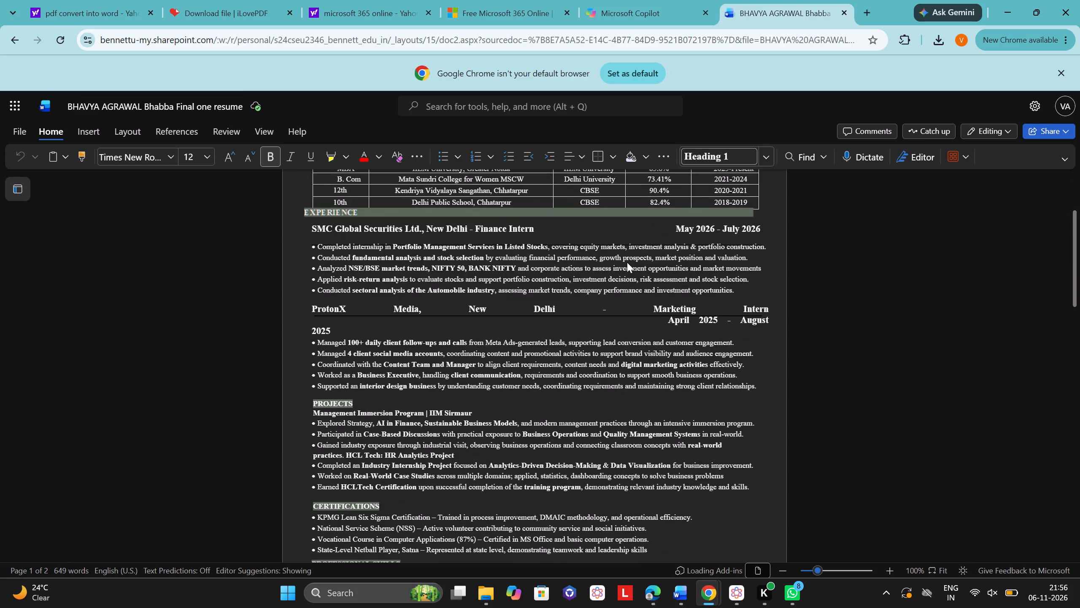
{"action": "scroll", "coordinate": [627, 262], "scroll_direction": "down", "scroll_amount": 5}
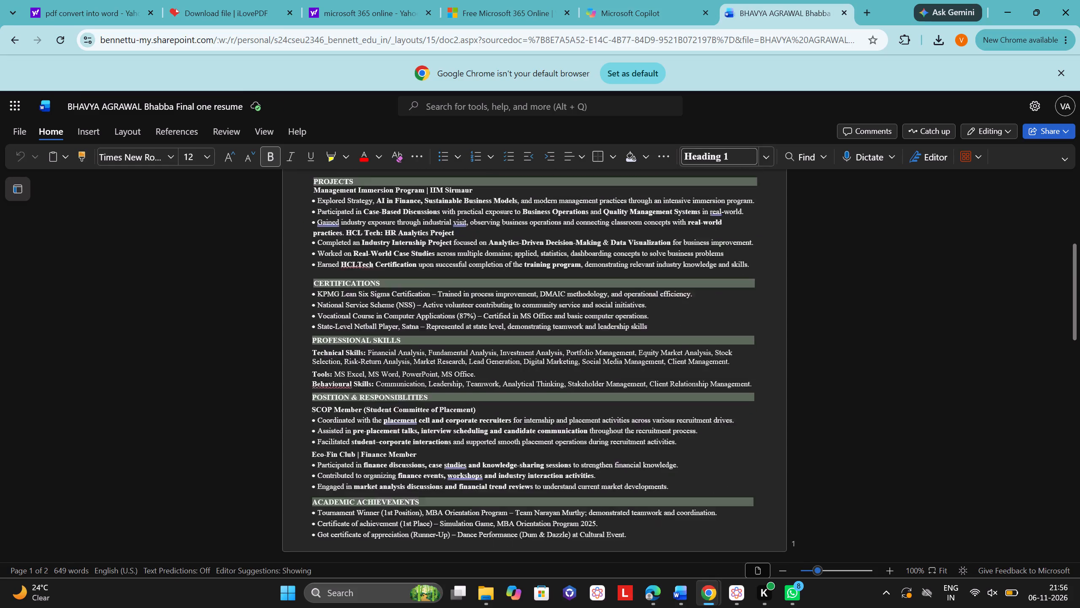
{"action": "scroll", "coordinate": [627, 262], "scroll_direction": "down", "scroll_amount": 2}
{"action": "scroll", "coordinate": [627, 262], "scroll_direction": "up", "scroll_amount": 2}
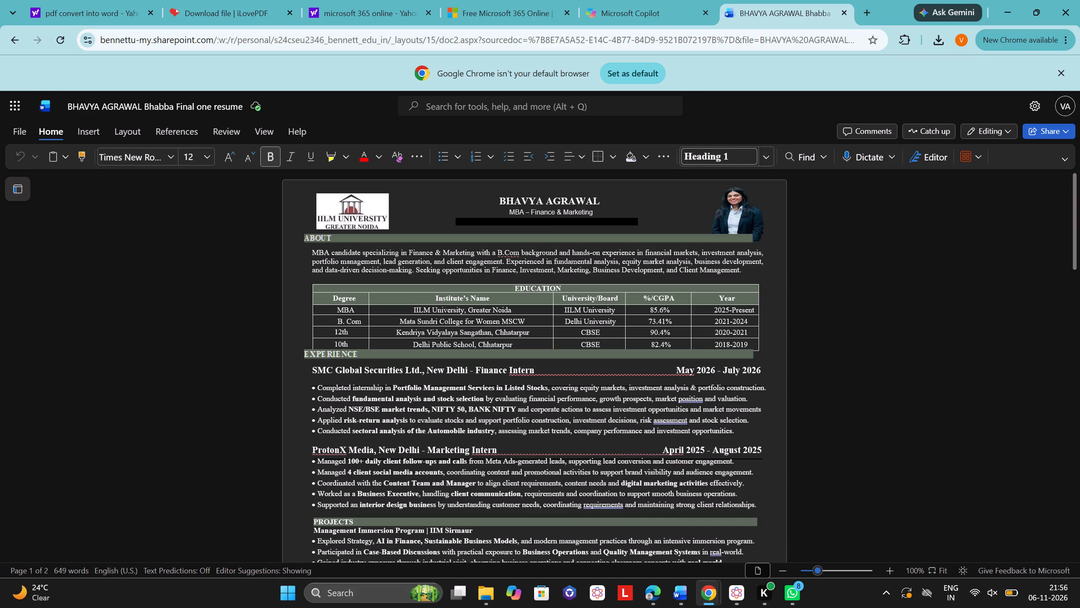
{"action": "left_click", "coordinate": [999, 130]}
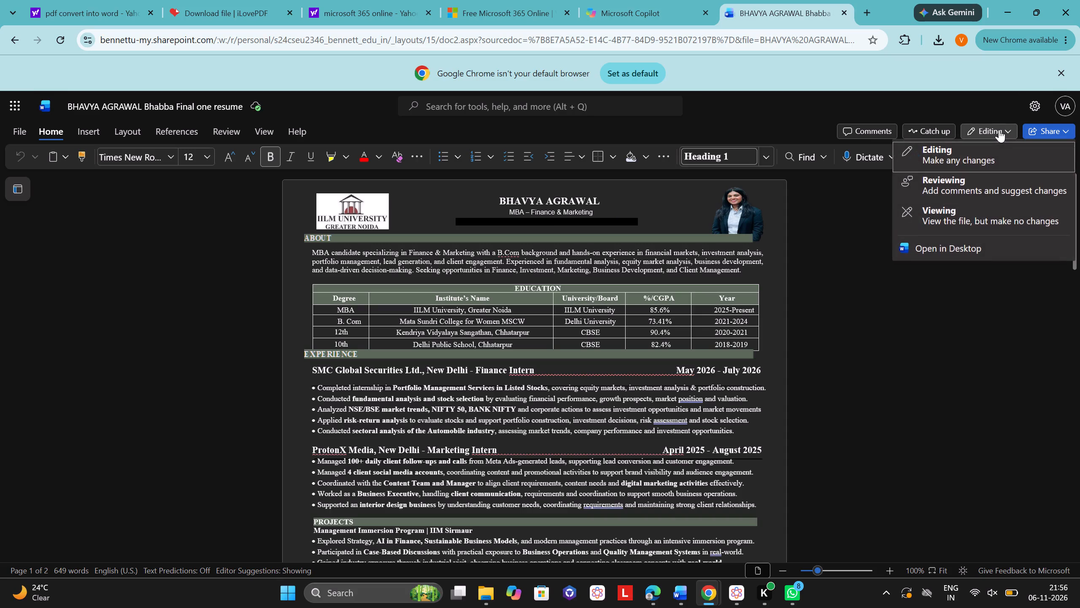
{"action": "left_click", "coordinate": [972, 155]}
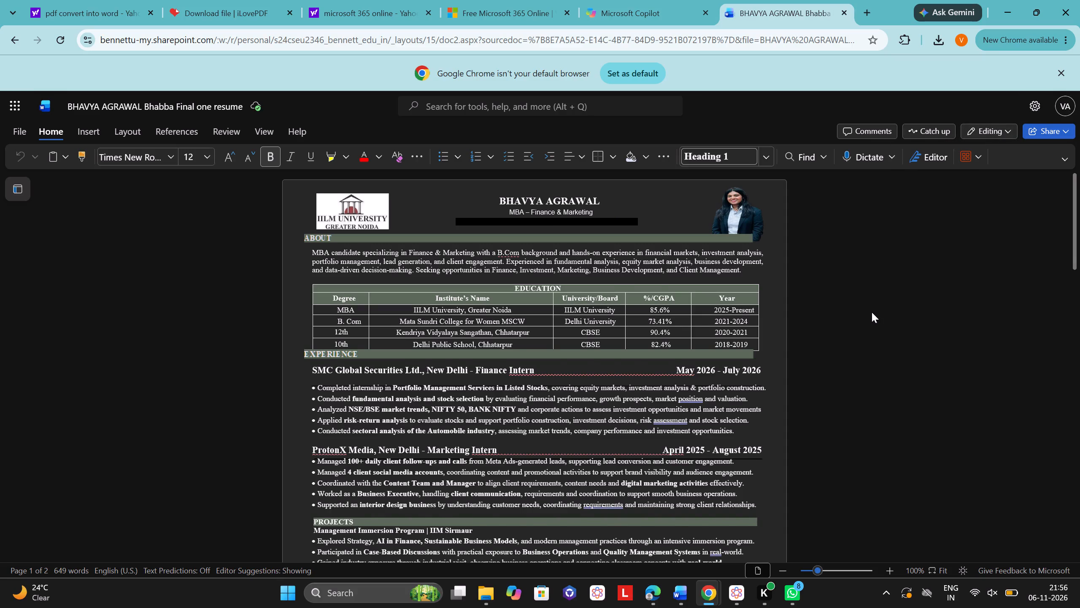
Delete the word "markets" after "financial" in the About paragraph.
{"action": "scroll", "coordinate": [872, 312], "scroll_direction": "up", "scroll_amount": 1}
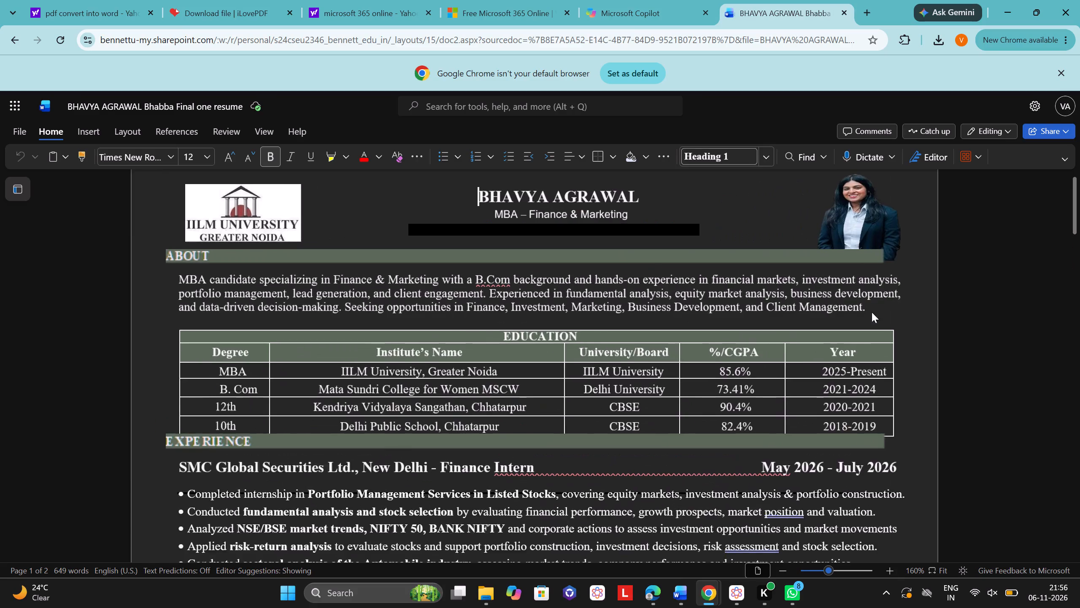
{"action": "left_click", "coordinate": [794, 279]}
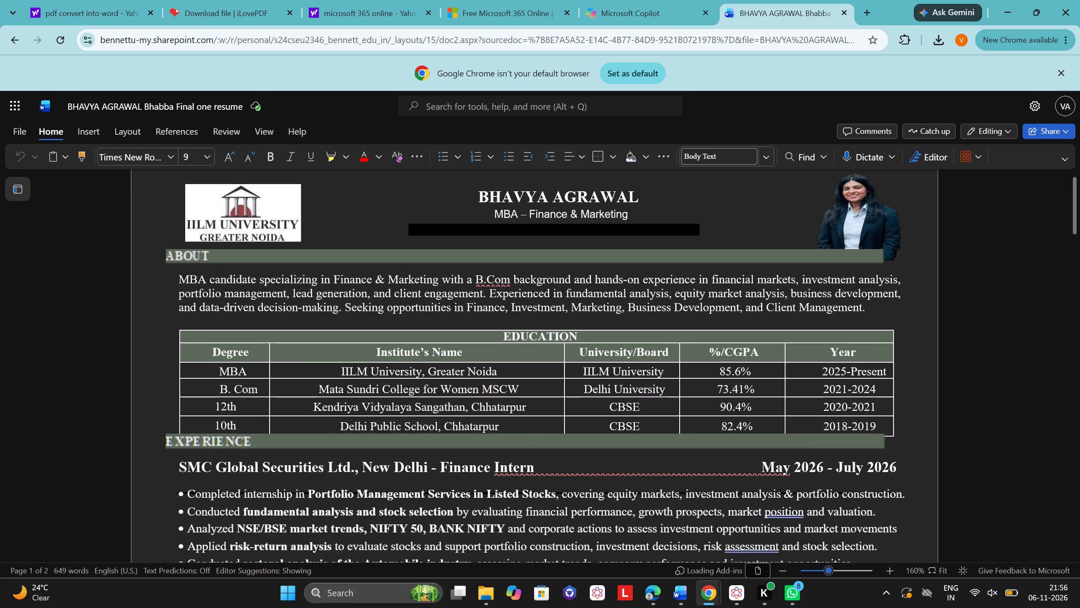
{"action": "key", "text": "BackSpace"}
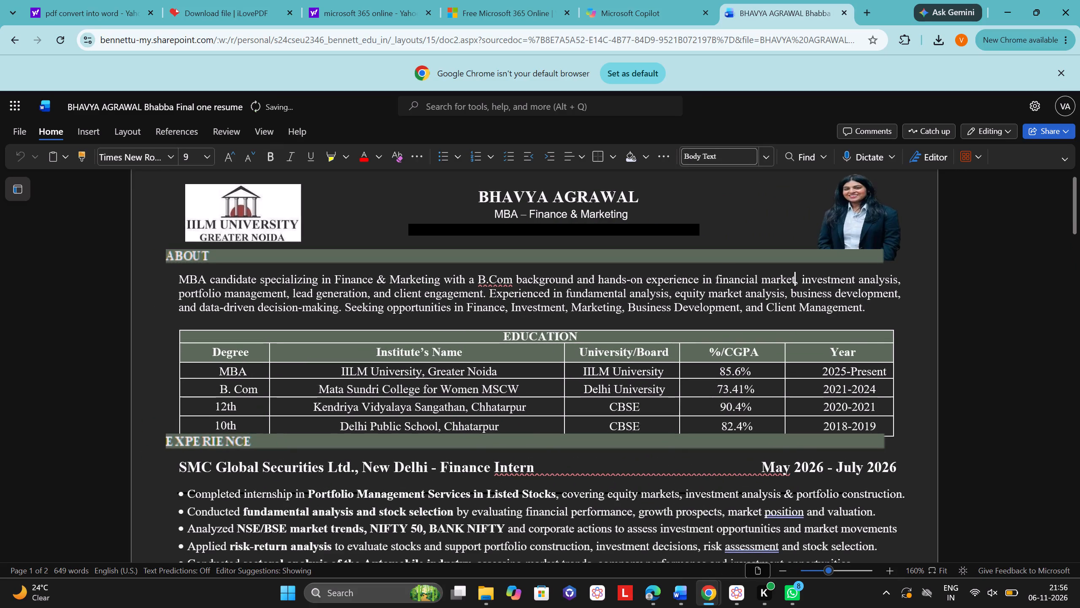
{"action": "key", "text": "BackSpace"}
{"action": "key", "text": "BackSpace"}
{"action": "key", "text": "BackSpace"}
{"action": "key", "text": "BackSpace"}
{"action": "key", "text": "BackSpace"}
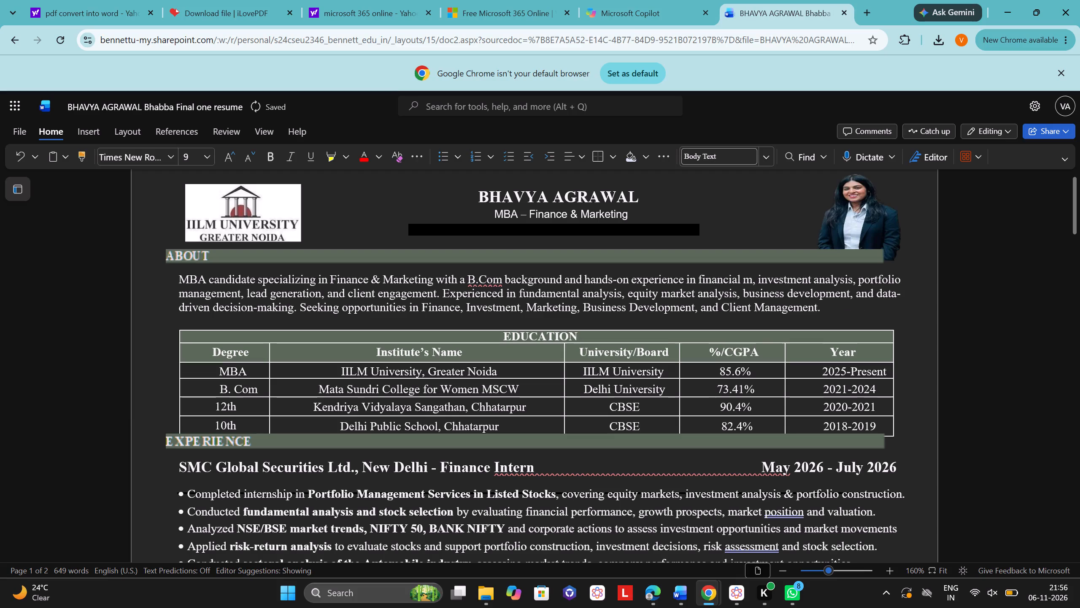
{"action": "key", "text": "BackSpace"}
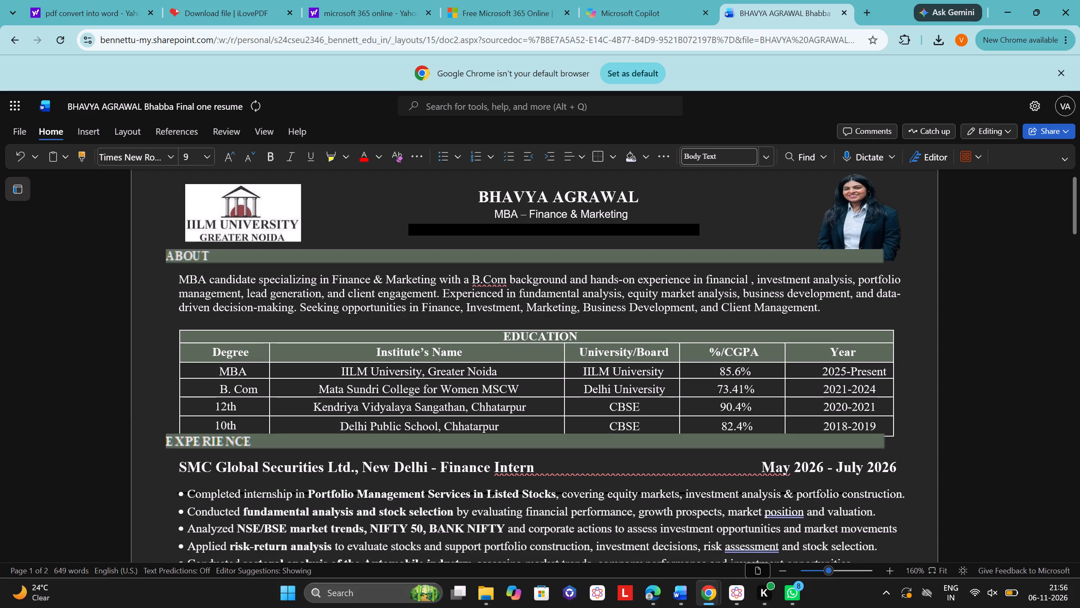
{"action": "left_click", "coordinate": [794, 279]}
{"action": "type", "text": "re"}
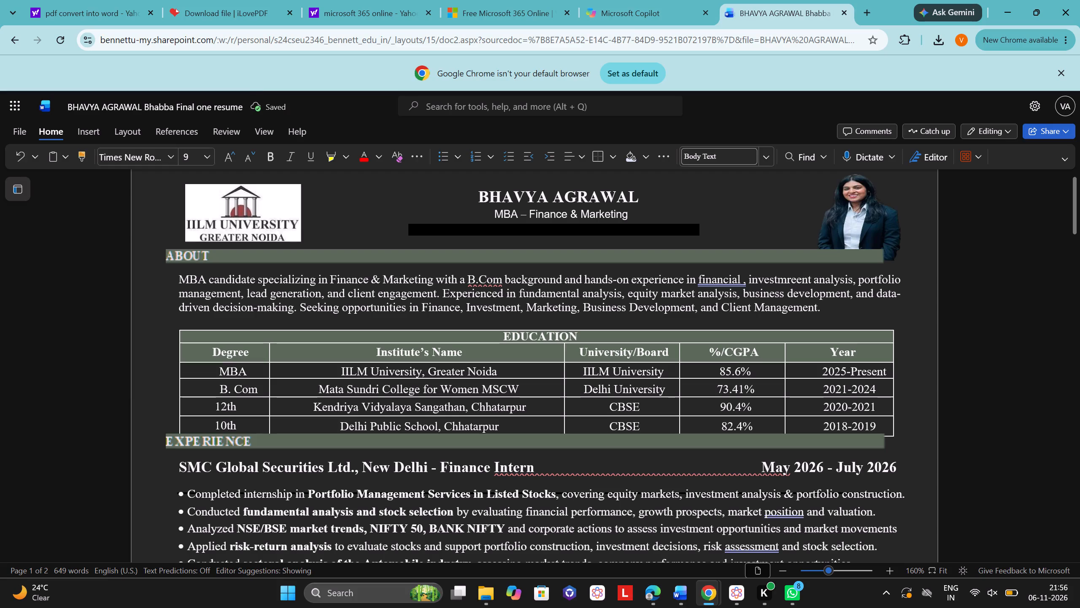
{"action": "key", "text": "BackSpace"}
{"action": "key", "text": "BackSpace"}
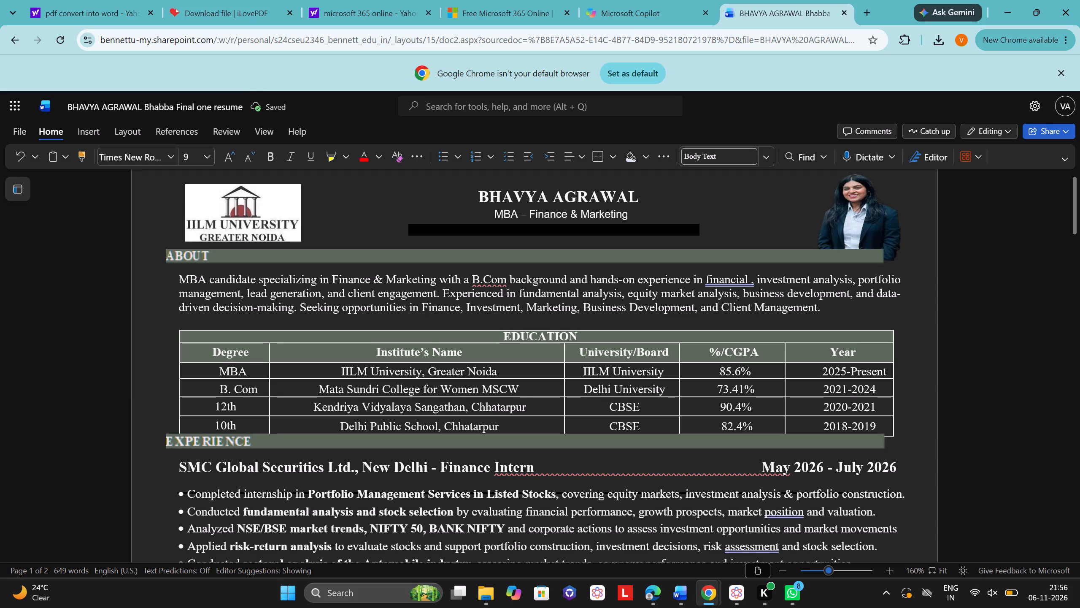
Insert "resarch" after "financial" and before the comma in the About paragraph.
{"action": "key", "text": "Left"}
{"action": "key", "text": "Left"}
{"action": "key", "text": "Left"}
{"action": "key", "text": "Left"}
{"action": "key", "text": "Left"}
{"action": "key", "text": "Left"}
{"action": "key", "text": "Left"}
{"action": "key", "text": "Left"}
{"action": "key", "text": "Left"}
{"action": "type", "text": "re"}
{"action": "type", "text": "sarch"}
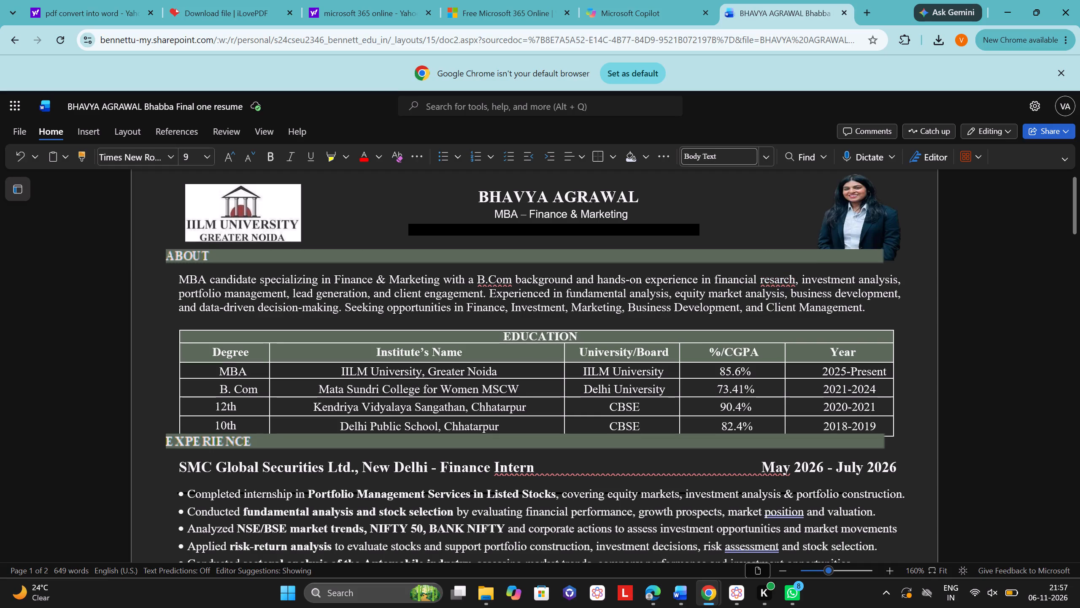
Replace "investment" with "fundamental" before "analysis" in the first line of the About paragraph.
{"action": "left_click", "coordinate": [857, 276]}
{"action": "key", "text": "BackSpace"}
{"action": "key", "text": "BackSpace"}
{"action": "key", "text": "BackSpace"}
{"action": "key", "text": "BackSpace"}
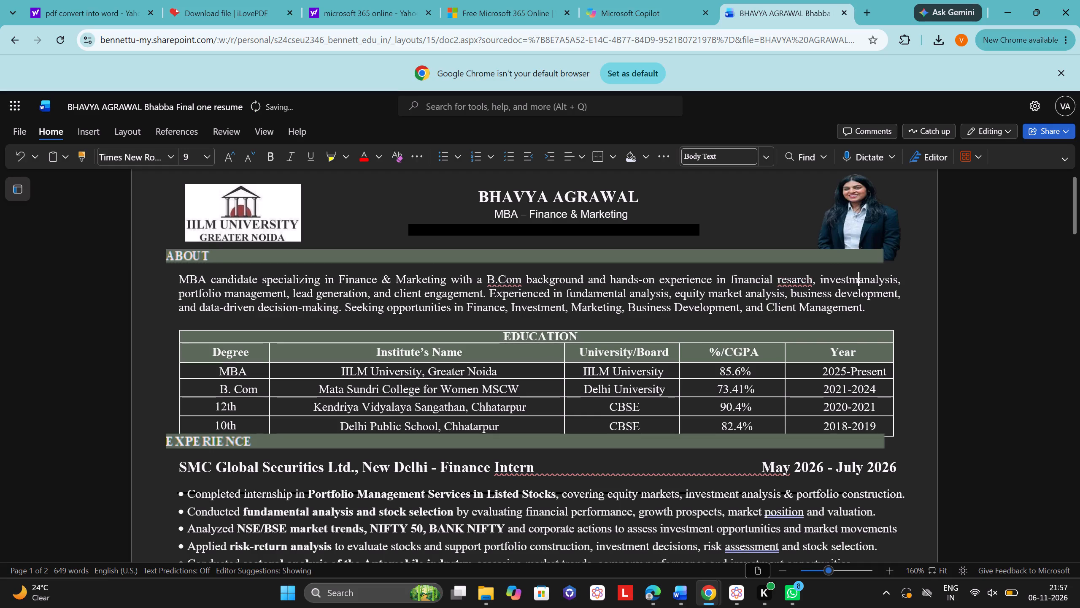
{"action": "key", "text": "BackSpace"}
{"action": "key", "text": "BackSpace"}
{"action": "key", "text": "BackSpace"}
{"action": "key", "text": "BackSpace"}
{"action": "key", "text": "BackSpace"}
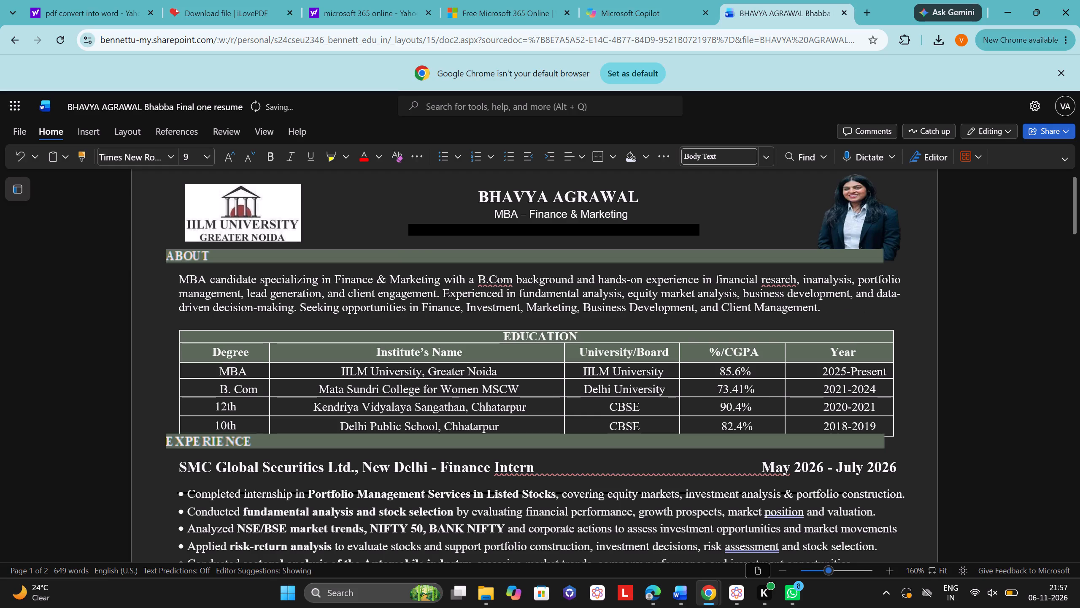
{"action": "key", "text": "BackSpace"}
{"action": "key", "text": "BackSpace"}
{"action": "type", "text": "fundamental"}
{"action": "key", "text": "space"}
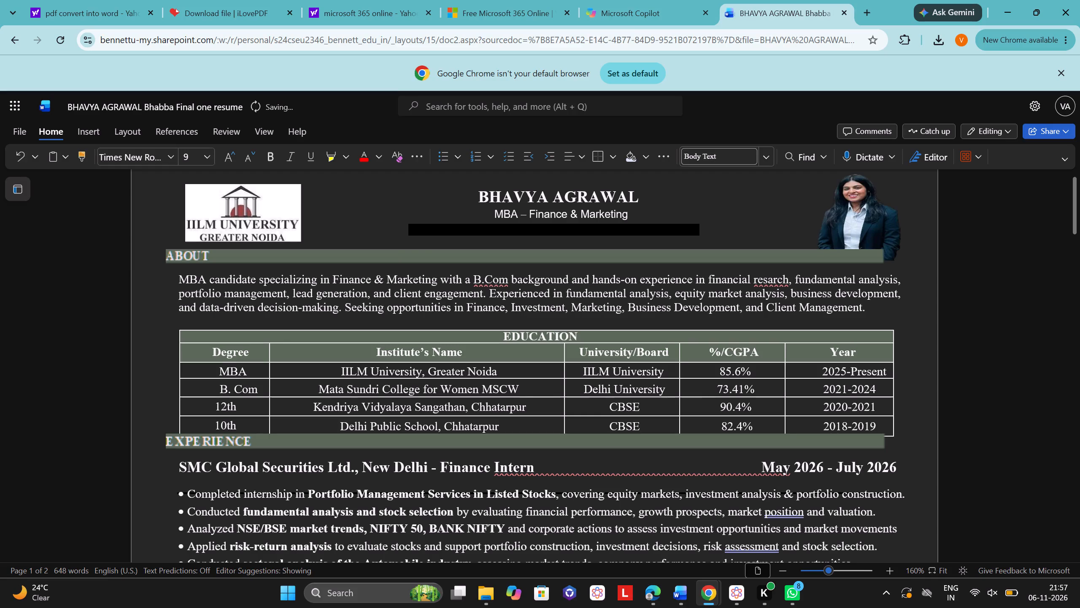
Correct the misspelled "resarch" in the About paragraph to the suggested "research".
{"action": "left_click", "coordinate": [778, 279]}
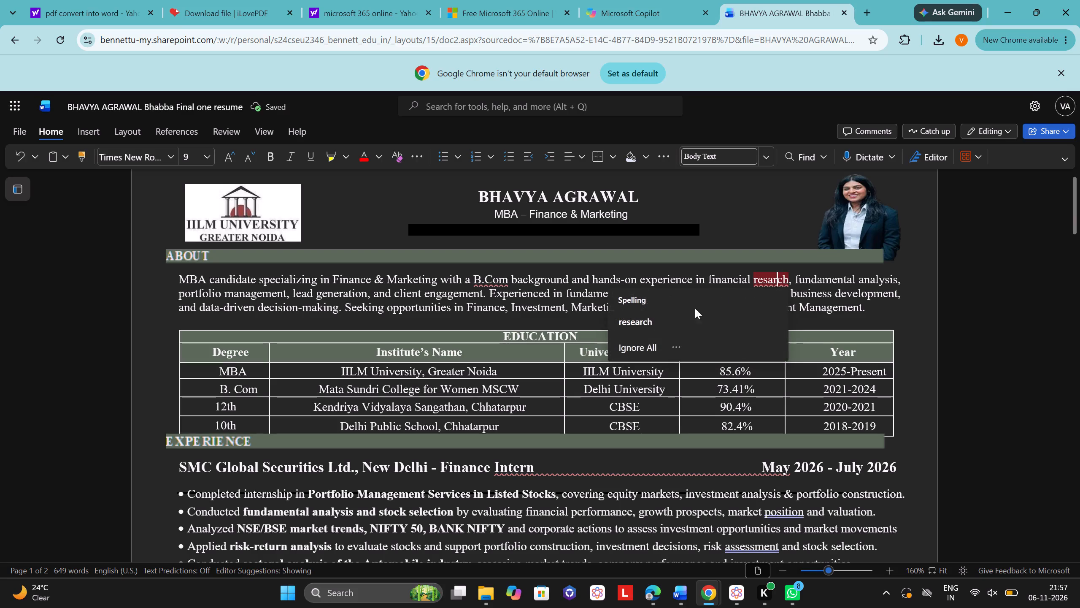
{"action": "left_click", "coordinate": [659, 328]}
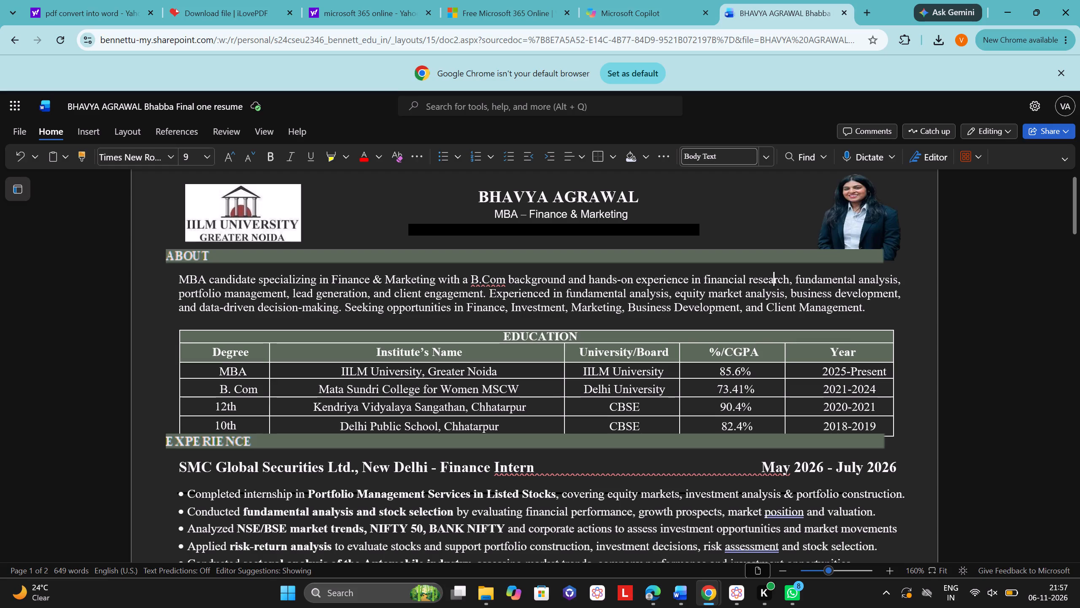
Replace "lead generation" with "risk-return assessment" in the About paragraph.
{"action": "left_click", "coordinate": [366, 292]}
{"action": "key", "text": "BackSpace"}
{"action": "key", "text": "BackSpace"}
{"action": "key", "text": "BackSpace"}
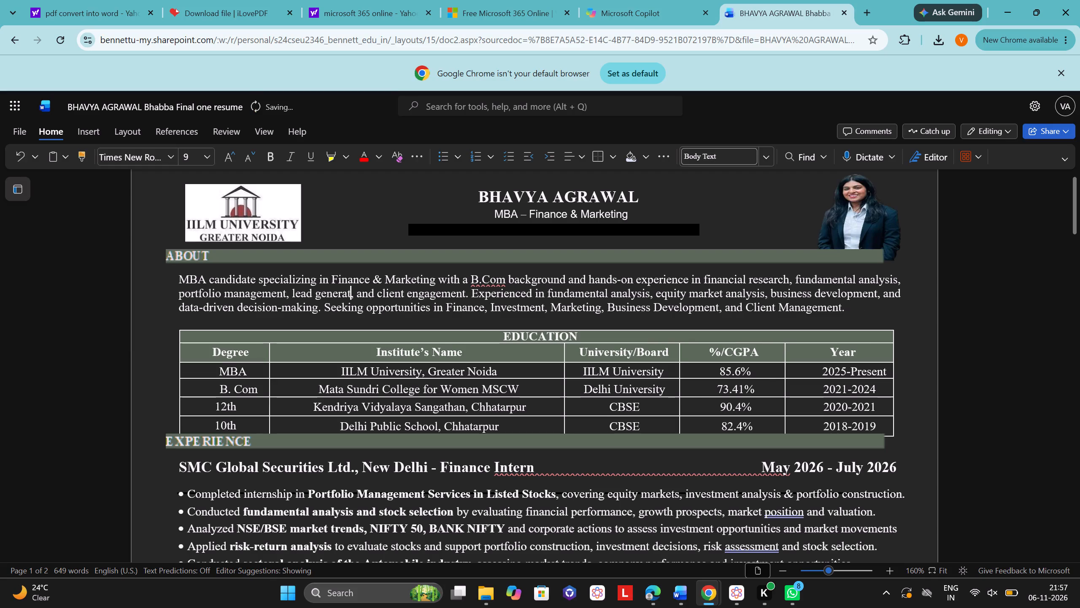
{"action": "key", "text": "BackSpace"}
{"action": "key", "text": "BackSpace"}
{"action": "key", "text": "BackSpace"}
{"action": "key", "text": "BackSpace"}
{"action": "key", "text": "BackSpace"}
{"action": "key", "text": "BackSpace"}
{"action": "key", "text": "BackSpace"}
{"action": "key", "text": "BackSpace"}
{"action": "key", "text": "BackSpace"}
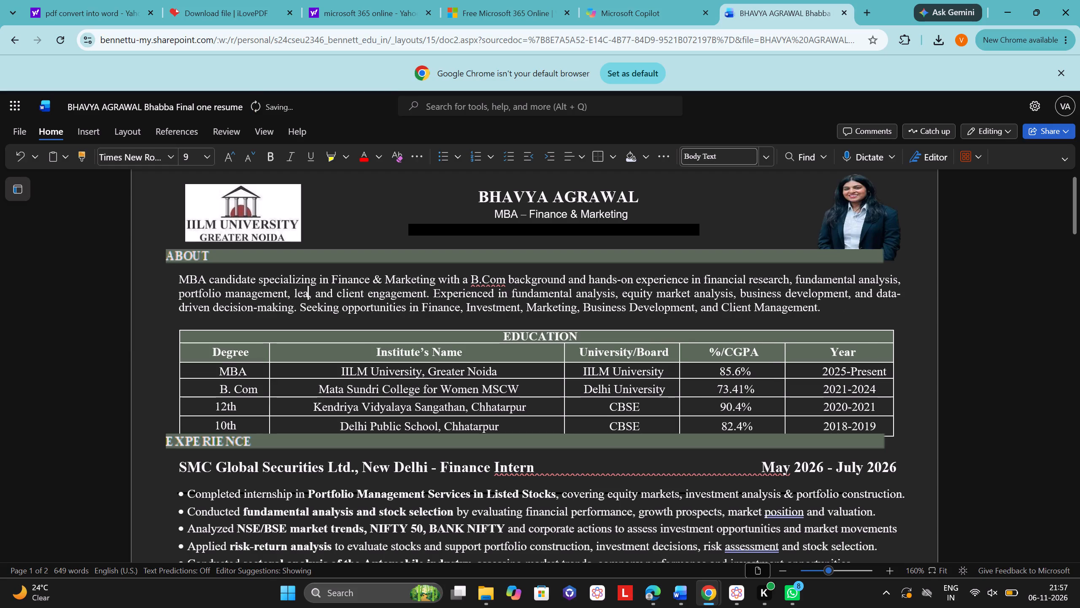
{"action": "key", "text": "BackSpace"}
{"action": "key", "text": "BackSpace"}
{"action": "key", "text": "BackSpace"}
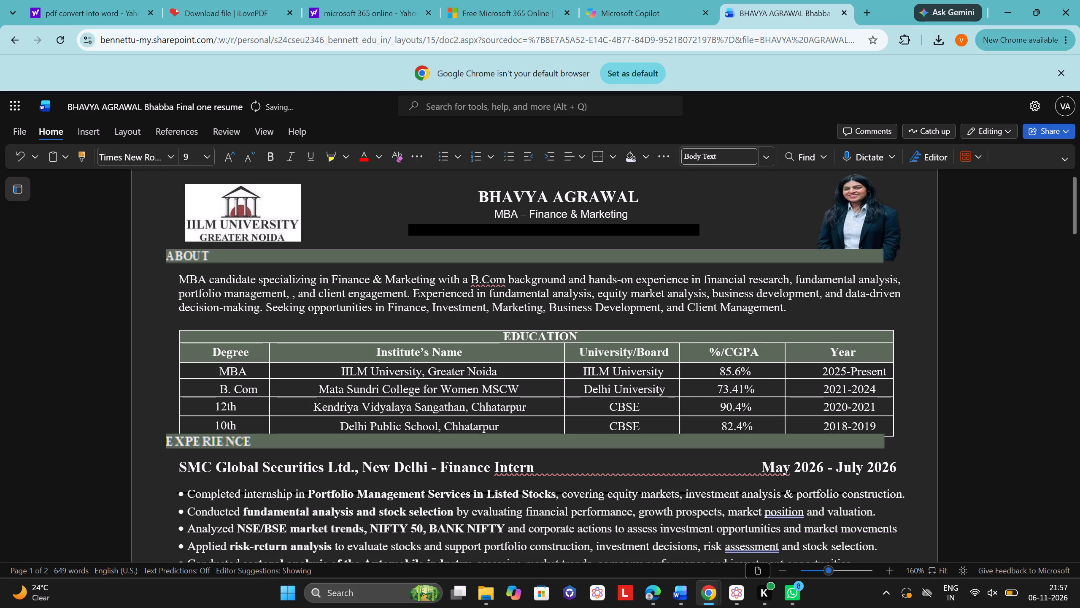
{"action": "type", "text": "risk"}
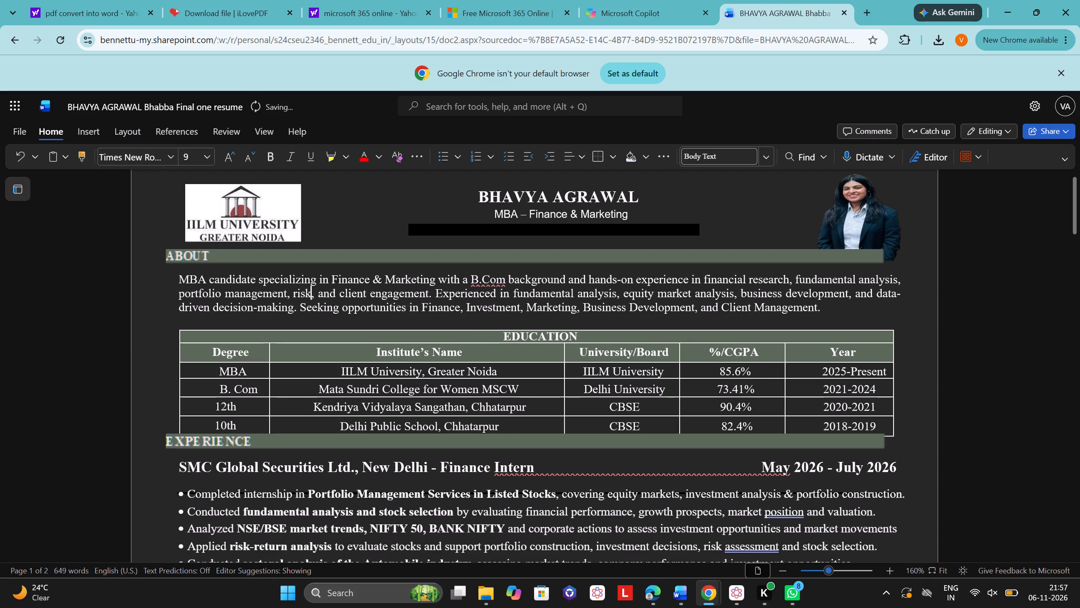
{"action": "key", "text": "minus"}
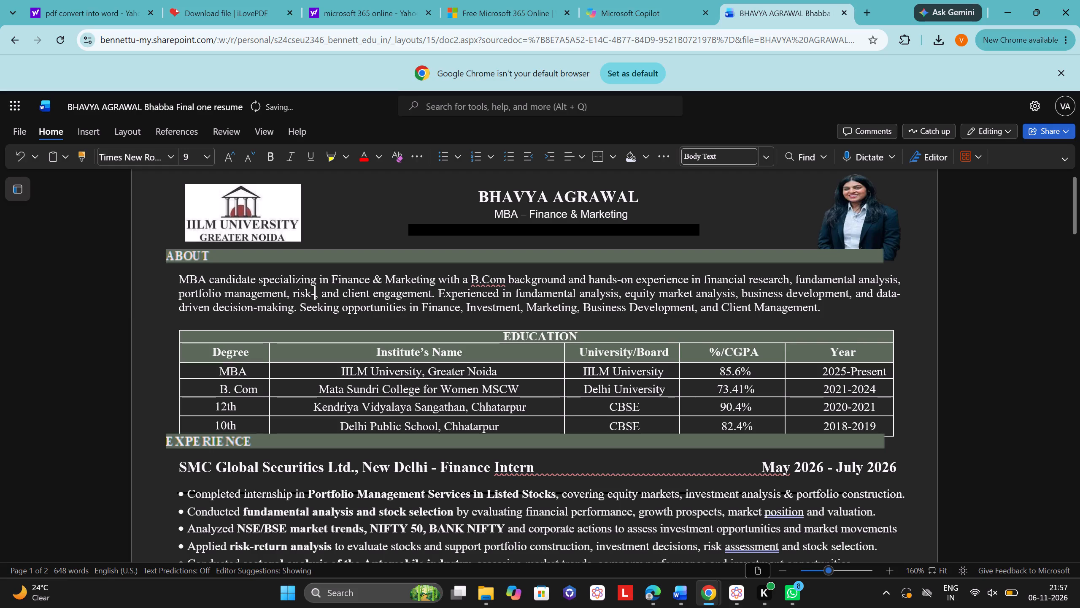
{"action": "type", "text": "return"}
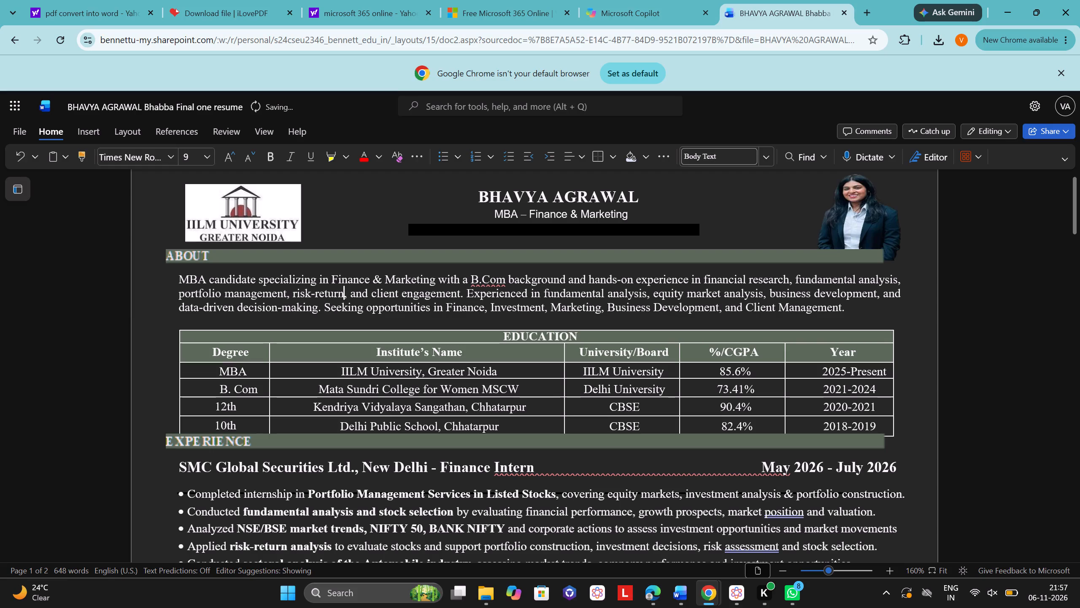
{"action": "key", "text": "space"}
{"action": "type", "text": "ass"}
{"action": "type", "text": "ess"}
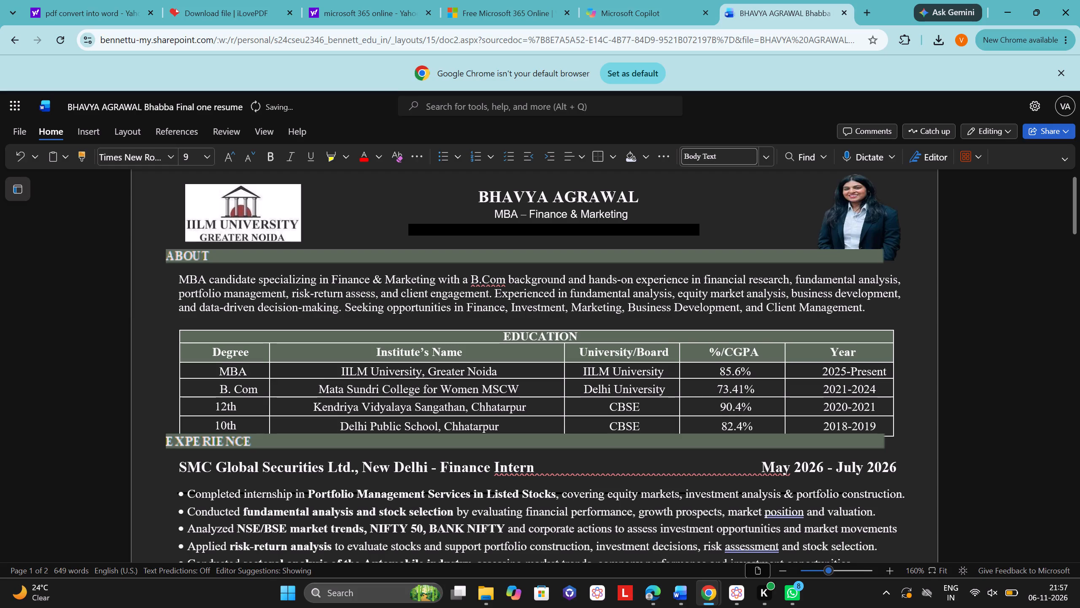
{"action": "type", "text": "ment"}
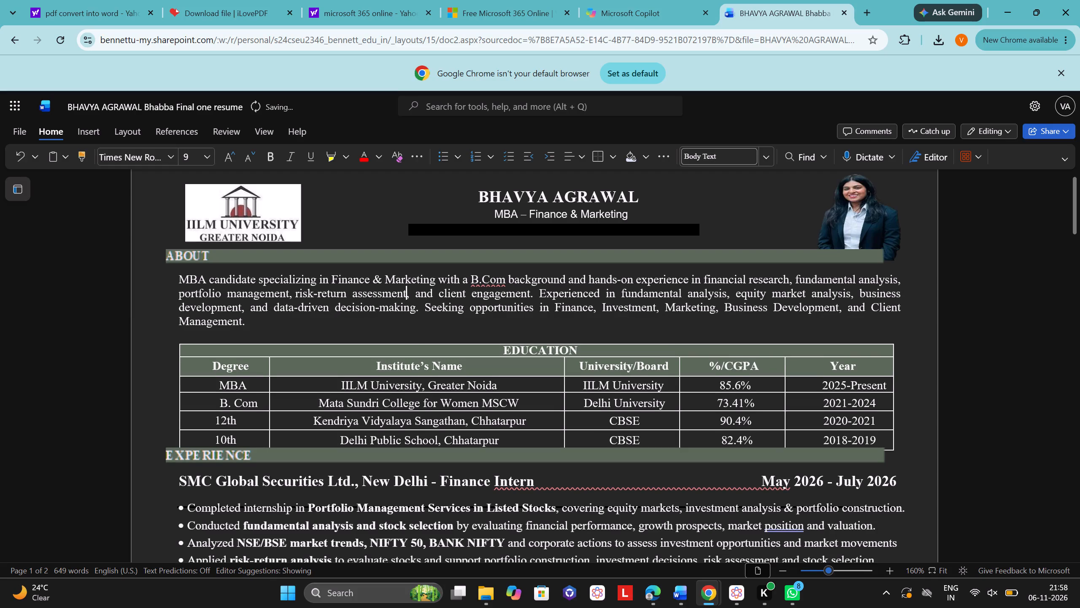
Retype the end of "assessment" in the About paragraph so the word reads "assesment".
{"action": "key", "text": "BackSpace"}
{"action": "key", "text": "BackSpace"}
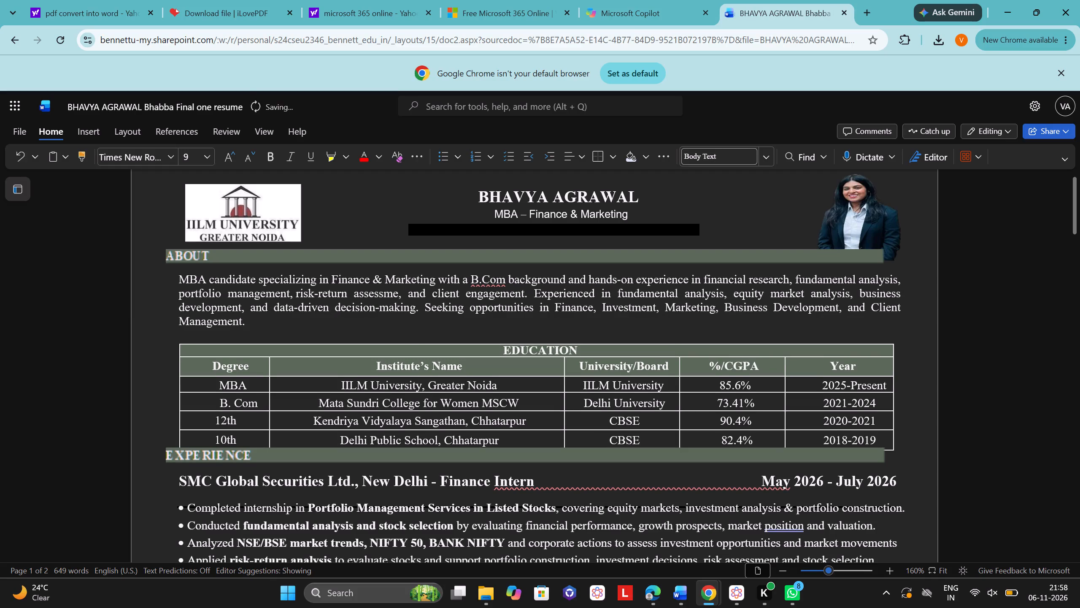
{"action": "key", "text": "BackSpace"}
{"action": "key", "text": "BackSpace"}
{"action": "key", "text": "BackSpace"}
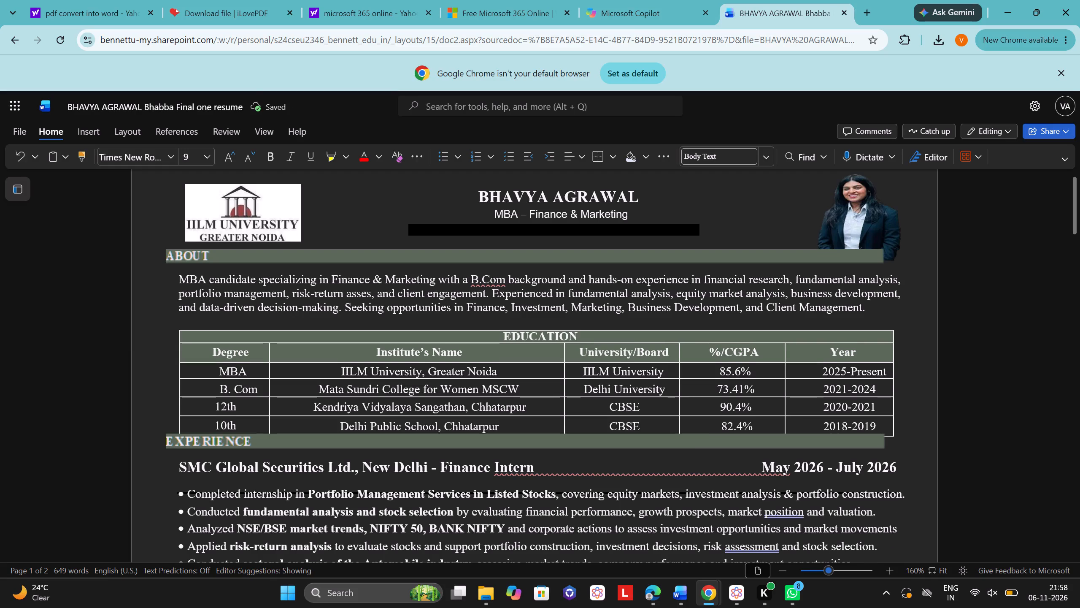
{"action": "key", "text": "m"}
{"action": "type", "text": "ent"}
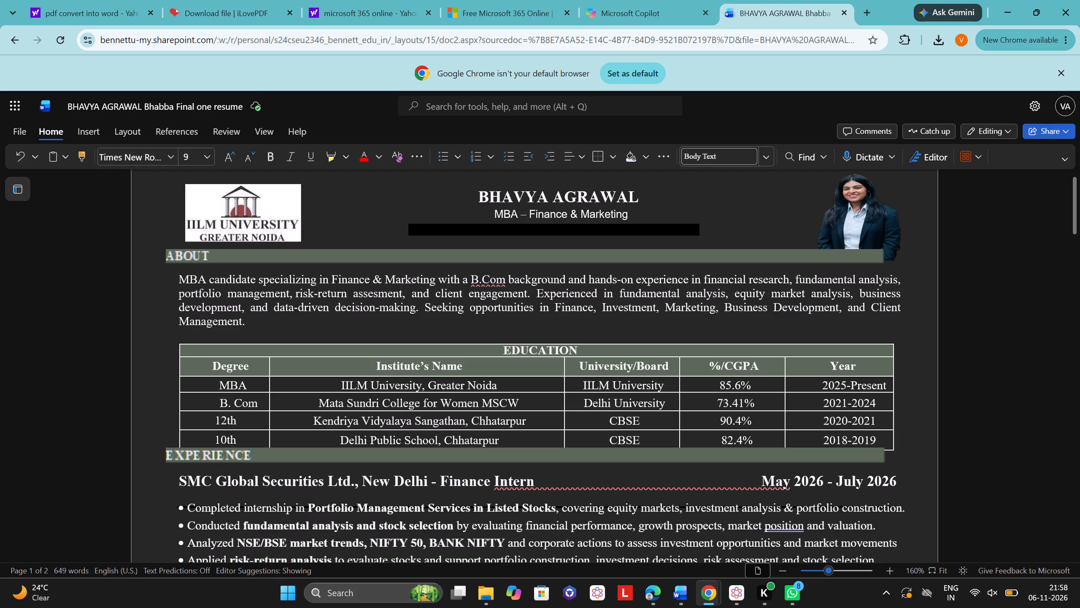
Delete "hands-on" before "experience" in the first line of the About paragraph.
{"action": "left_click", "coordinate": [630, 280]}
{"action": "key", "text": "BackSpace"}
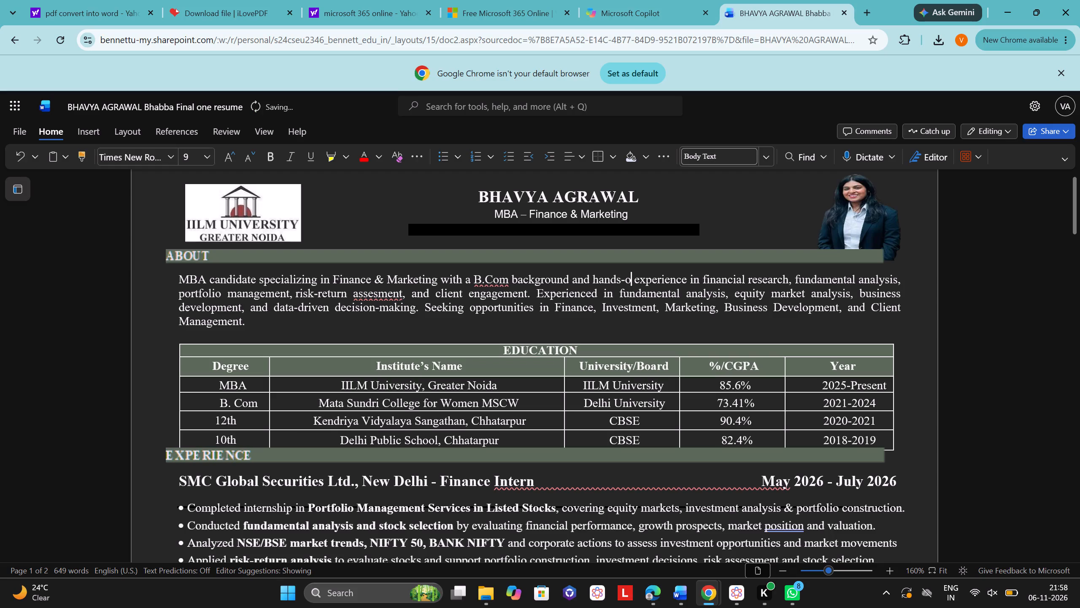
{"action": "key", "text": "BackSpace"}
{"action": "key", "text": "BackSpace"}
{"action": "key", "text": "BackSpace"}
{"action": "key", "text": "BackSpace"}
{"action": "key", "text": "BackSpace"}
{"action": "key", "text": "BackSpace"}
{"action": "key", "text": "BackSpace"}
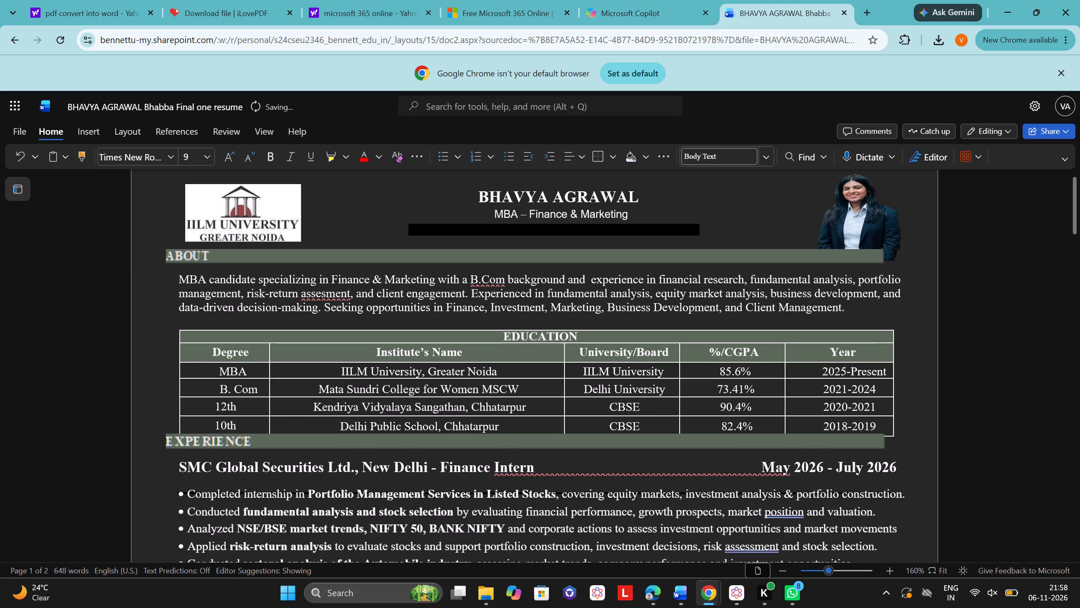
Correct the misspelled "assesment" in the About paragraph to the suggested "assessment".
{"action": "left_click", "coordinate": [322, 293]}
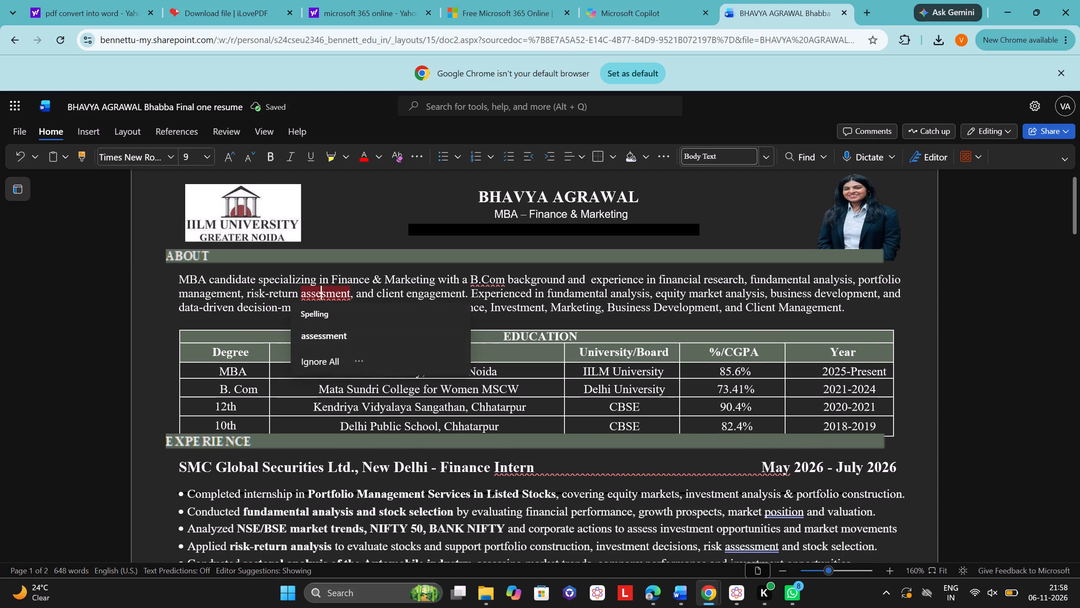
{"action": "left_click", "coordinate": [323, 335]}
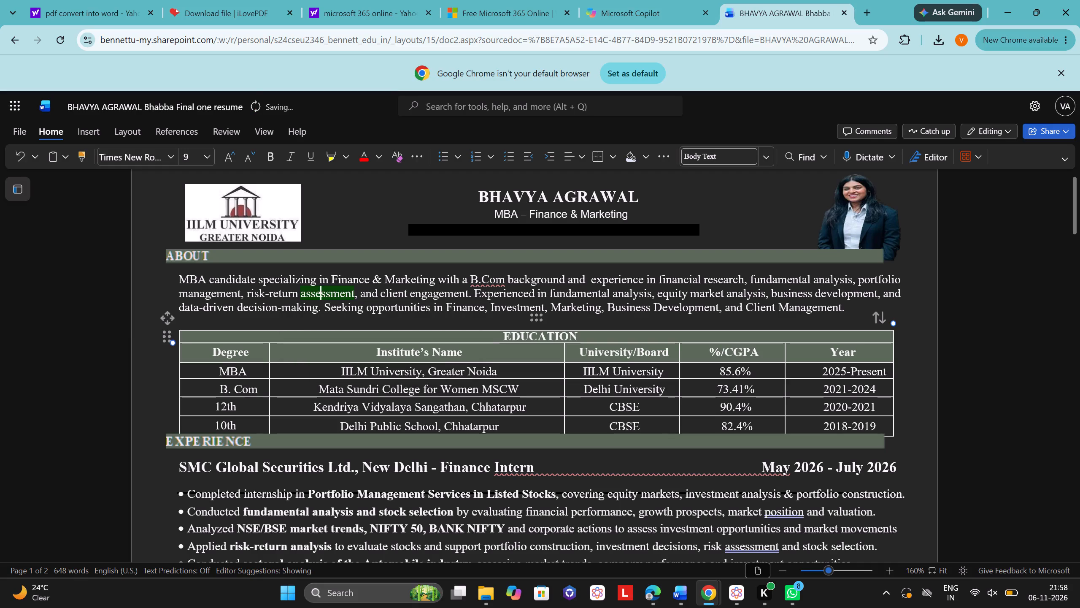
Check the spelling suggestions for "B.Com" in the About paragraph without applying one.
{"action": "left_click", "coordinate": [484, 278]}
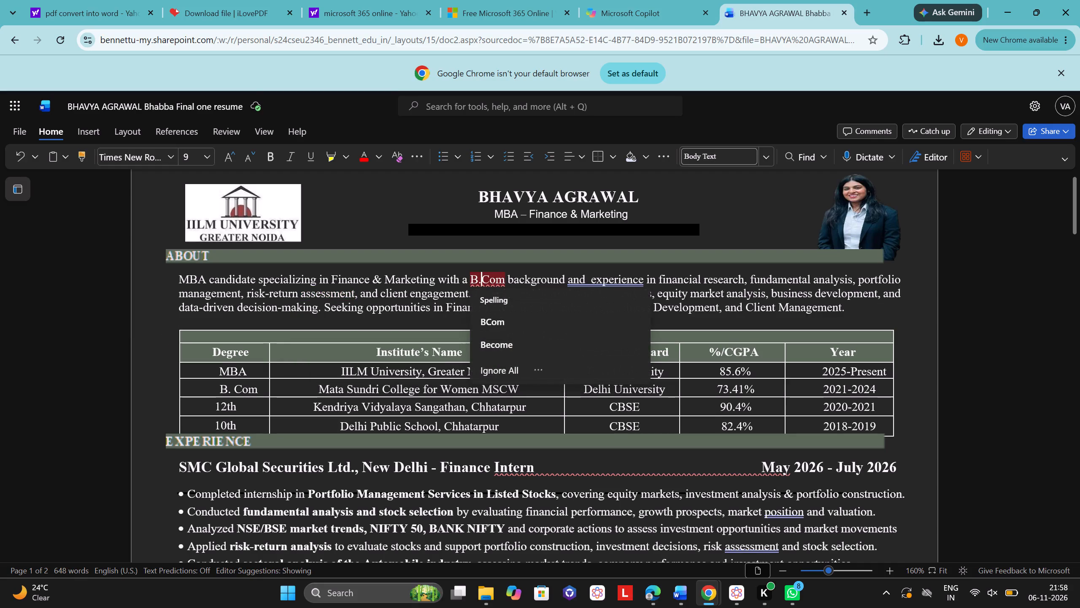
{"action": "left_click", "coordinate": [386, 305]}
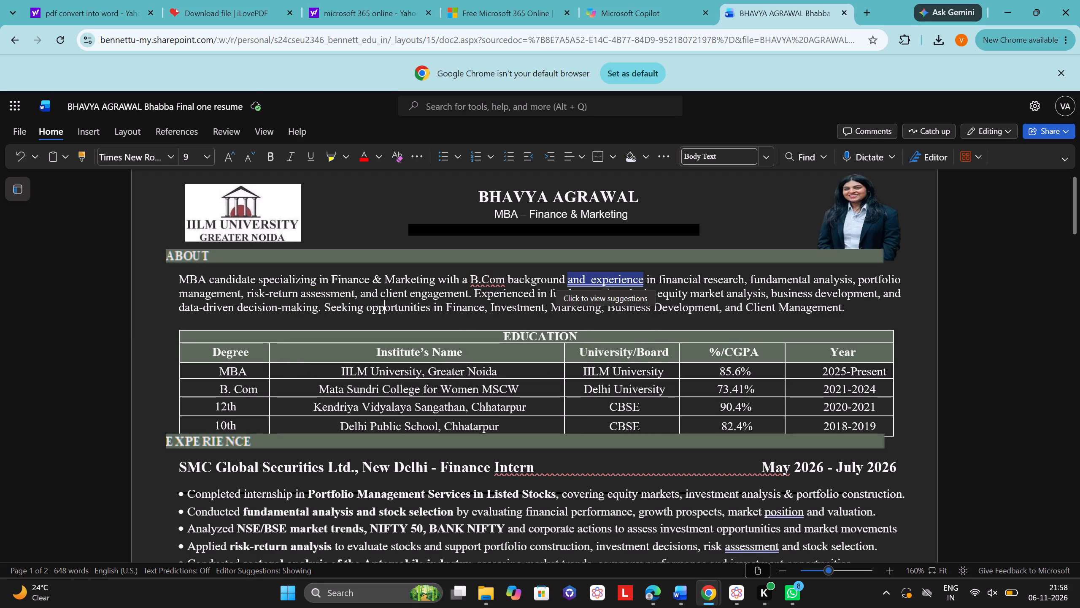
Apply the grammar suggestion "and experience" to remove the double space in the About paragraph.
{"action": "left_click", "coordinate": [582, 277]}
{"action": "left_click", "coordinate": [524, 337]}
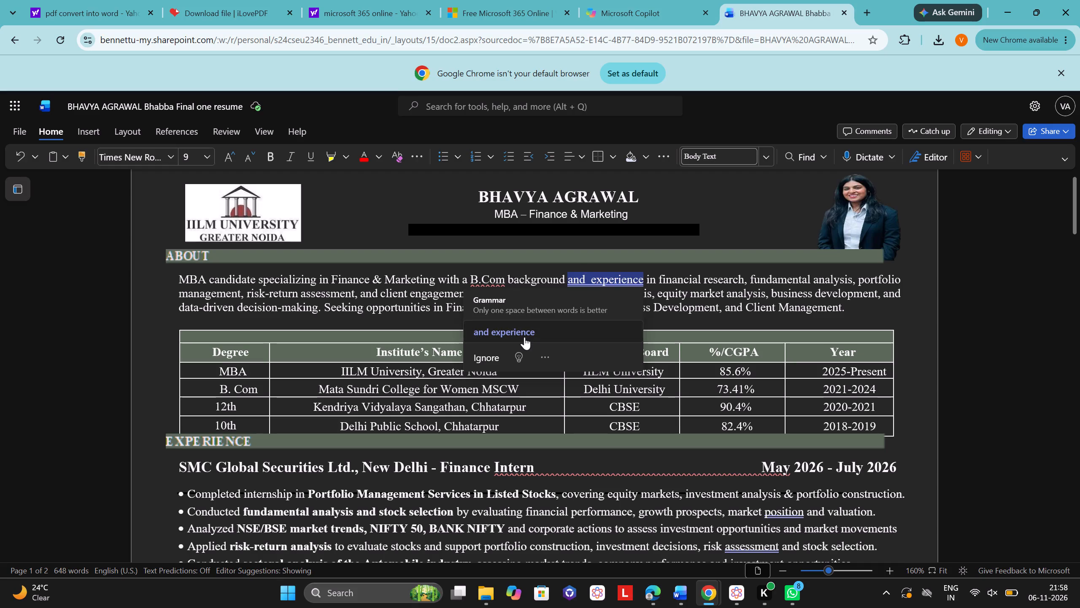
Check the spelling suggestion for the flagged text between "Intern" and "May" in the SMC Global Securities heading without applying it.
{"action": "scroll", "coordinate": [615, 423], "scroll_direction": "down", "scroll_amount": 1}
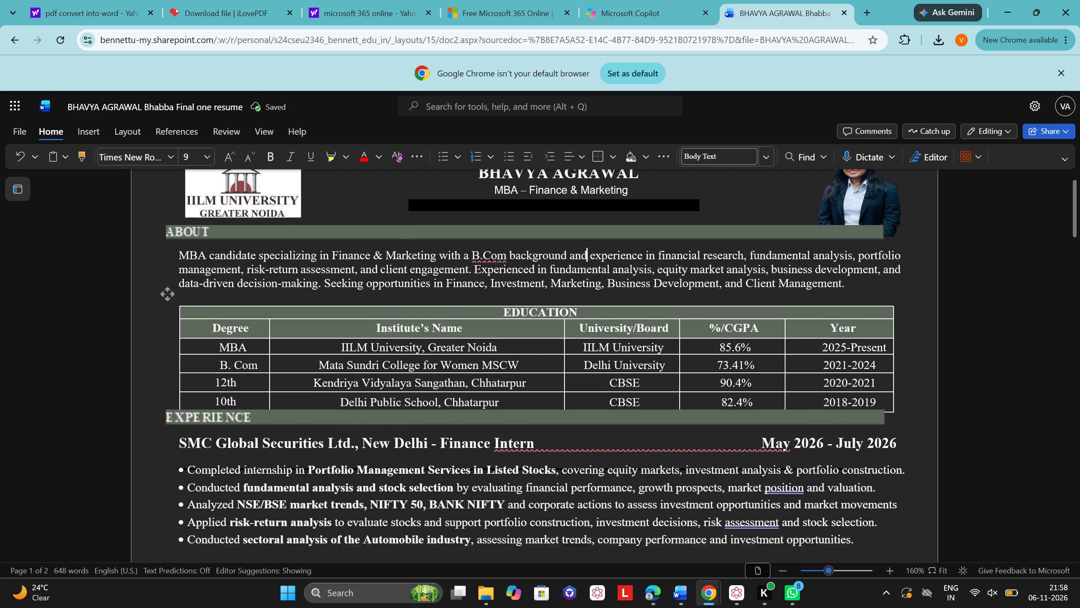
{"action": "scroll", "coordinate": [615, 423], "scroll_direction": "down", "scroll_amount": 2}
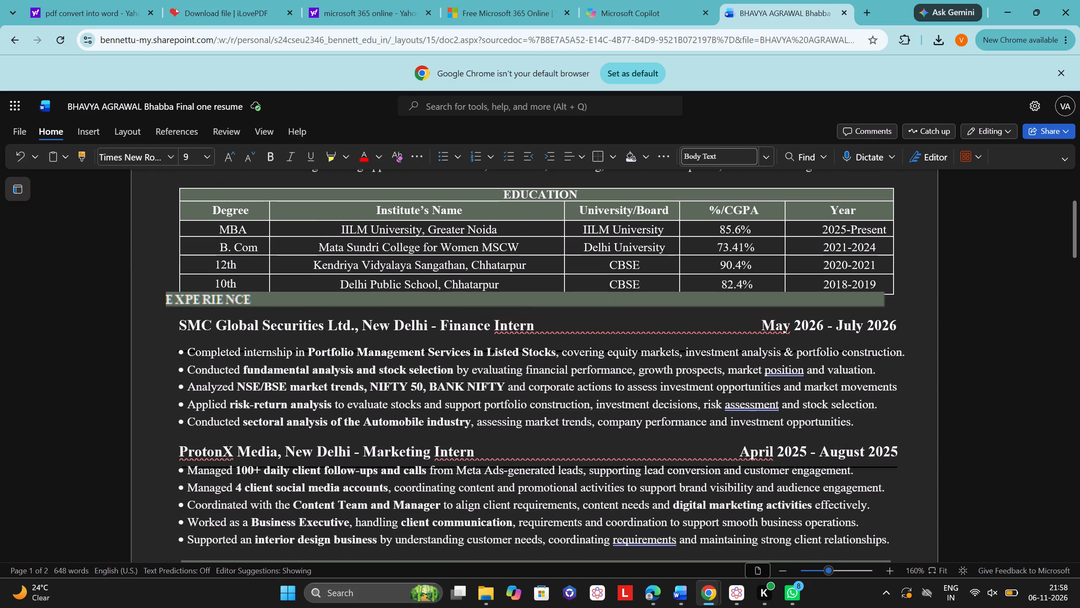
{"action": "left_click", "coordinate": [615, 328]}
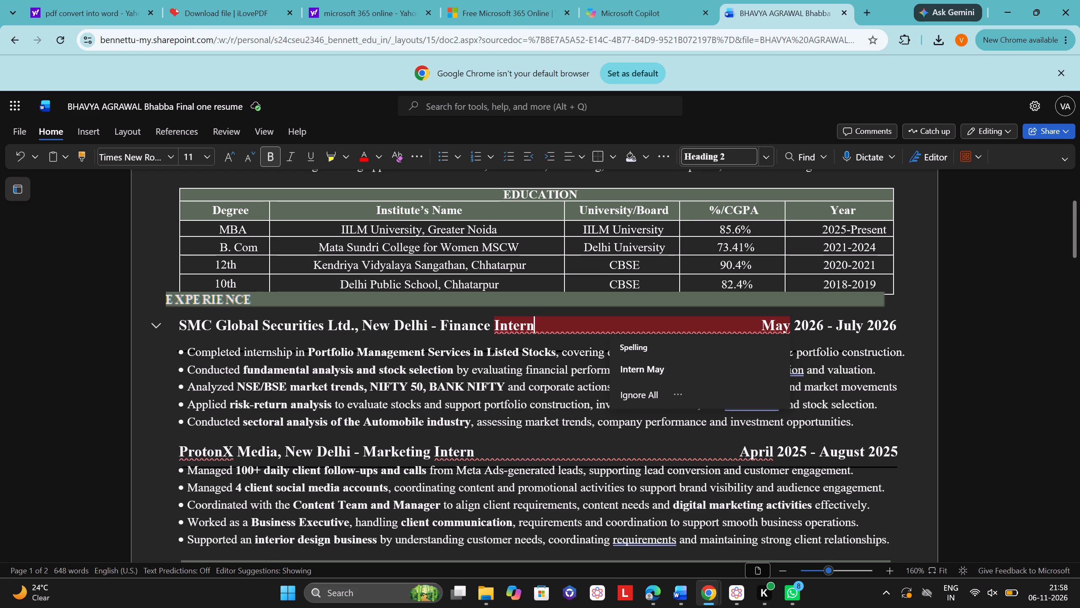
{"action": "left_click", "coordinate": [490, 391]}
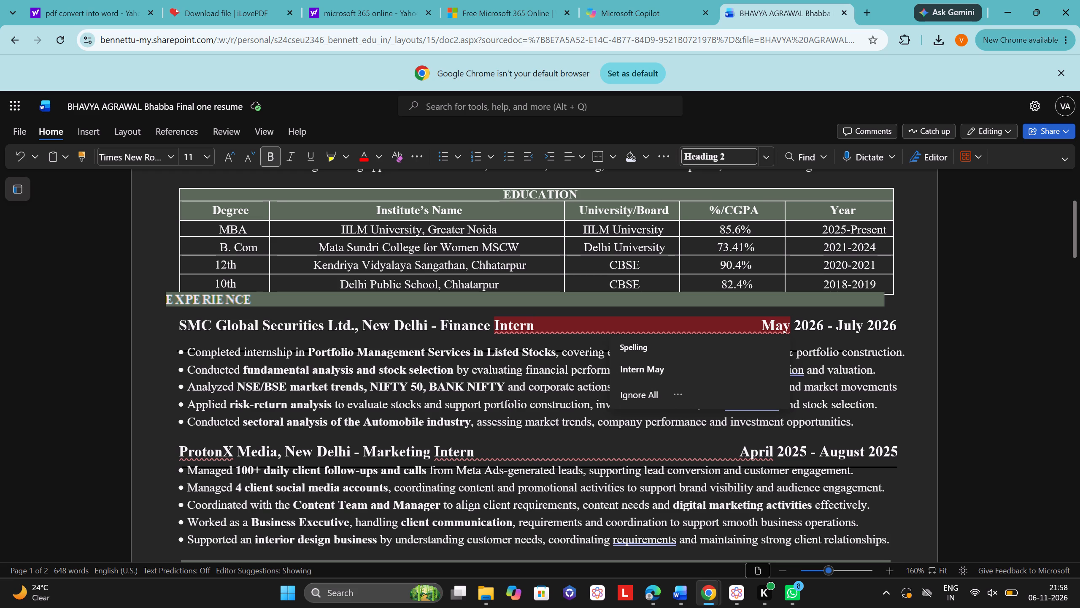
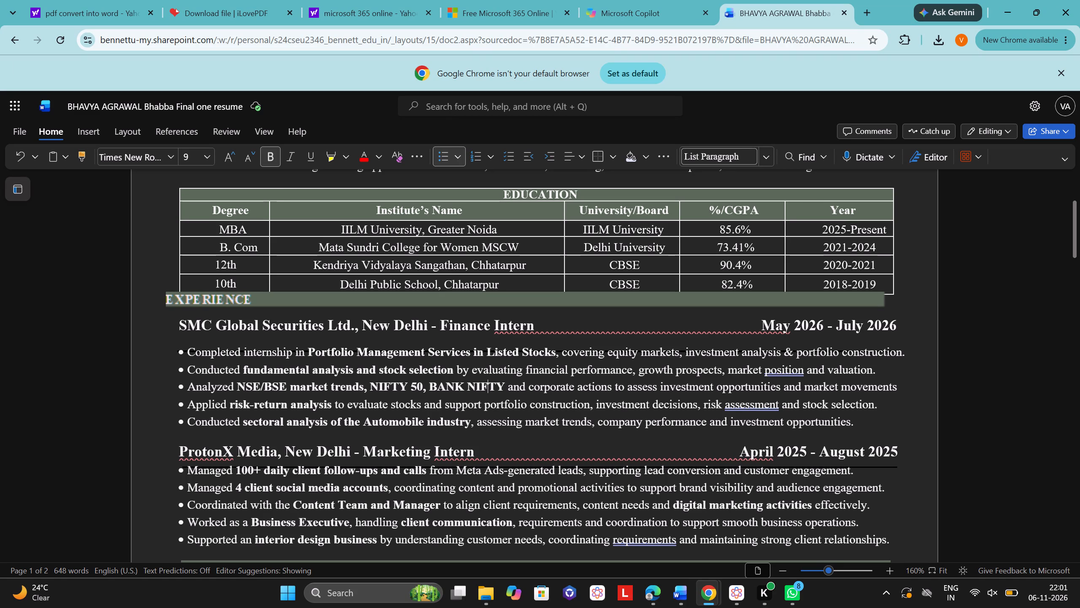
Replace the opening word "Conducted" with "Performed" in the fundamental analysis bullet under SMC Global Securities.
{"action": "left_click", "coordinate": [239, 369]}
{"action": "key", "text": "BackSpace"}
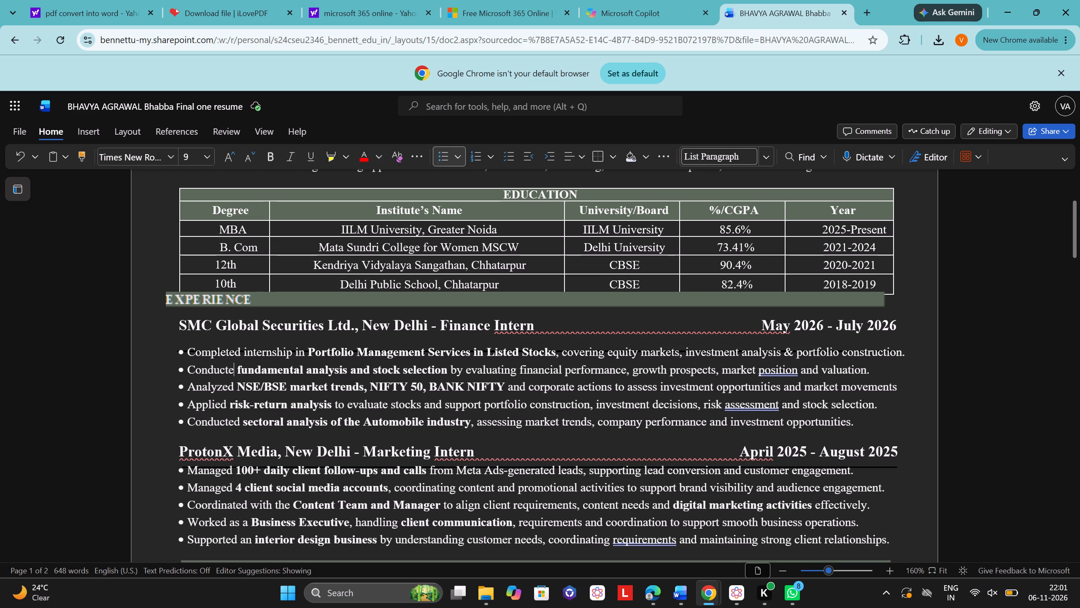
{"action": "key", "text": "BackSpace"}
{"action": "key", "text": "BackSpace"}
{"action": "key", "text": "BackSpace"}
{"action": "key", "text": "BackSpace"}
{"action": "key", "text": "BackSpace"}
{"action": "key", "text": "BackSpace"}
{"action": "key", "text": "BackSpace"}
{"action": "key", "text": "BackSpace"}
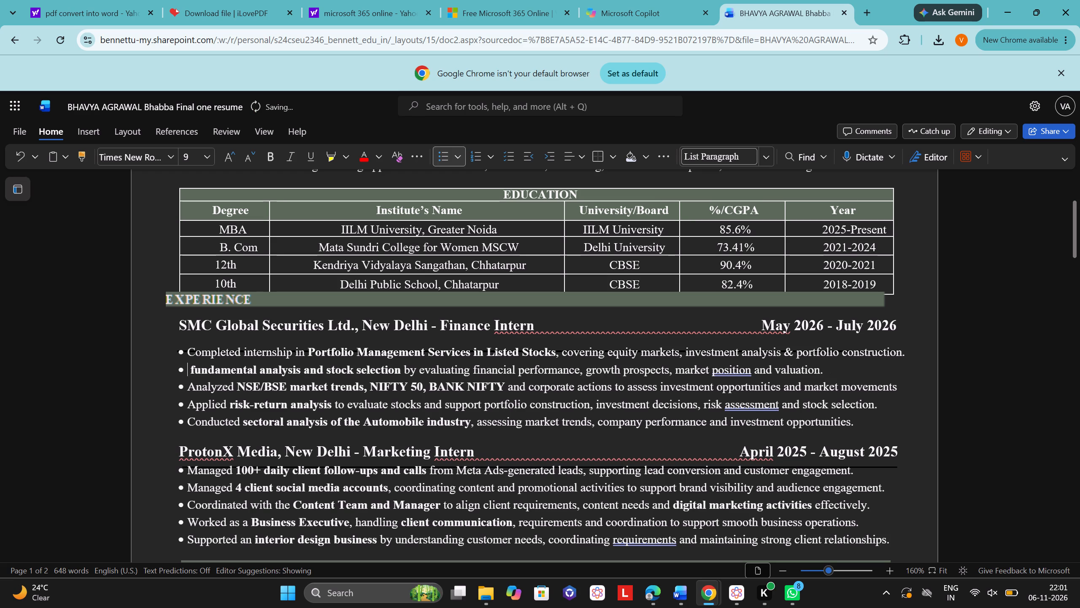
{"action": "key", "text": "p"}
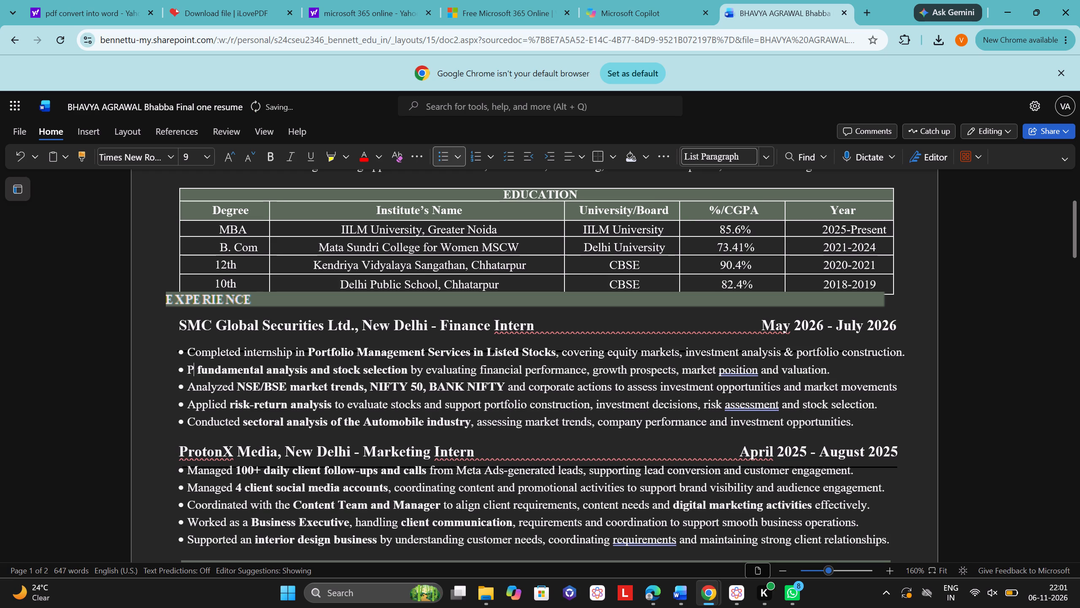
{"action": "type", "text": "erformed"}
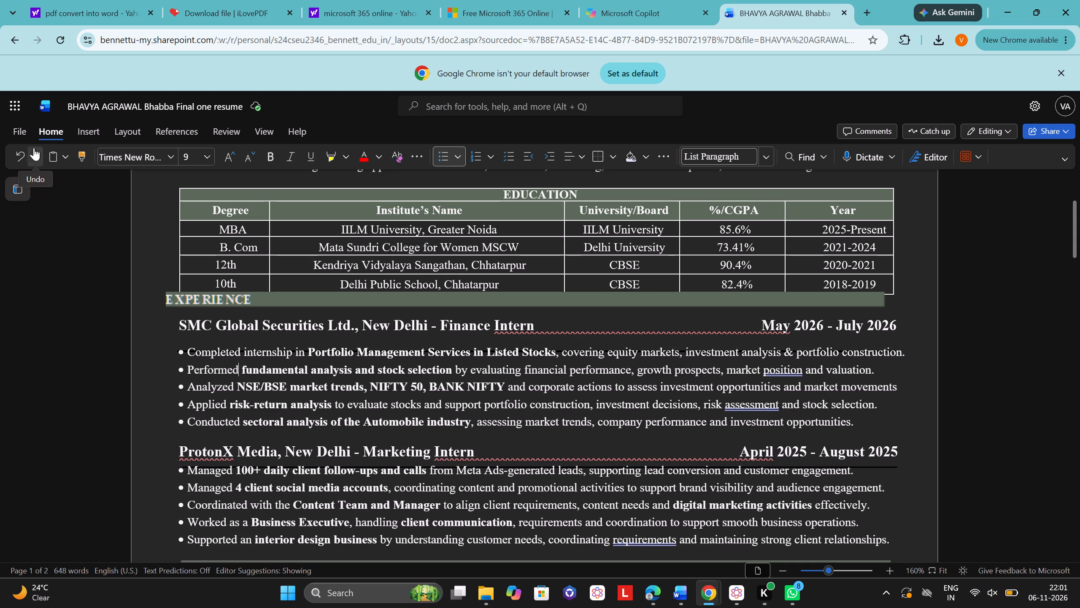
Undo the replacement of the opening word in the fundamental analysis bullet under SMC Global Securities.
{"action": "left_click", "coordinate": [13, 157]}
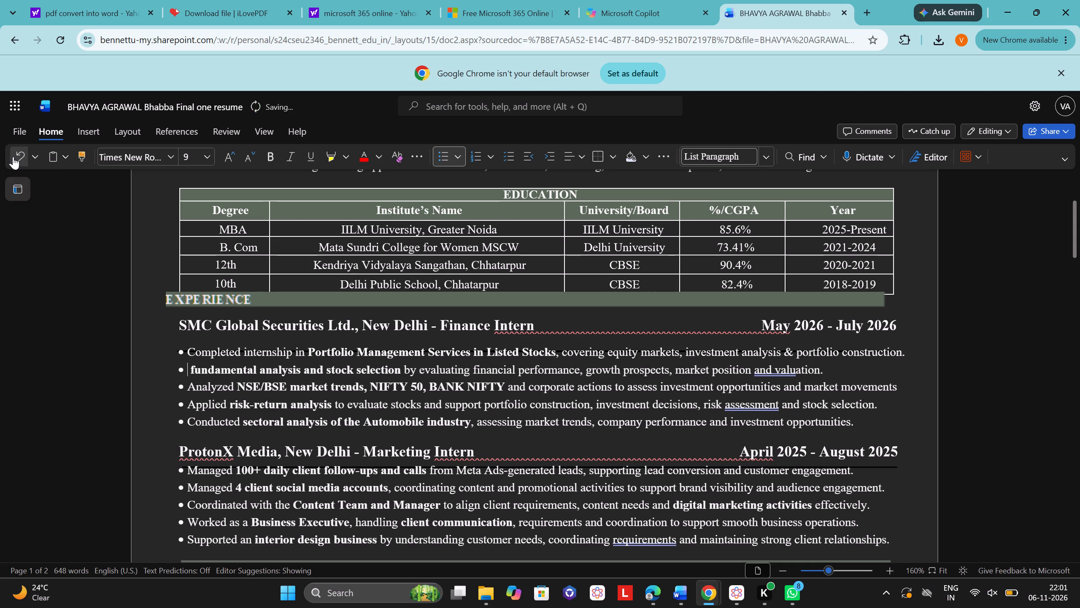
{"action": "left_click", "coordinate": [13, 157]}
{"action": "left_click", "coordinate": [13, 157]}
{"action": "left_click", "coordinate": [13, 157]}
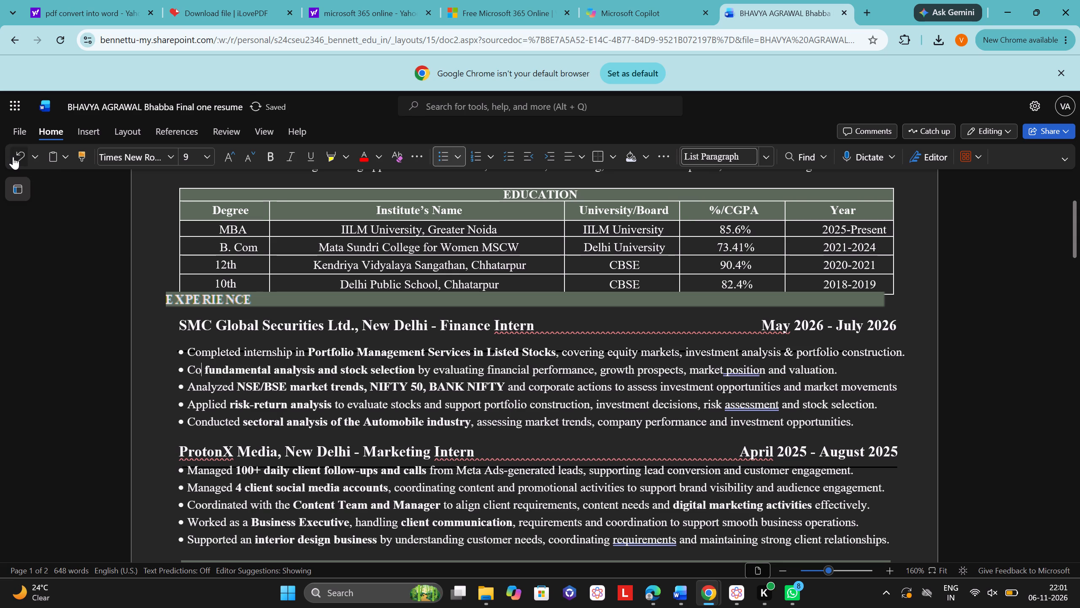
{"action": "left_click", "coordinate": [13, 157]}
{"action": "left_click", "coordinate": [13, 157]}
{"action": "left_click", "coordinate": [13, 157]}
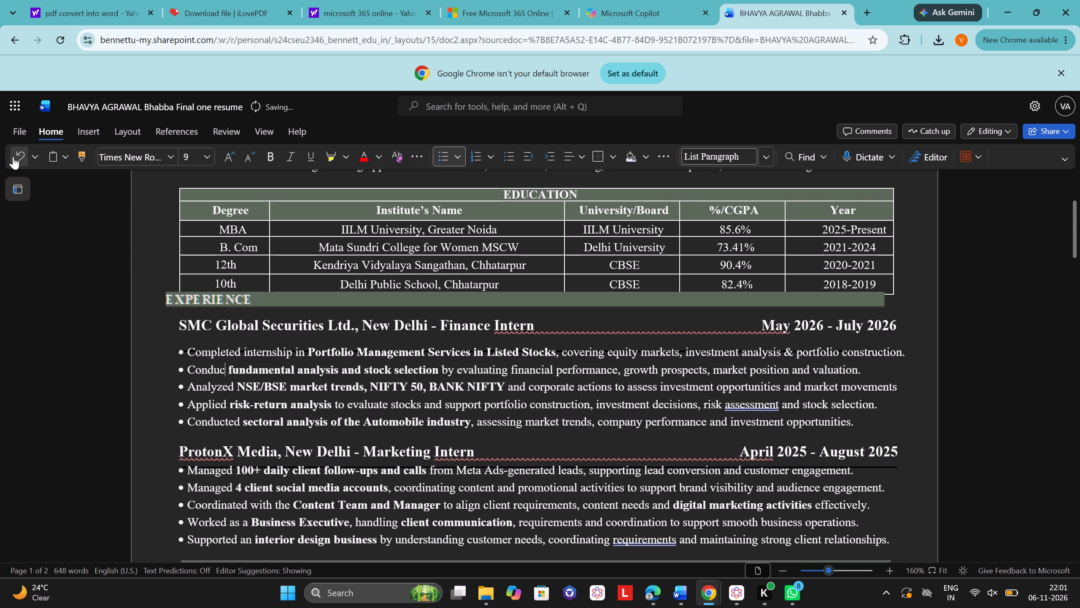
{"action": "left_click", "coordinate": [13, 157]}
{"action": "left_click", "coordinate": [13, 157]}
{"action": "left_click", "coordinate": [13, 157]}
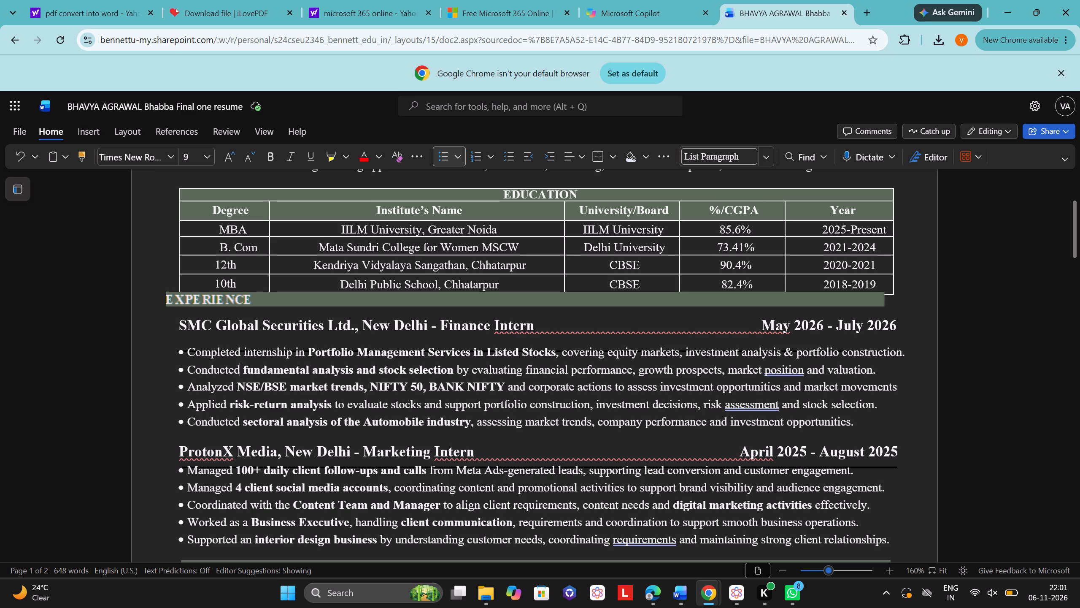
Delete the "HCL Tech: HR Analytics Project" heading and its three bullets from the Projects section.
{"action": "scroll", "coordinate": [488, 441], "scroll_direction": "down", "scroll_amount": 2}
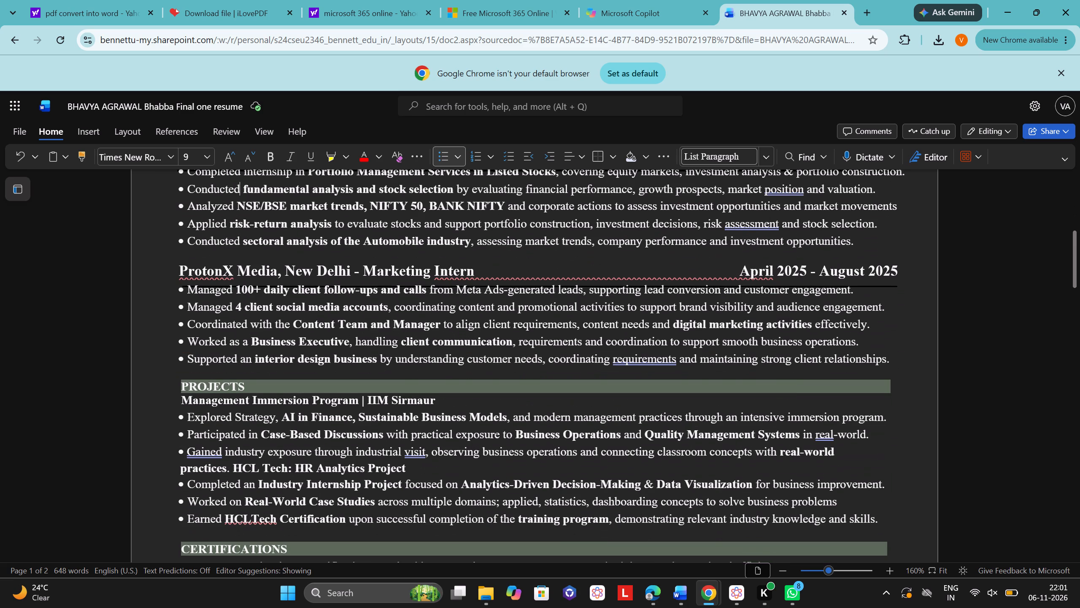
{"action": "scroll", "coordinate": [488, 441], "scroll_direction": "down", "scroll_amount": 1}
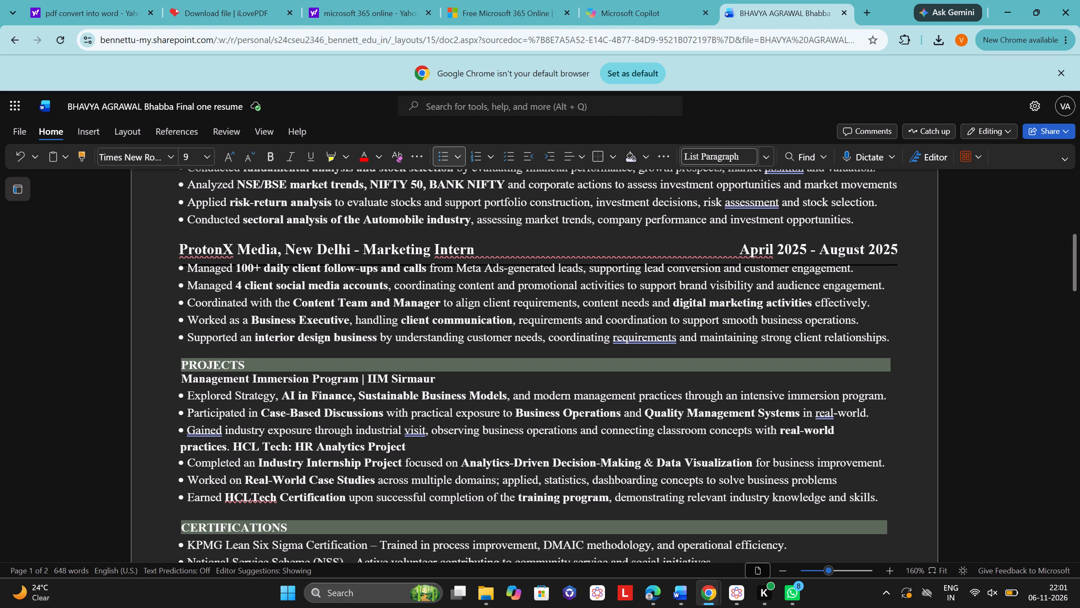
{"action": "scroll", "coordinate": [488, 441], "scroll_direction": "down", "scroll_amount": 1}
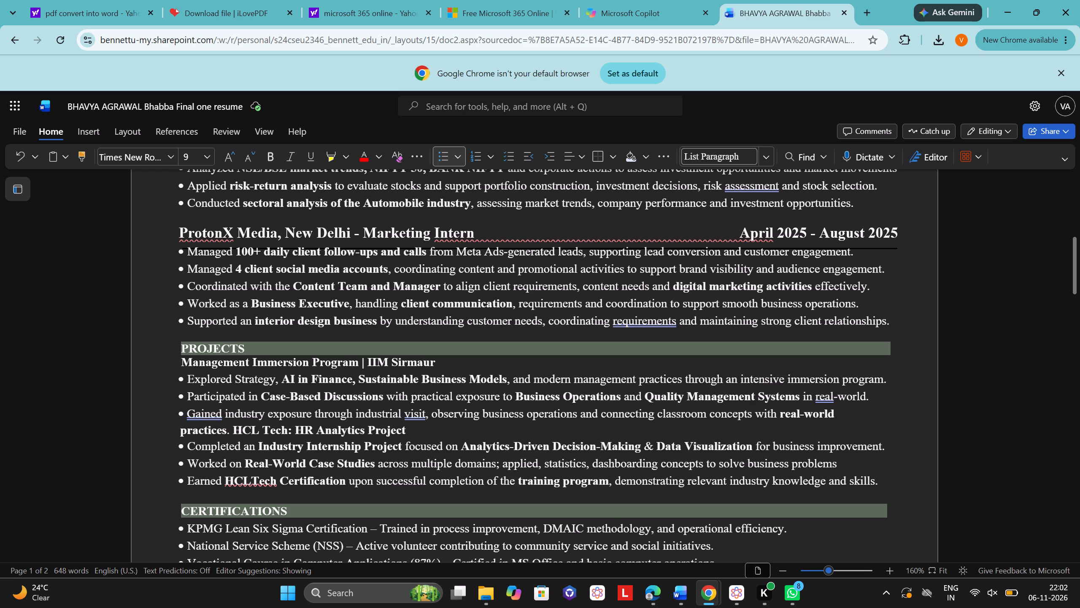
{"action": "left_click_drag", "start_coordinate": [235, 430], "coordinate": [435, 456]}
{"action": "left_click_drag", "start_coordinate": [435, 456], "coordinate": [728, 493]}
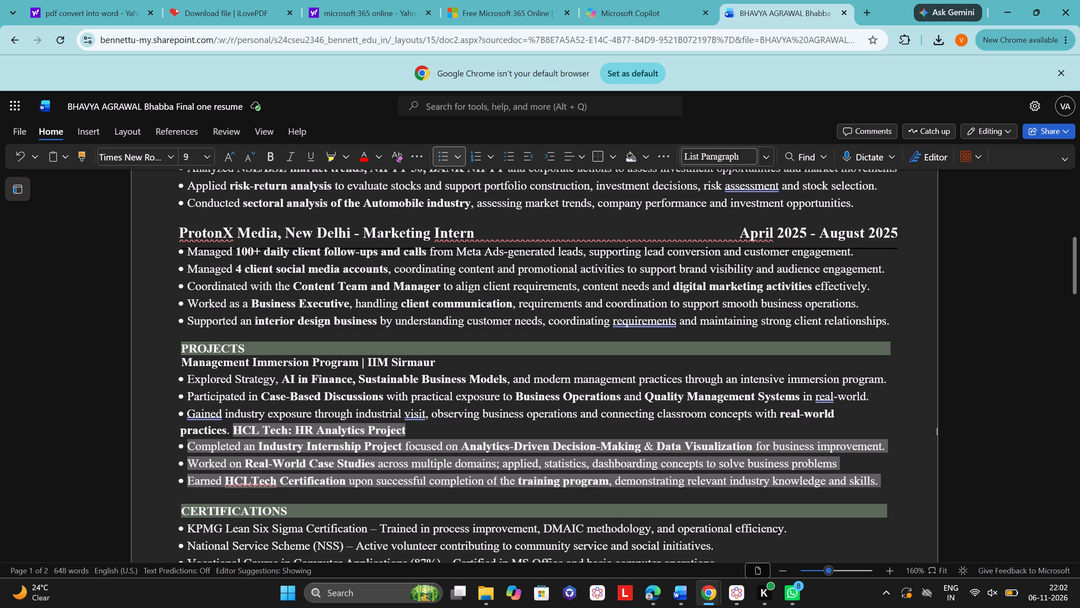
{"action": "left_click_drag", "start_coordinate": [728, 493], "coordinate": [736, 494]}
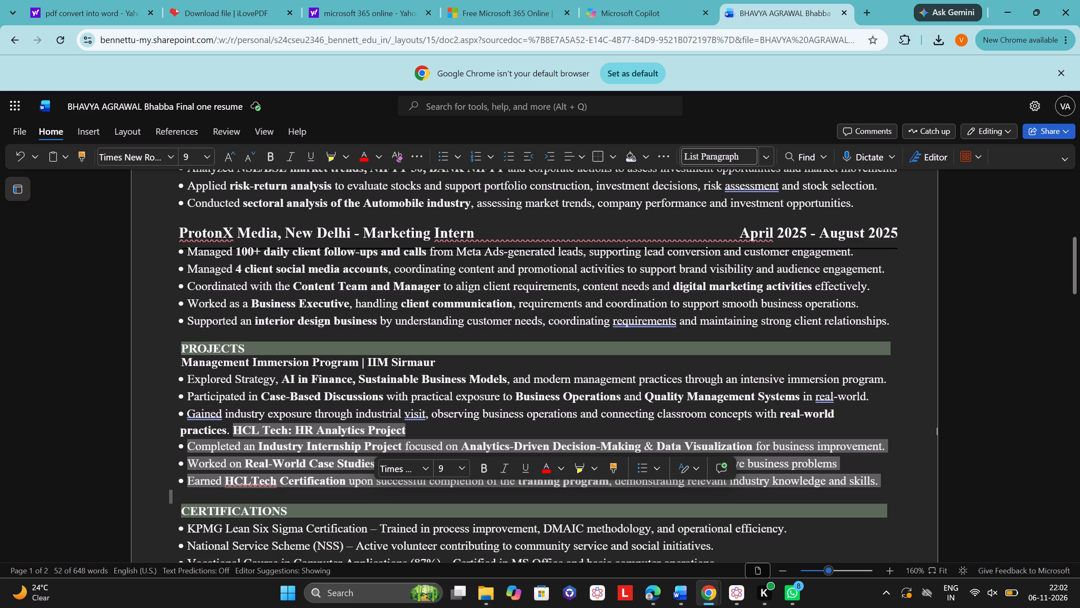
{"action": "key", "text": "BackSpace"}
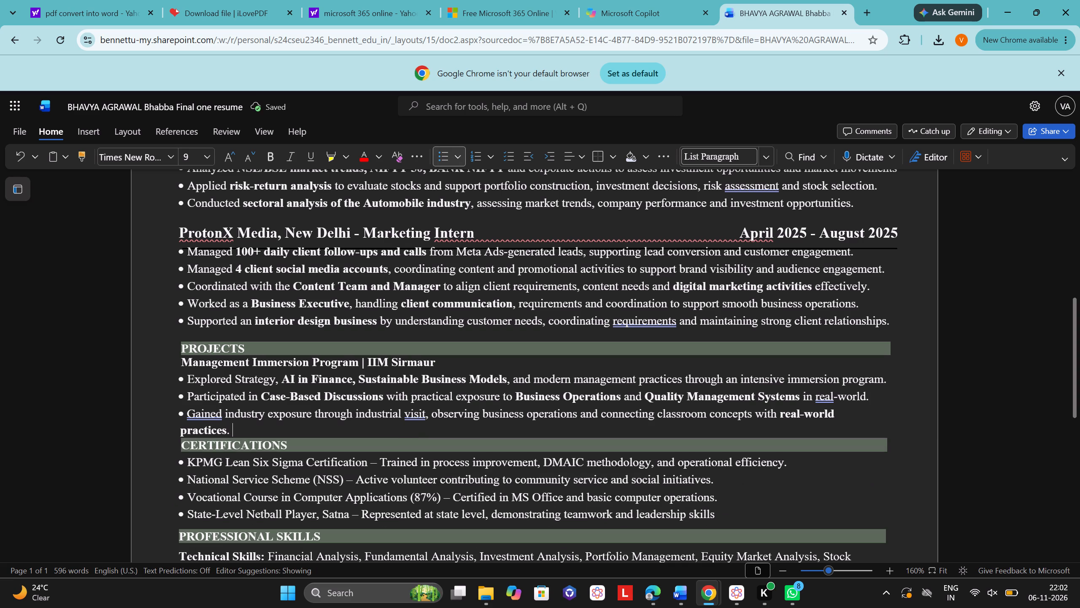
Insert a blank line without a bullet between the last Projects bullet and the Certifications heading.
{"action": "key", "text": "Return"}
{"action": "key", "text": "BackSpace"}
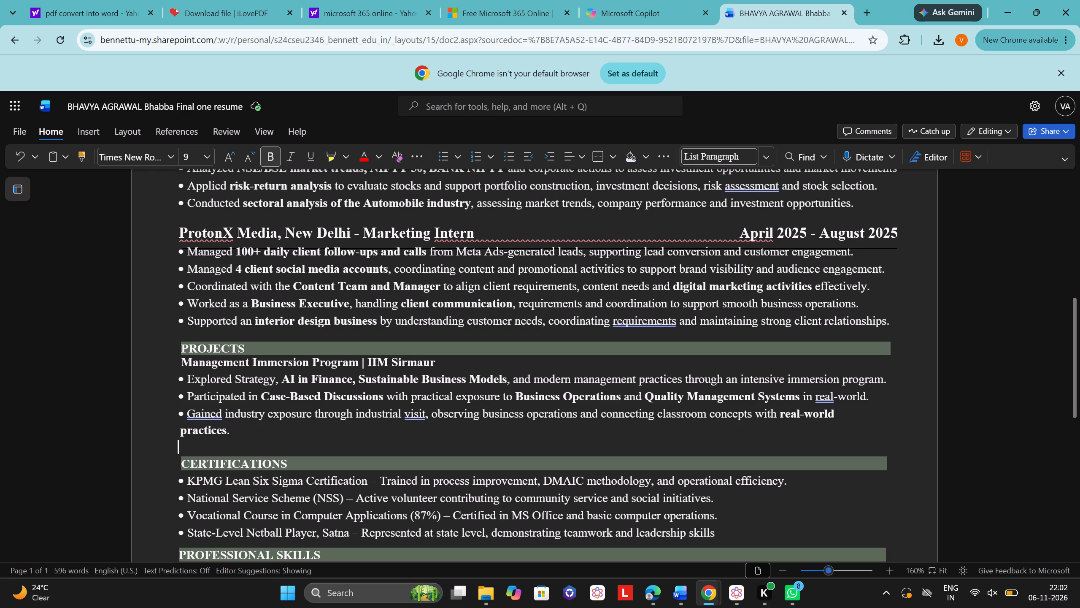
Check the grammar suggestions for "Gained" and "visit" in the last Projects bullet without applying them.
{"action": "left_click", "coordinate": [895, 328]}
{"action": "left_click", "coordinate": [200, 415]}
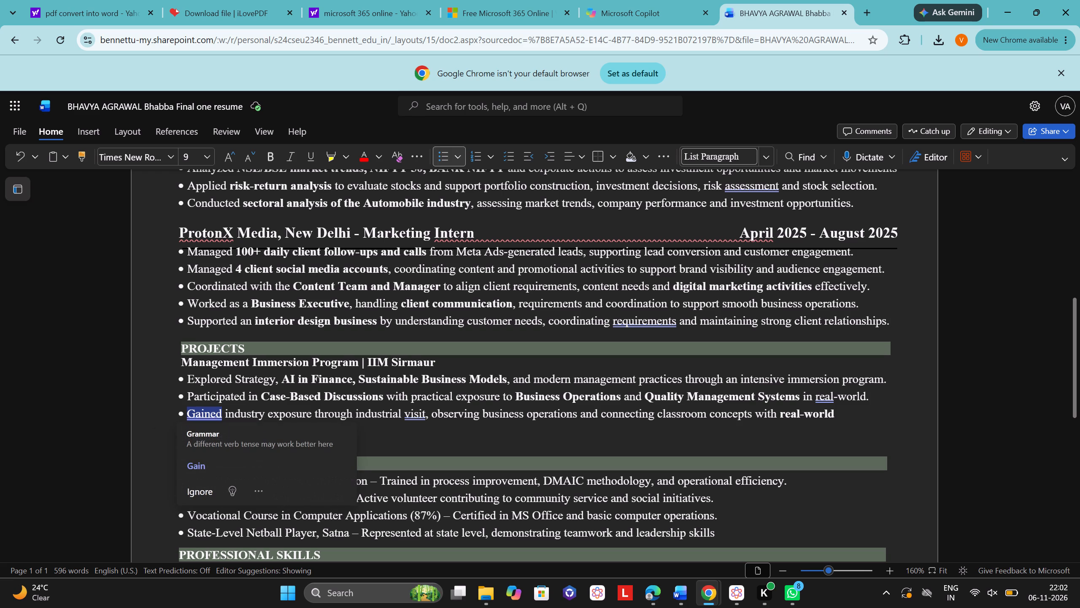
{"action": "left_click", "coordinate": [409, 415]}
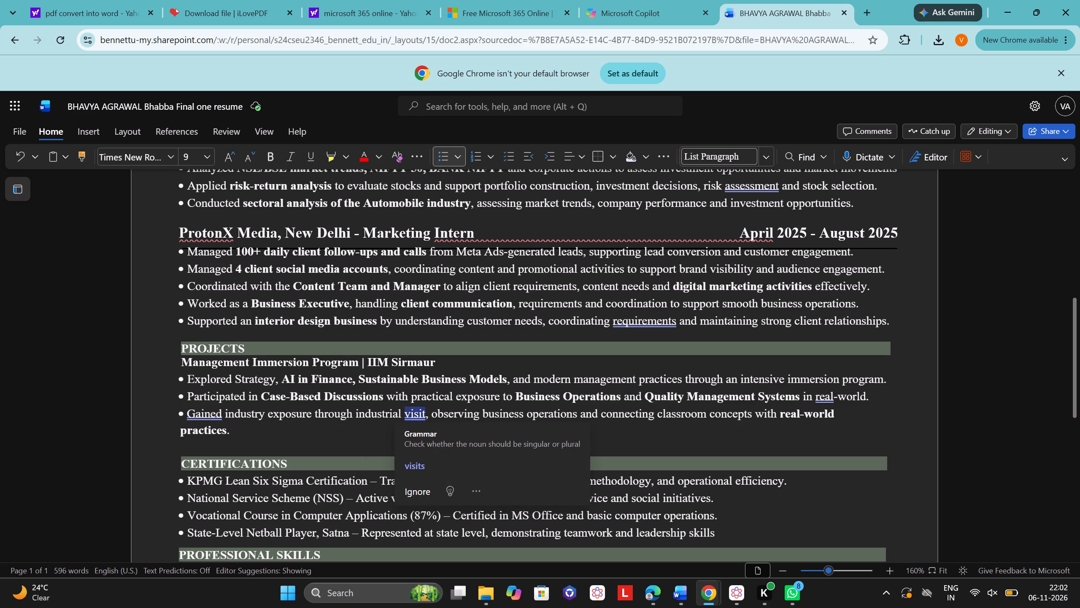
{"action": "left_click", "coordinate": [305, 433]}
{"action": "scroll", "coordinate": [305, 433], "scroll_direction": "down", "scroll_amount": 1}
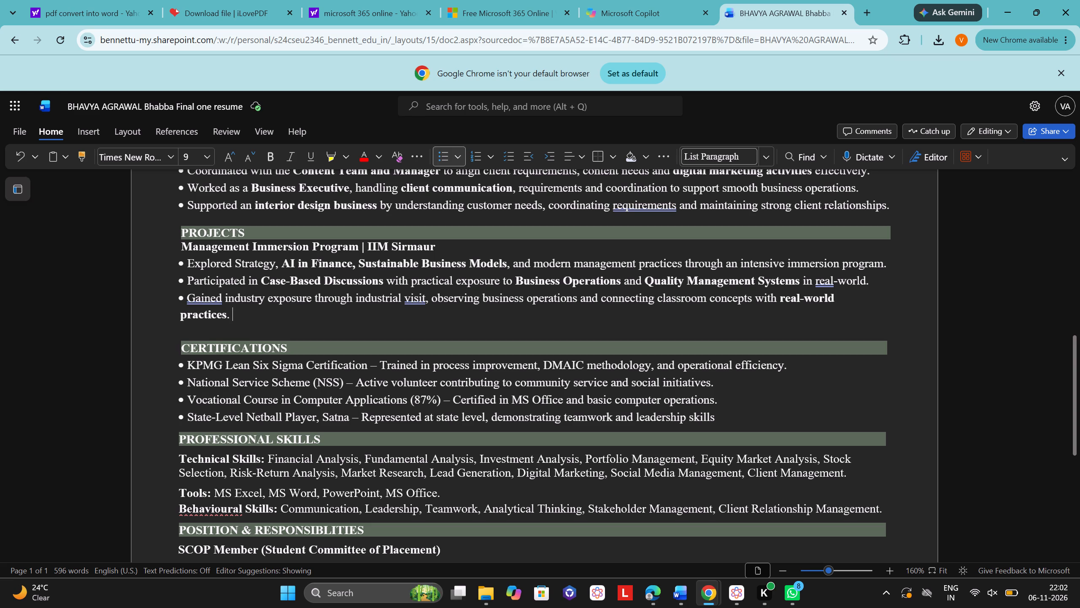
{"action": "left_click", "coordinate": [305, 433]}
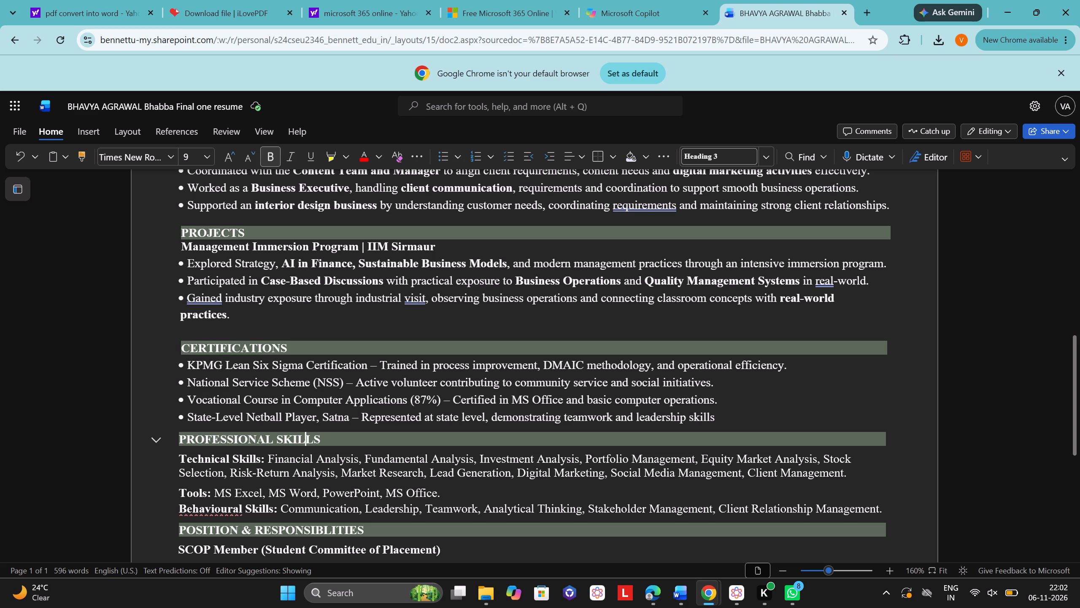
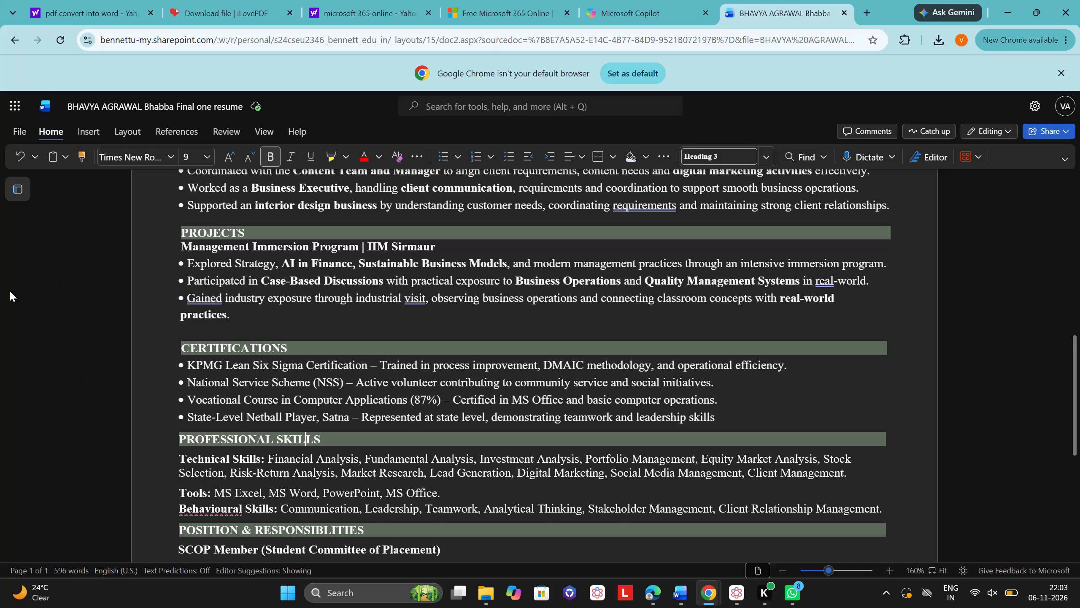
Undo the blank line above Certifications, the deletion of the HCL Tech project block, and the earlier spacing edit in the About paragraph.
{"action": "left_click", "coordinate": [16, 155]}
{"action": "left_click", "coordinate": [16, 155]}
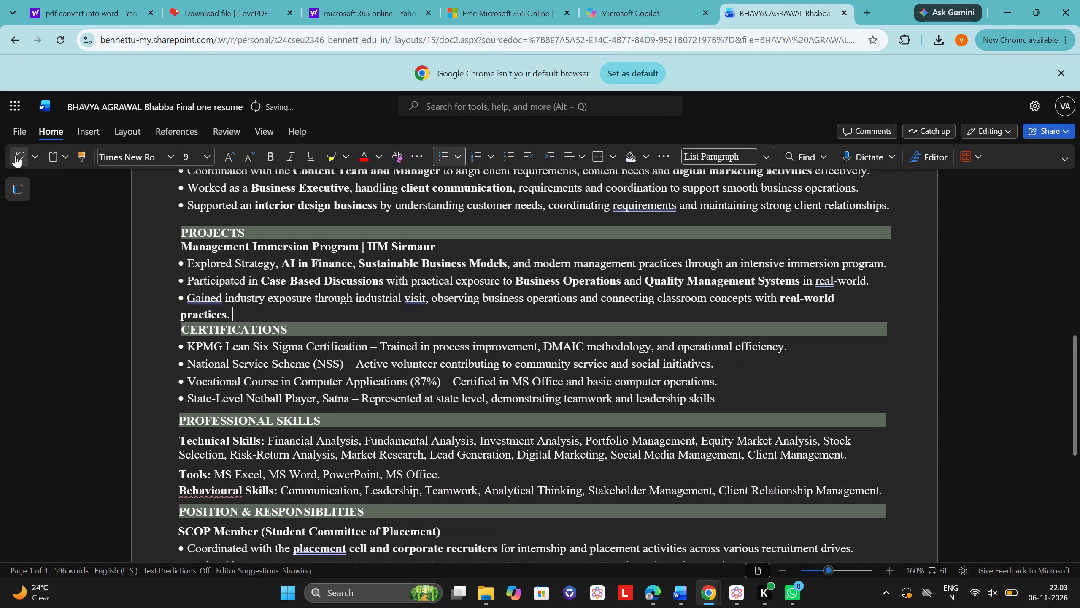
{"action": "left_click", "coordinate": [16, 155]}
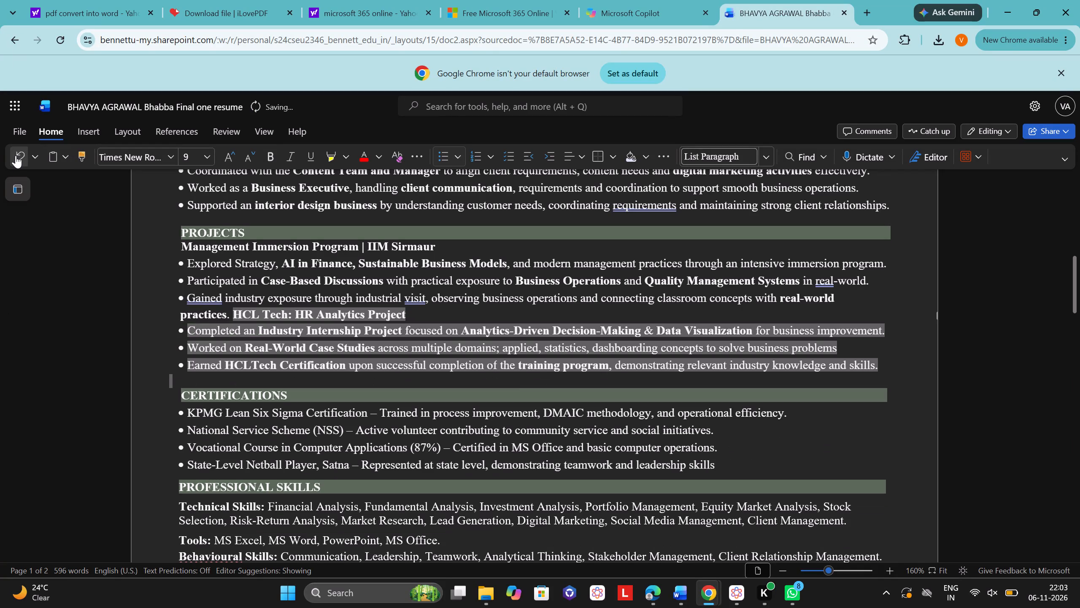
{"action": "left_click", "coordinate": [16, 155]}
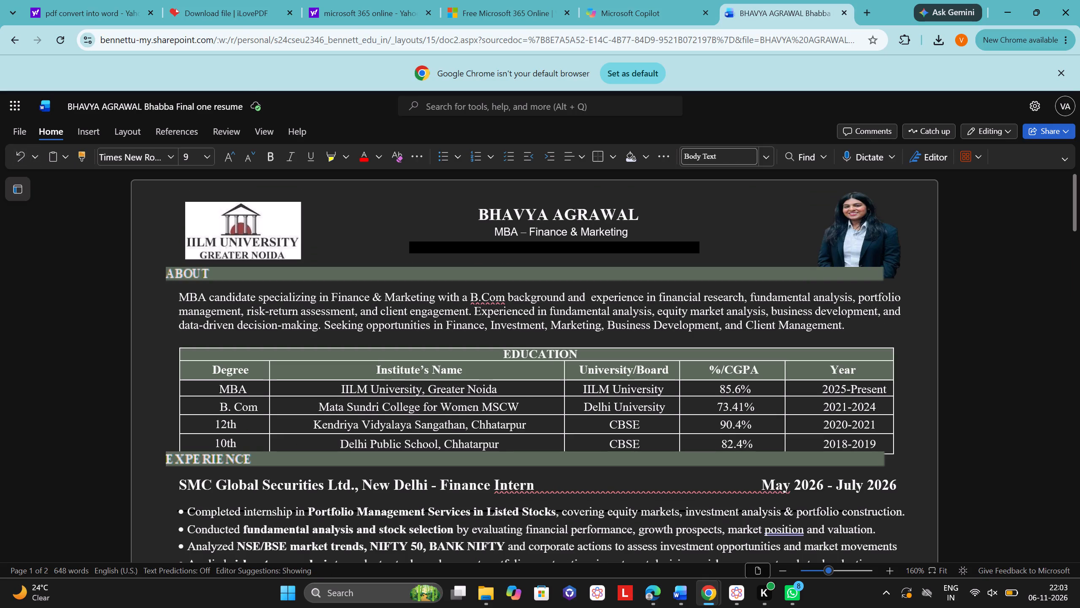
Apply the grammar suggestion "and experience" in the About paragraph to remove the extra space.
{"action": "scroll", "coordinate": [354, 259], "scroll_direction": "down", "scroll_amount": 1}
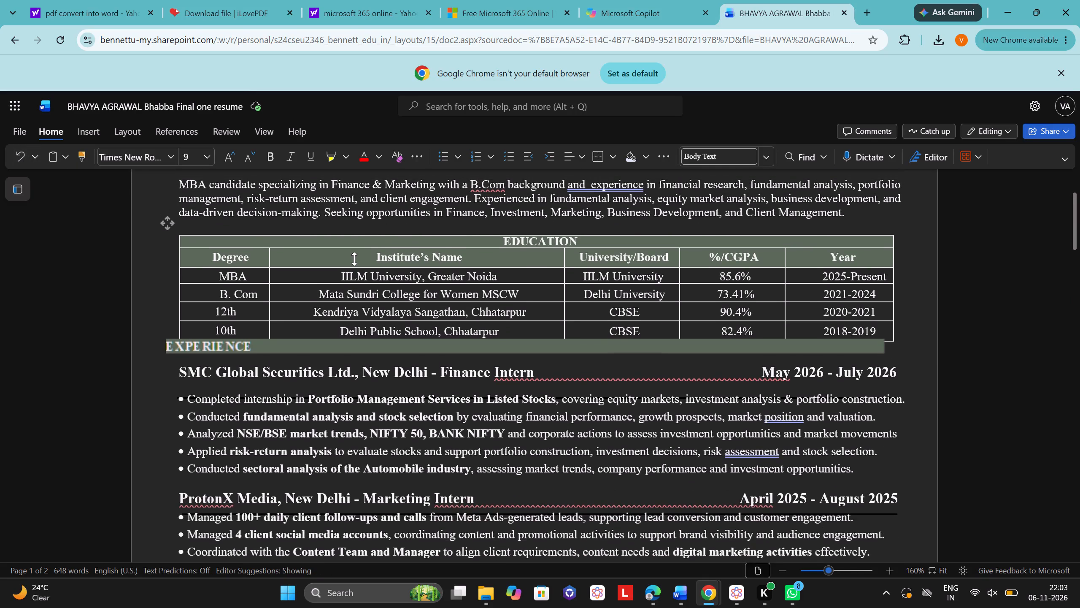
{"action": "scroll", "coordinate": [534, 411], "scroll_direction": "down", "scroll_amount": 1}
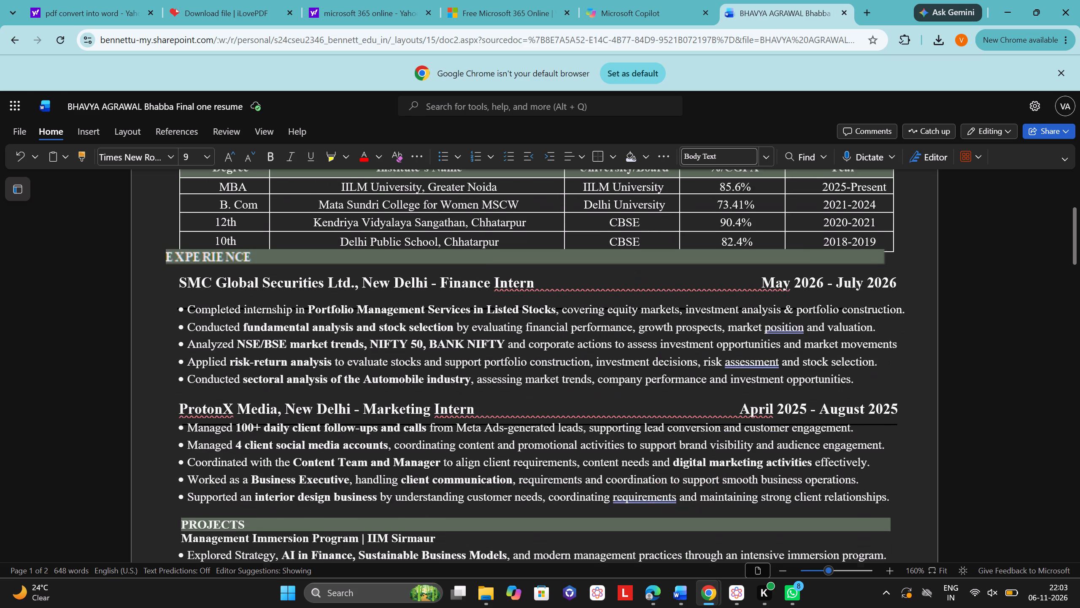
{"action": "scroll", "coordinate": [534, 411], "scroll_direction": "down", "scroll_amount": 2}
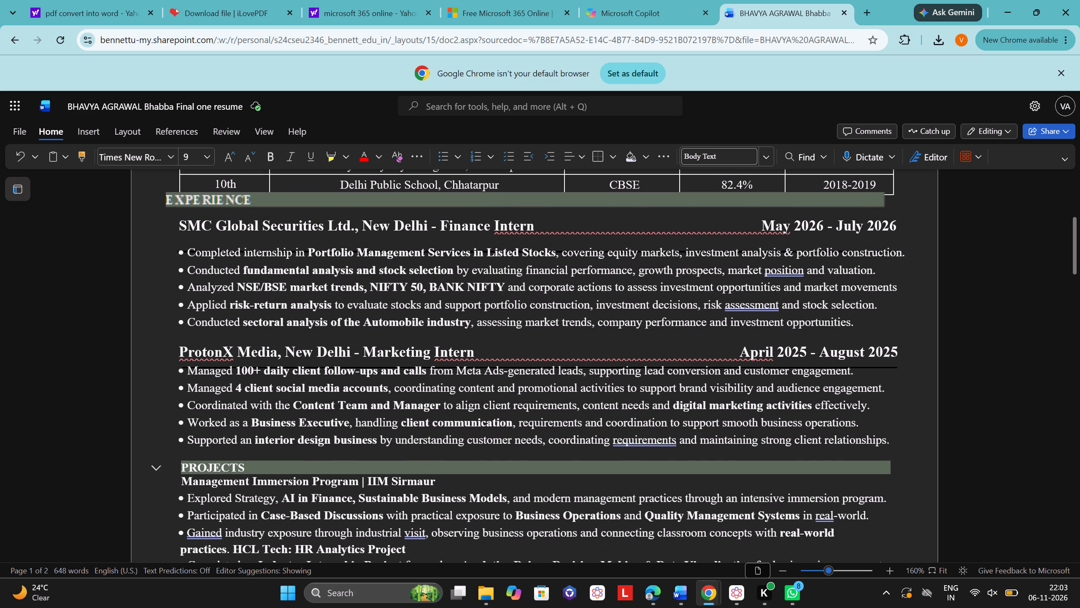
{"action": "scroll", "coordinate": [455, 525], "scroll_direction": "down", "scroll_amount": 1}
{"action": "left_click", "coordinate": [516, 417]}
{"action": "scroll", "coordinate": [516, 417], "scroll_direction": "up", "scroll_amount": 1}
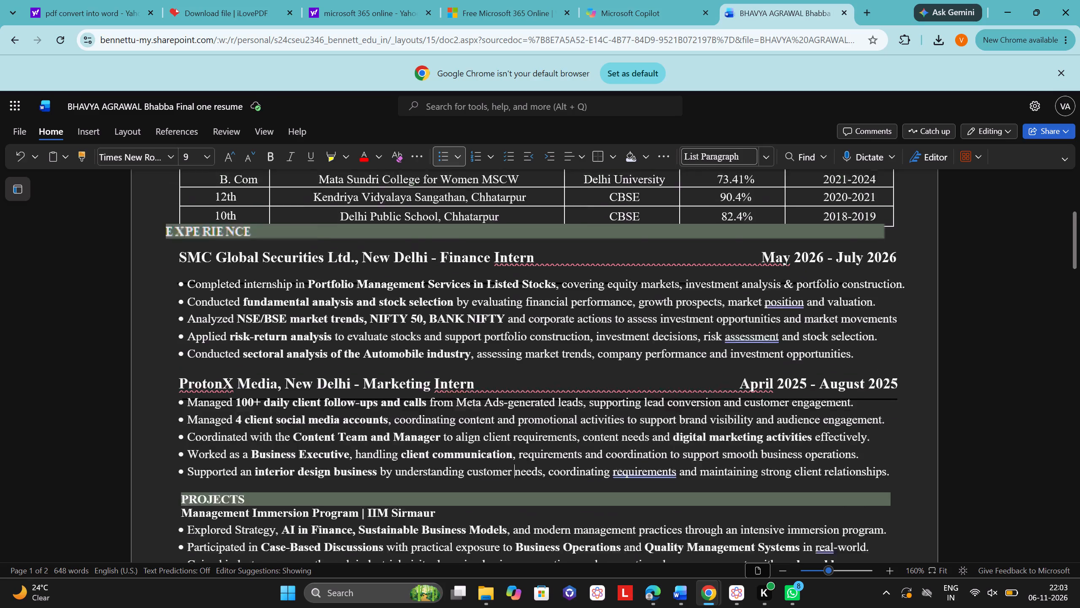
{"action": "scroll", "coordinate": [516, 417], "scroll_direction": "up", "scroll_amount": 3}
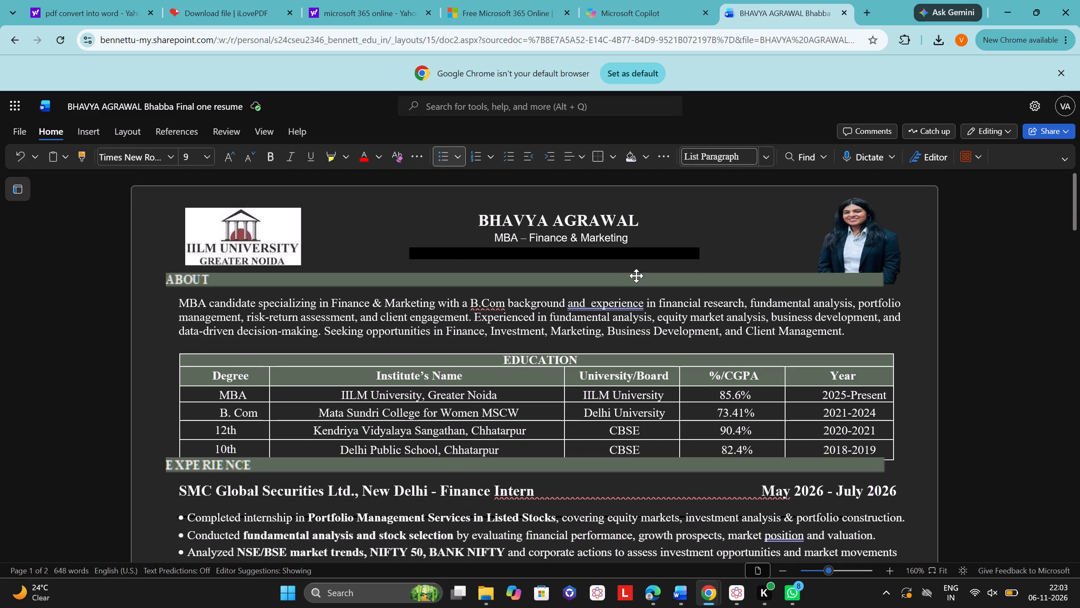
{"action": "left_click", "coordinate": [590, 307]}
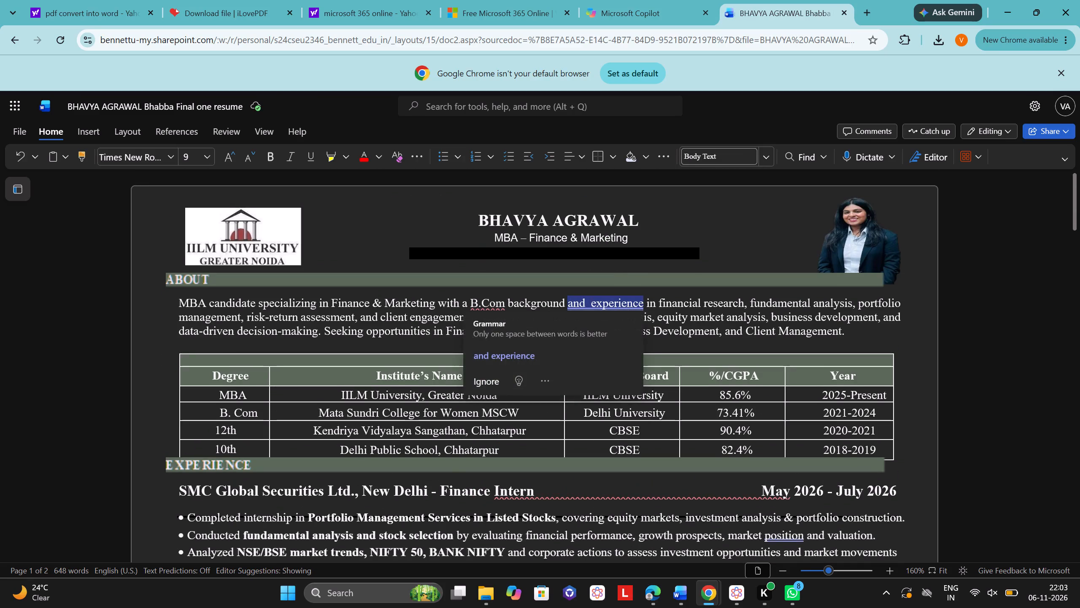
{"action": "left_click", "coordinate": [524, 351]}
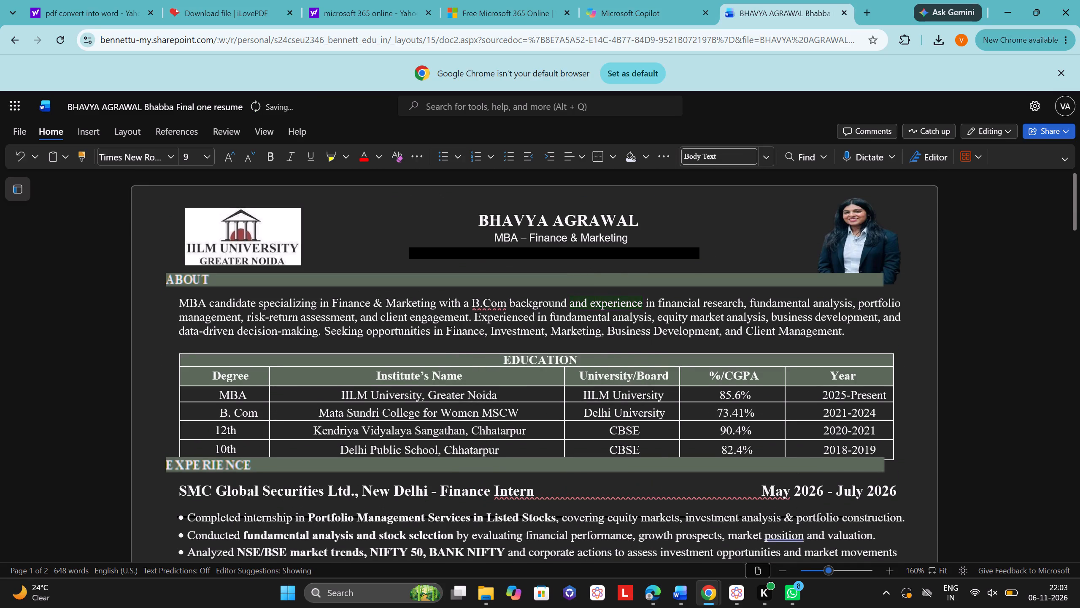
Read through the resume from Experience and Projects down to Certifications, Professional Skills and Position & Responsibilities.
{"action": "scroll", "coordinate": [499, 458], "scroll_direction": "down", "scroll_amount": 3}
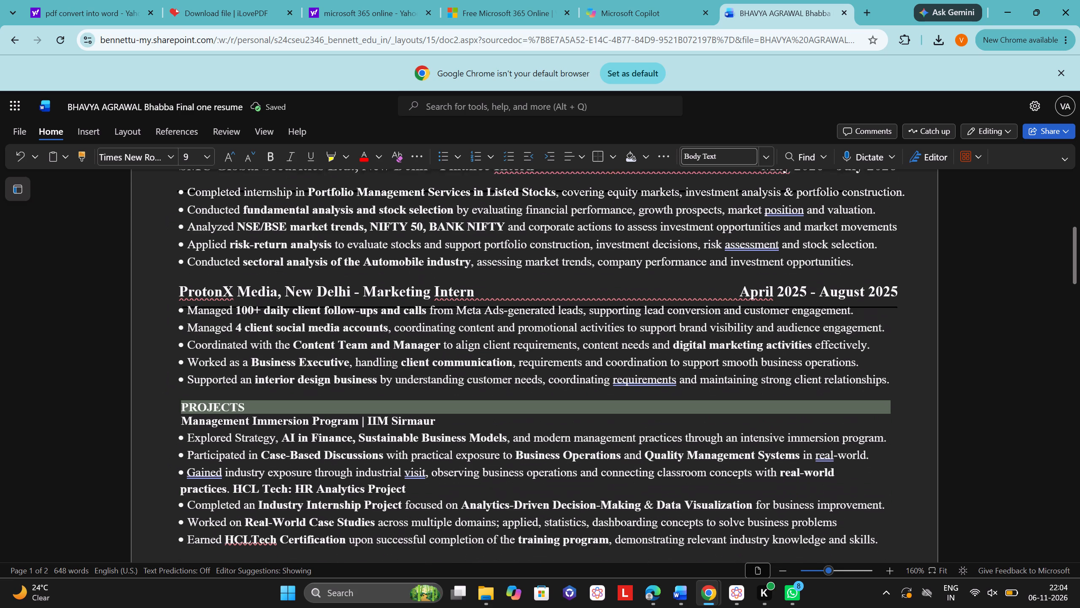
{"action": "scroll", "coordinate": [499, 458], "scroll_direction": "down", "scroll_amount": 2}
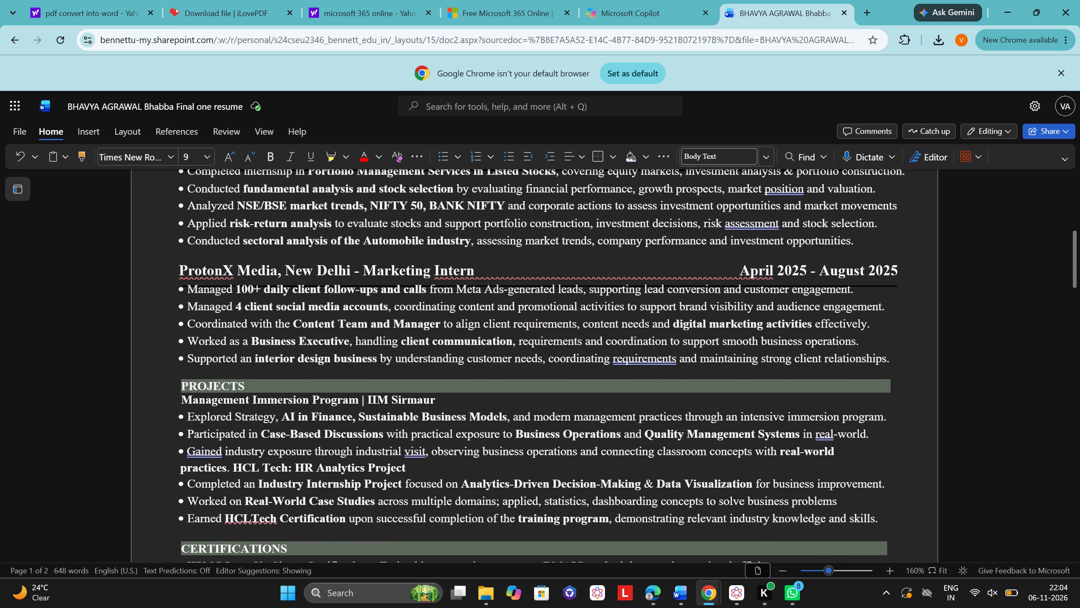
{"action": "scroll", "coordinate": [342, 506], "scroll_direction": "down", "scroll_amount": 1}
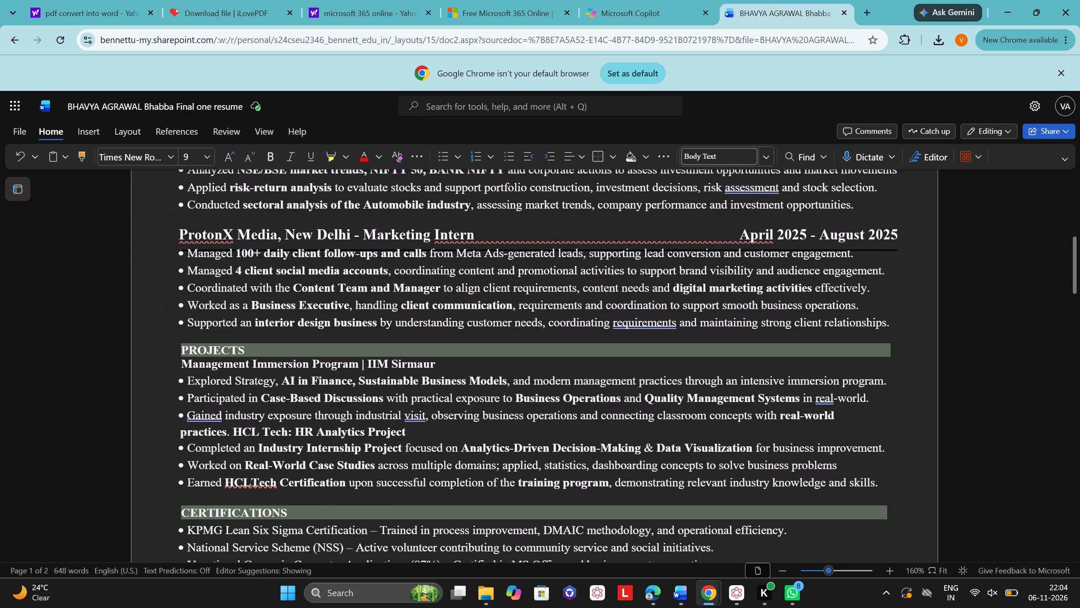
{"action": "scroll", "coordinate": [289, 399], "scroll_direction": "down", "scroll_amount": 3}
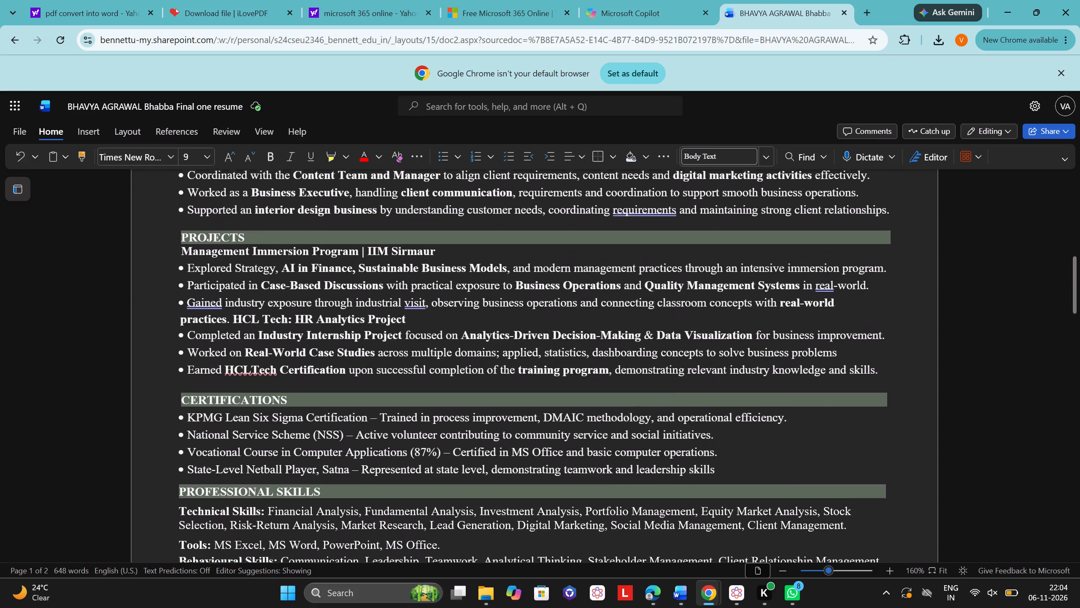
{"action": "scroll", "coordinate": [289, 399], "scroll_direction": "down", "scroll_amount": 4}
{"action": "scroll", "coordinate": [289, 399], "scroll_direction": "up", "scroll_amount": 1}
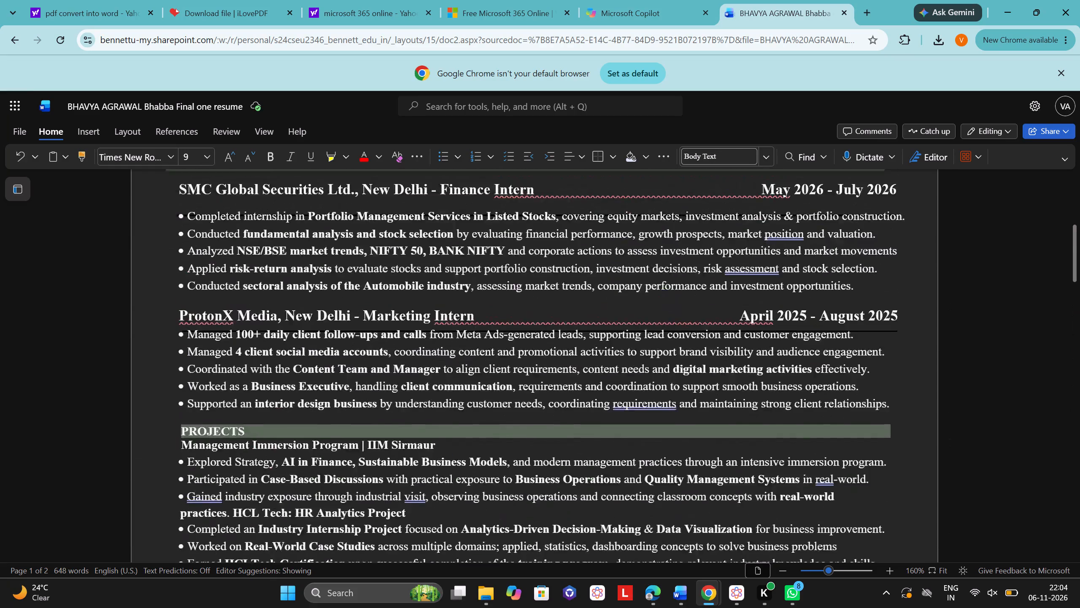
{"action": "scroll", "coordinate": [289, 399], "scroll_direction": "up", "scroll_amount": 1}
{"action": "scroll", "coordinate": [289, 399], "scroll_direction": "down", "scroll_amount": 2}
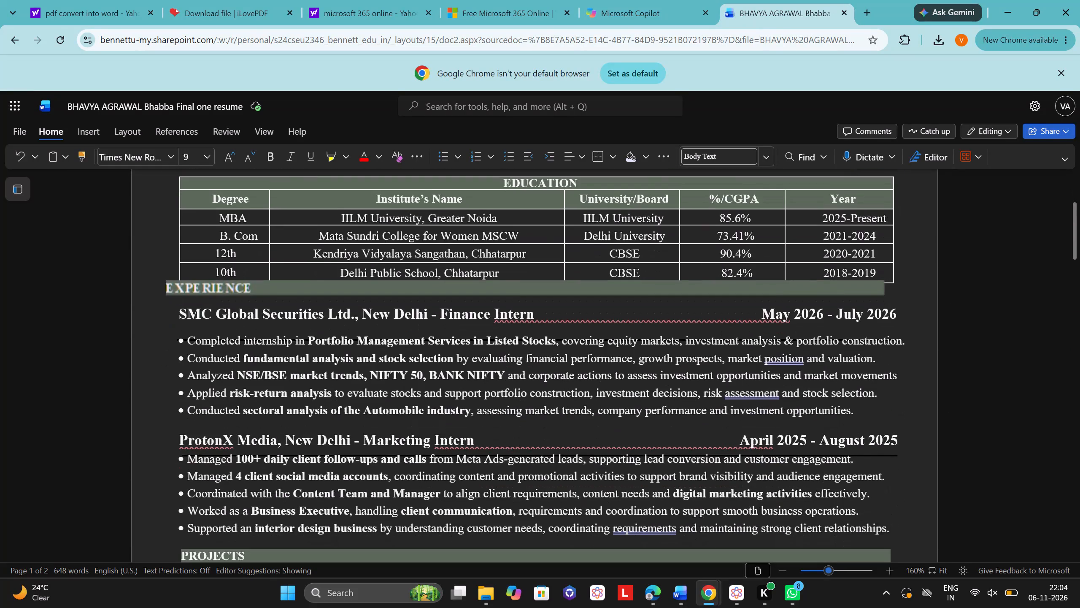
{"action": "scroll", "coordinate": [289, 399], "scroll_direction": "down", "scroll_amount": 2}
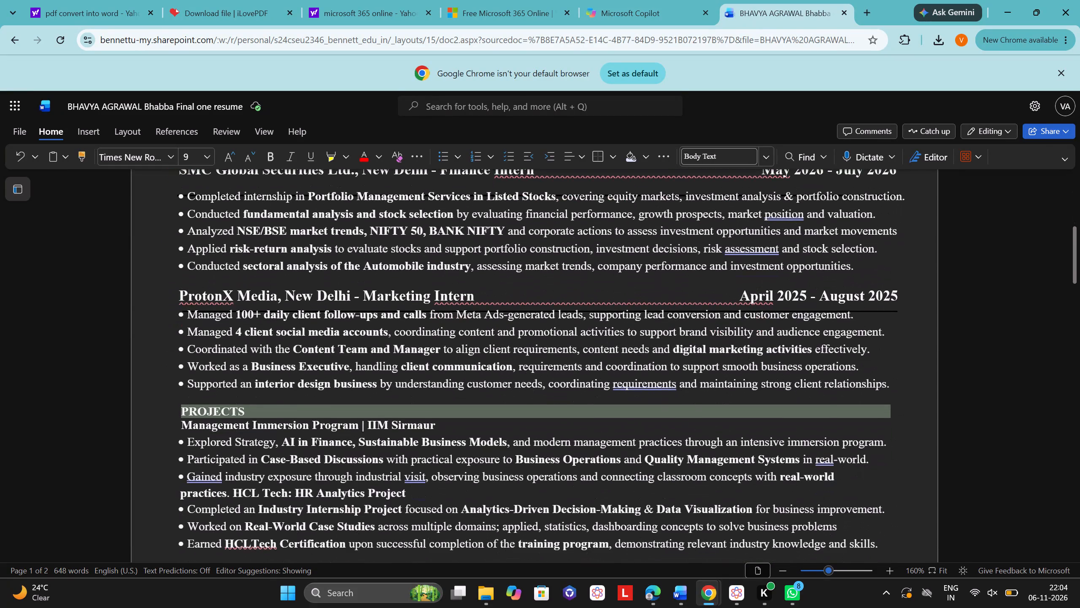
{"action": "scroll", "coordinate": [289, 399], "scroll_direction": "up", "scroll_amount": 1}
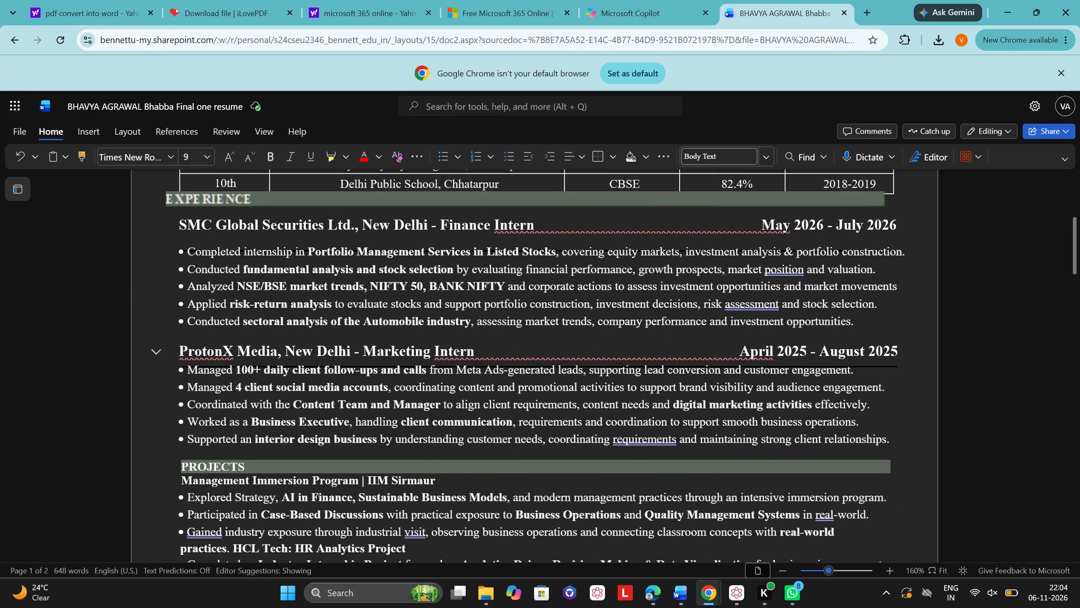
{"action": "scroll", "coordinate": [516, 435], "scroll_direction": "down", "scroll_amount": 1}
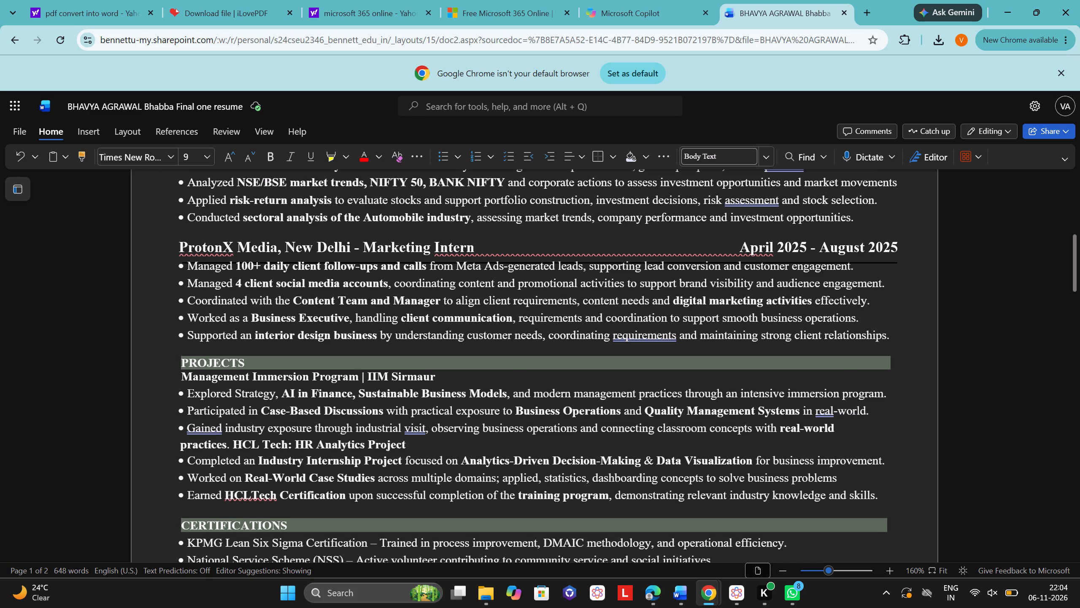
{"action": "scroll", "coordinate": [364, 482], "scroll_direction": "down", "scroll_amount": 1}
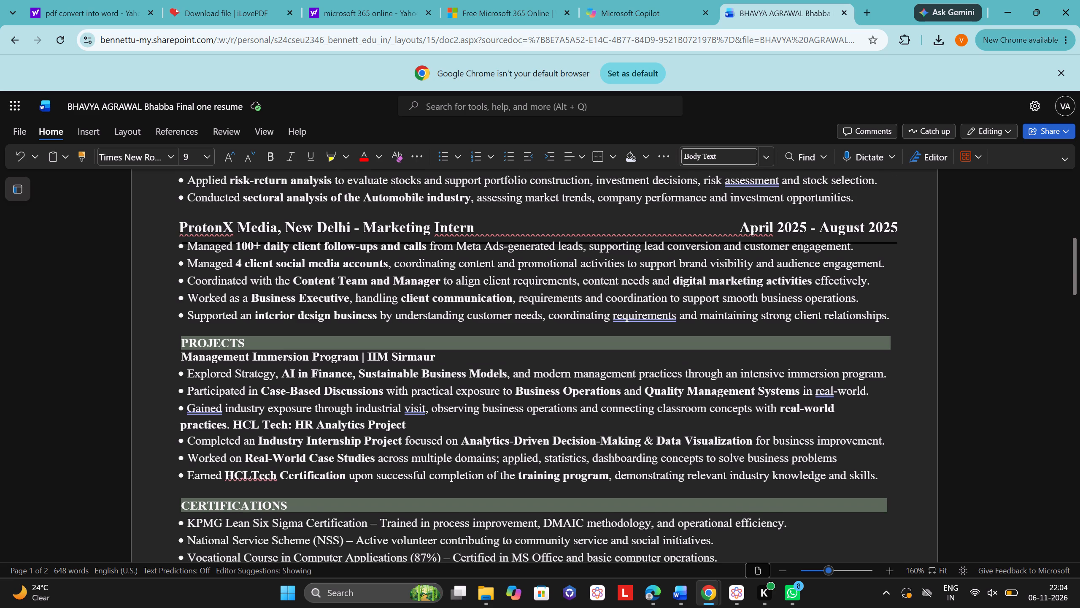
{"action": "scroll", "coordinate": [364, 482], "scroll_direction": "down", "scroll_amount": 1}
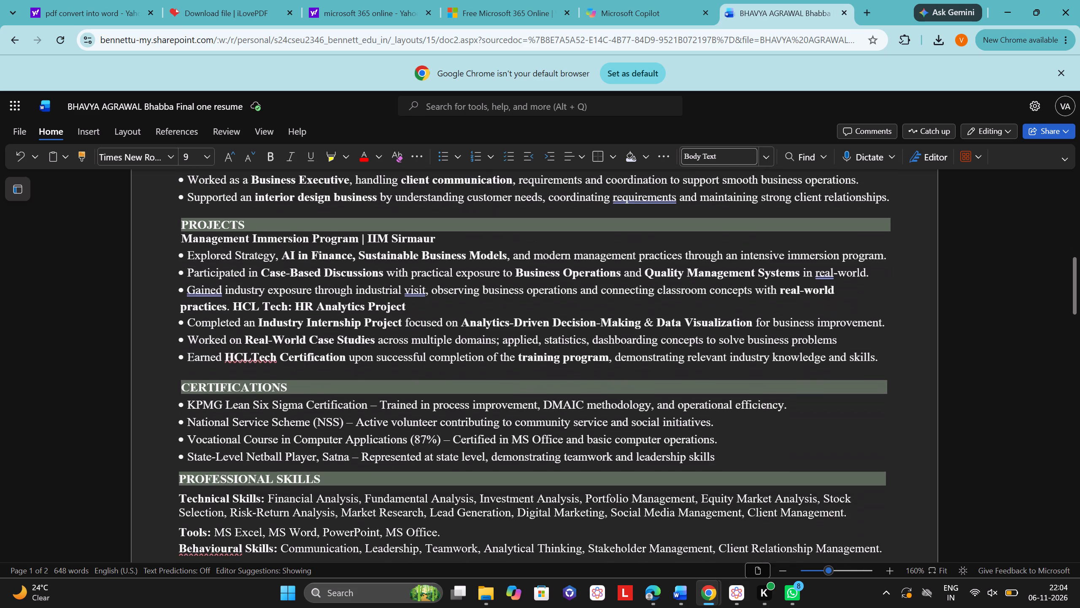
{"action": "scroll", "coordinate": [364, 482], "scroll_direction": "down", "scroll_amount": 3}
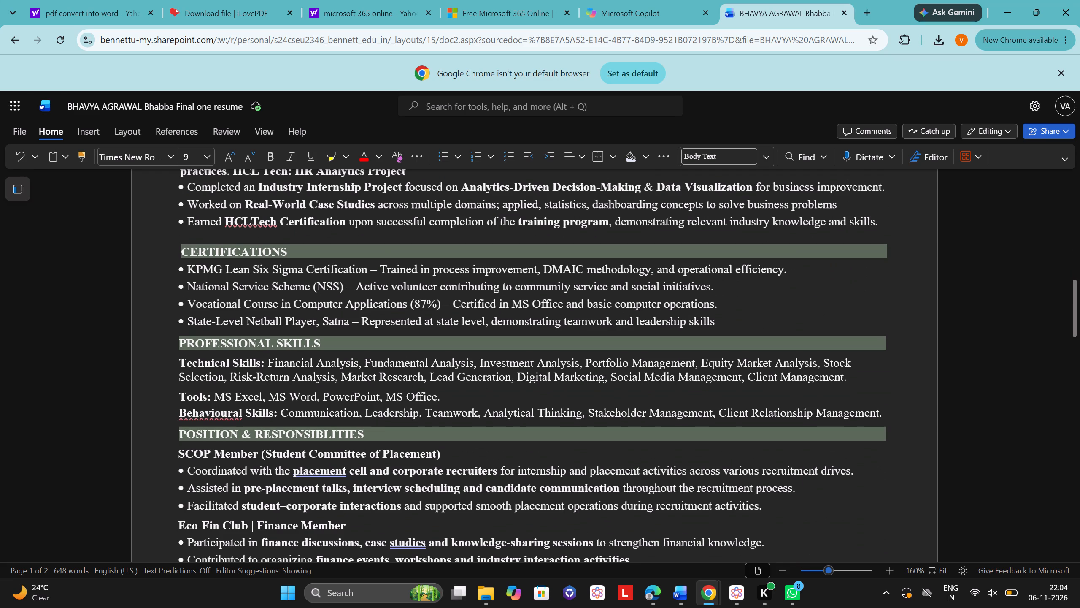
{"action": "scroll", "coordinate": [364, 482], "scroll_direction": "down", "scroll_amount": 2}
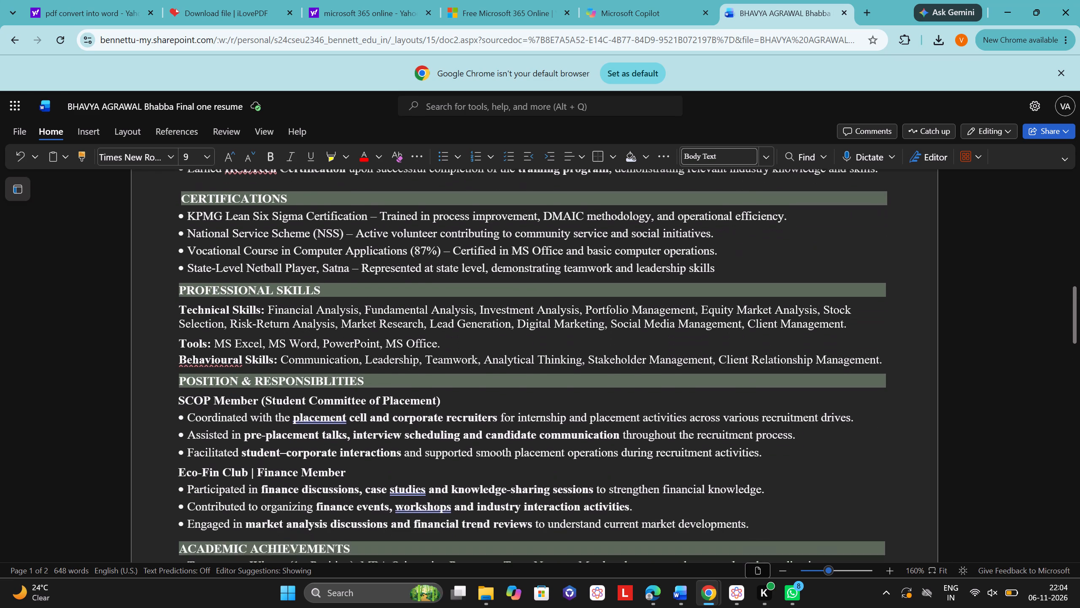
{"action": "scroll", "coordinate": [364, 482], "scroll_direction": "down", "scroll_amount": 1}
Change "Financial Analysis" to "Financial Resarch" in the Technical Skills line.
{"action": "scroll", "coordinate": [364, 482], "scroll_direction": "up", "scroll_amount": 2}
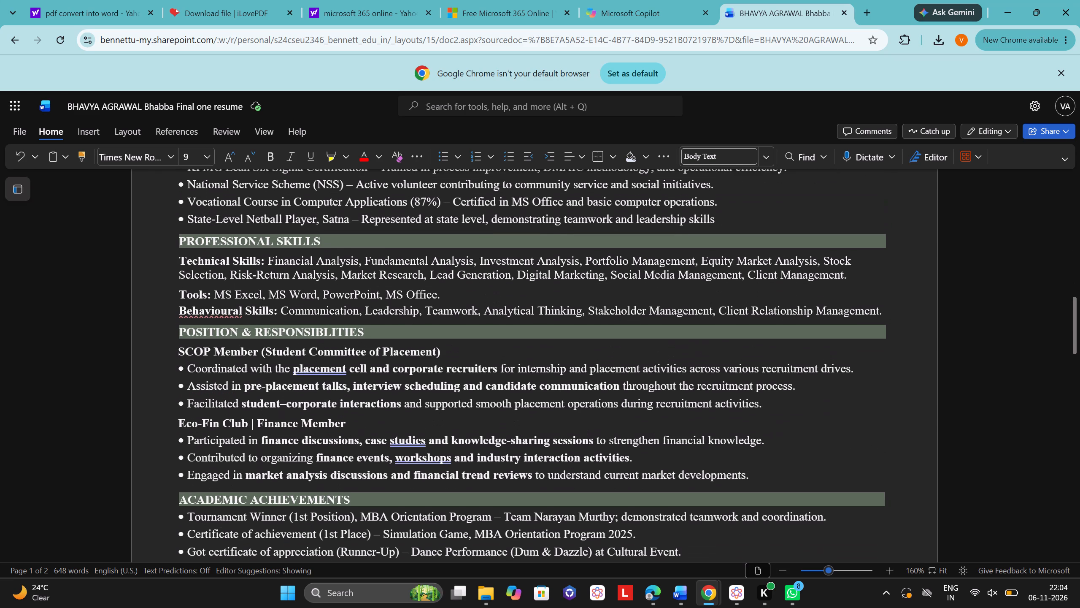
{"action": "scroll", "coordinate": [364, 482], "scroll_direction": "up", "scroll_amount": 1}
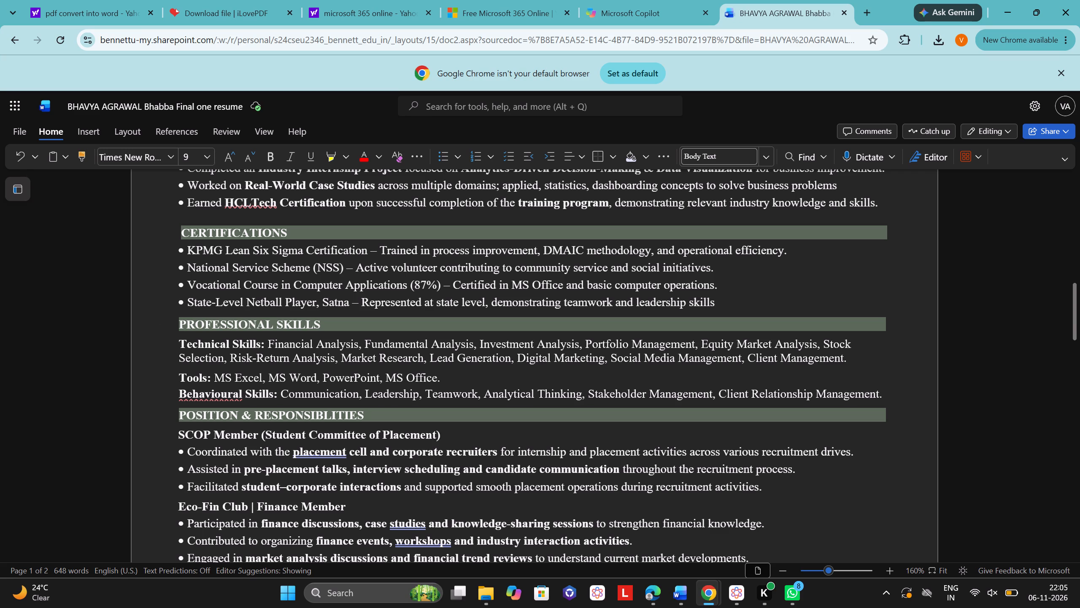
{"action": "left_click", "coordinate": [357, 345]}
{"action": "key", "text": "BackSpace"}
{"action": "key", "text": "BackSpace"}
{"action": "key", "text": "BackSpace"}
{"action": "key", "text": "BackSpace"}
{"action": "key", "text": "BackSpace"}
{"action": "key", "text": "BackSpace"}
{"action": "key", "text": "BackSpace"}
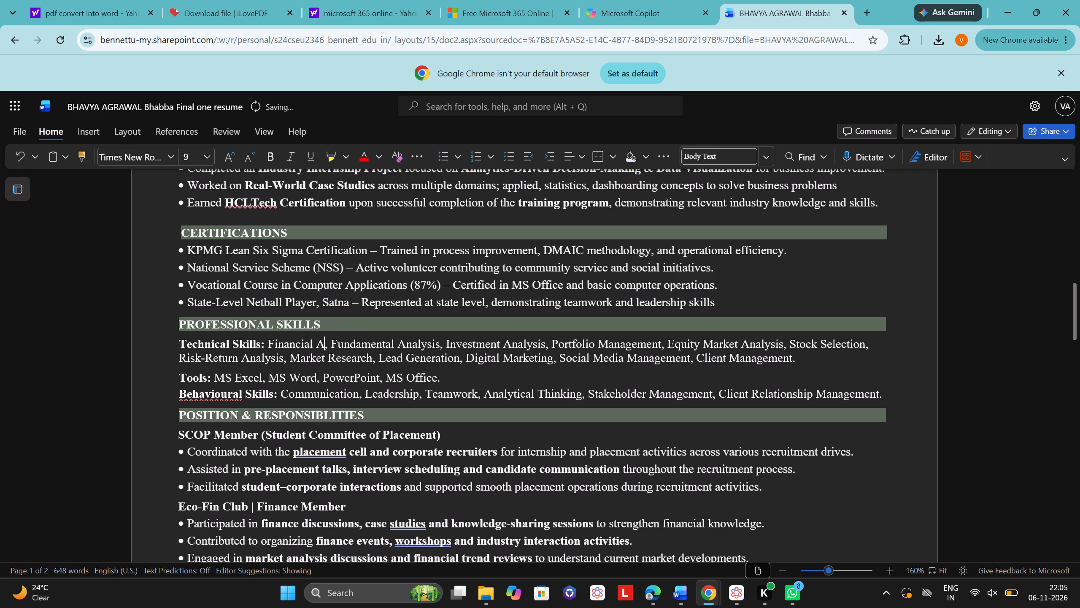
{"action": "key", "text": "BackSpace"}
{"action": "key", "text": "r"}
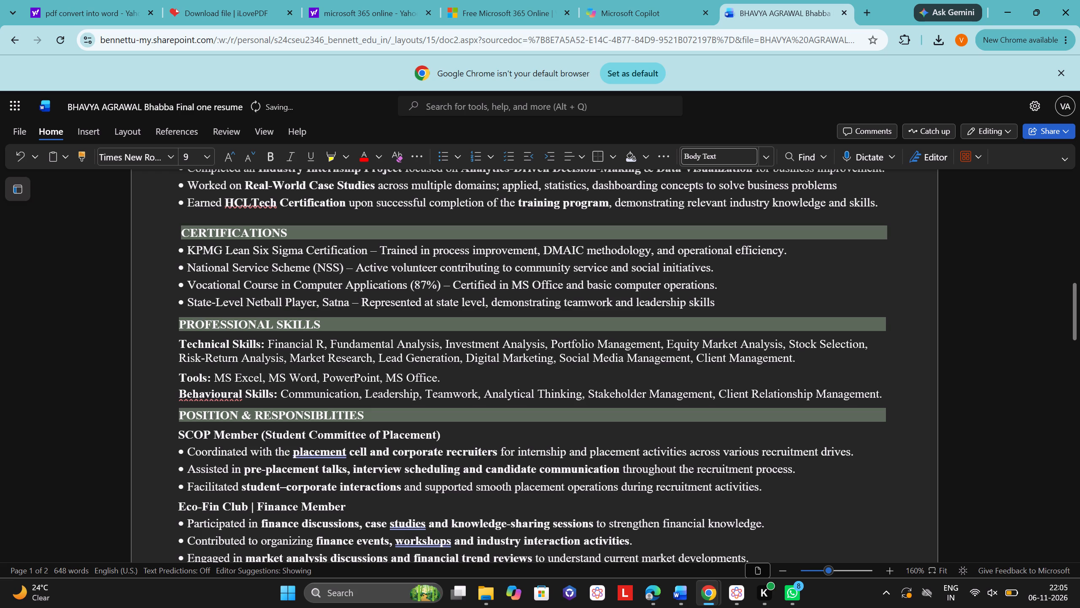
{"action": "type", "text": "esarch"}
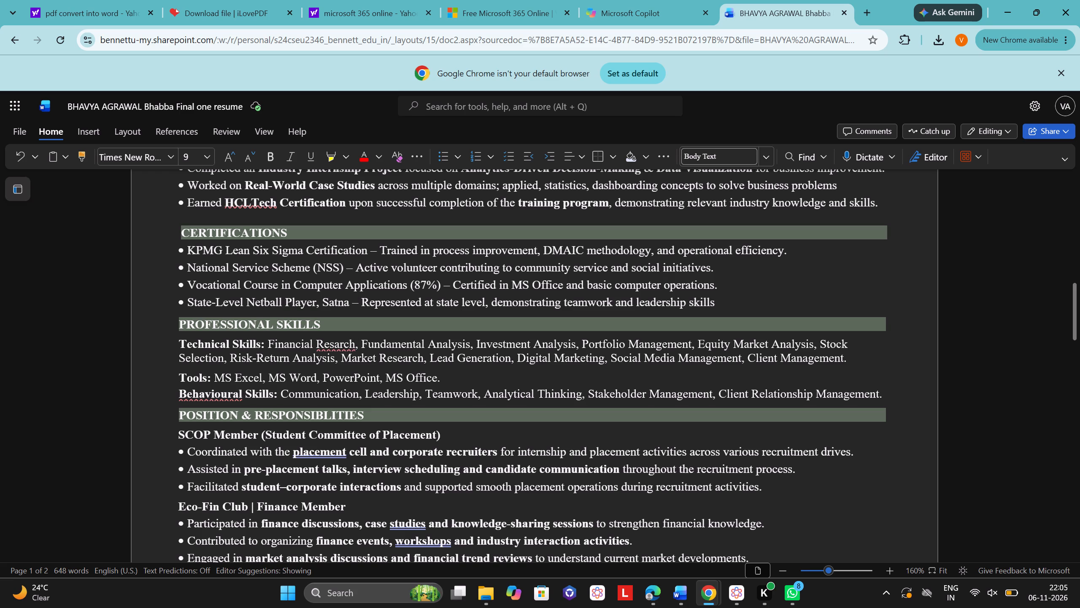
Replace "Portfolio Management" with "Risk Assessment" in the Technical Skills line.
{"action": "left_click_drag", "start_coordinate": [692, 342], "coordinate": [594, 343]}
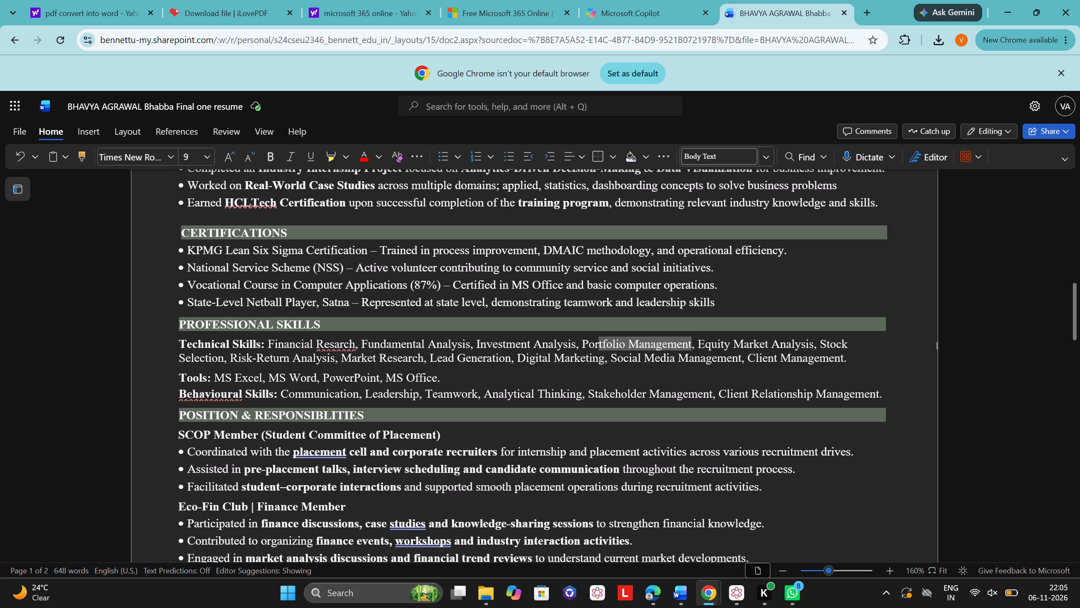
{"action": "left_click_drag", "start_coordinate": [594, 343], "coordinate": [582, 342]}
{"action": "key", "text": "BackSpace"}
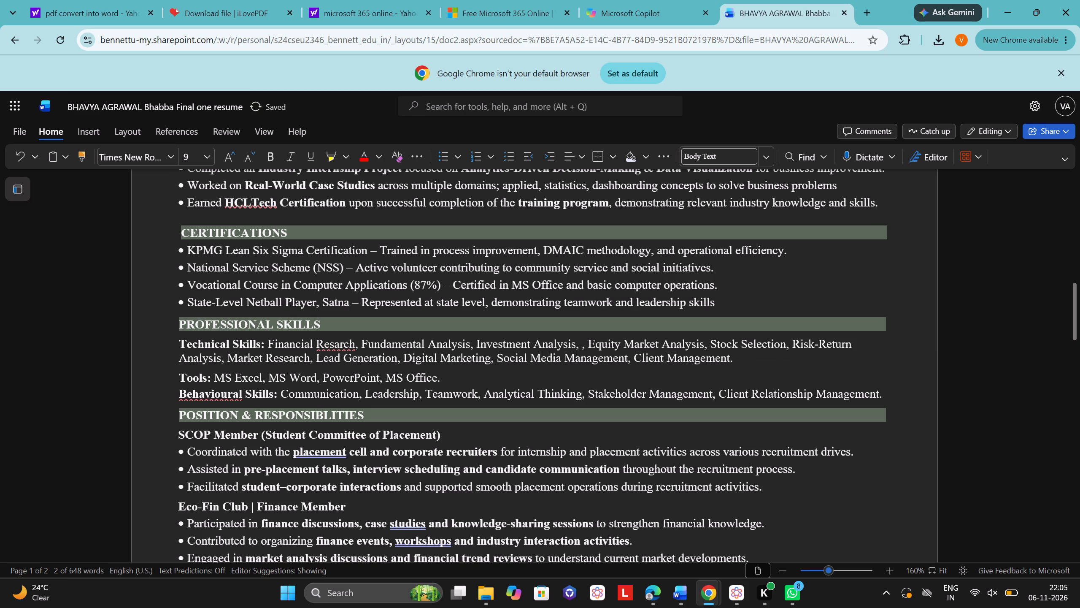
{"action": "key", "text": "r"}
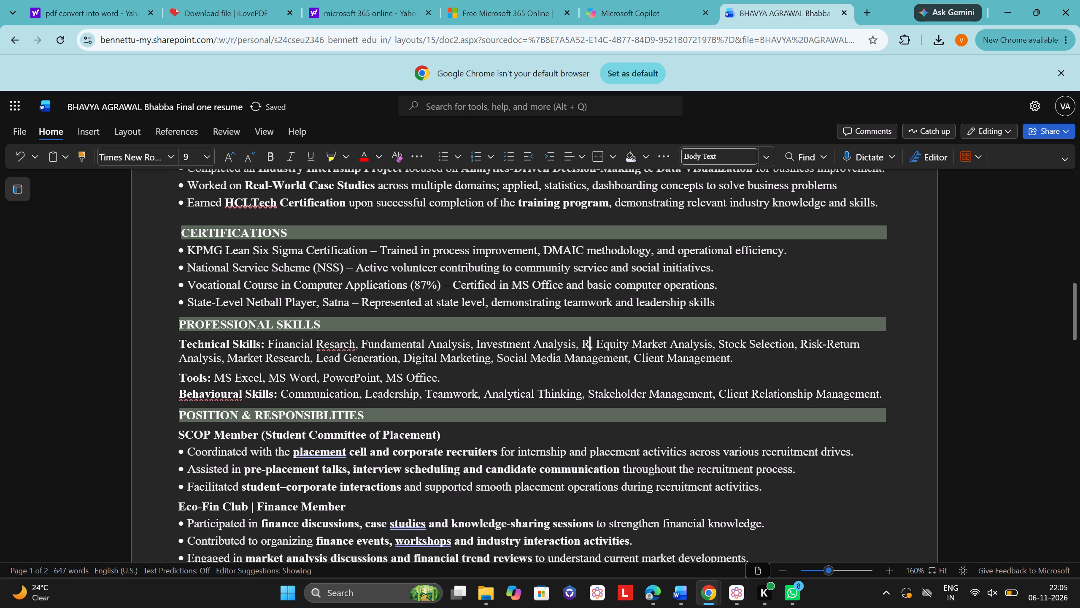
{"action": "type", "text": "isk"}
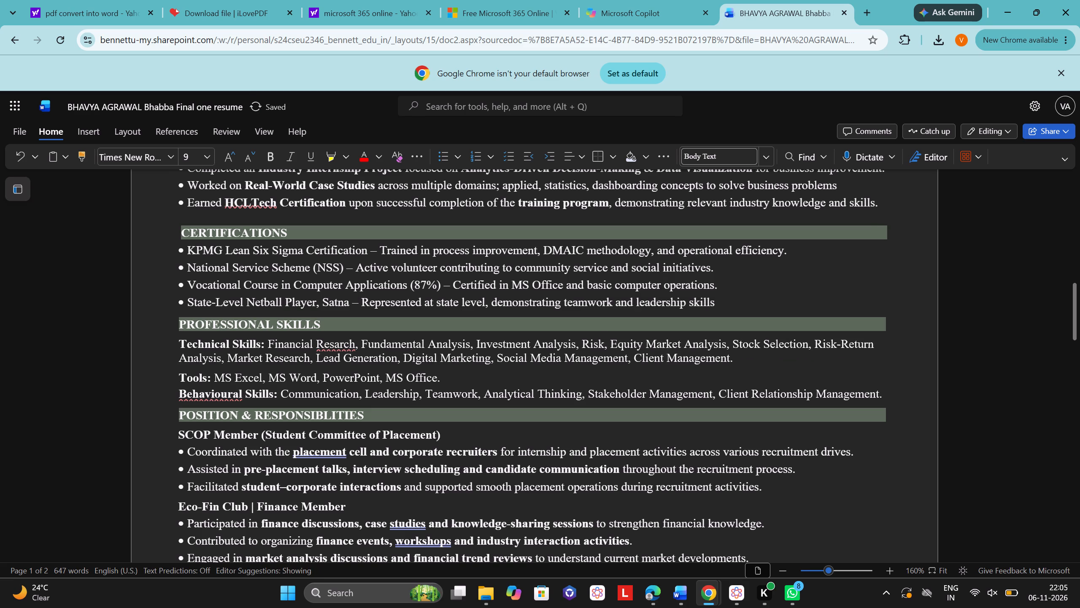
{"action": "key", "text": "space"}
{"action": "key", "text": "a"}
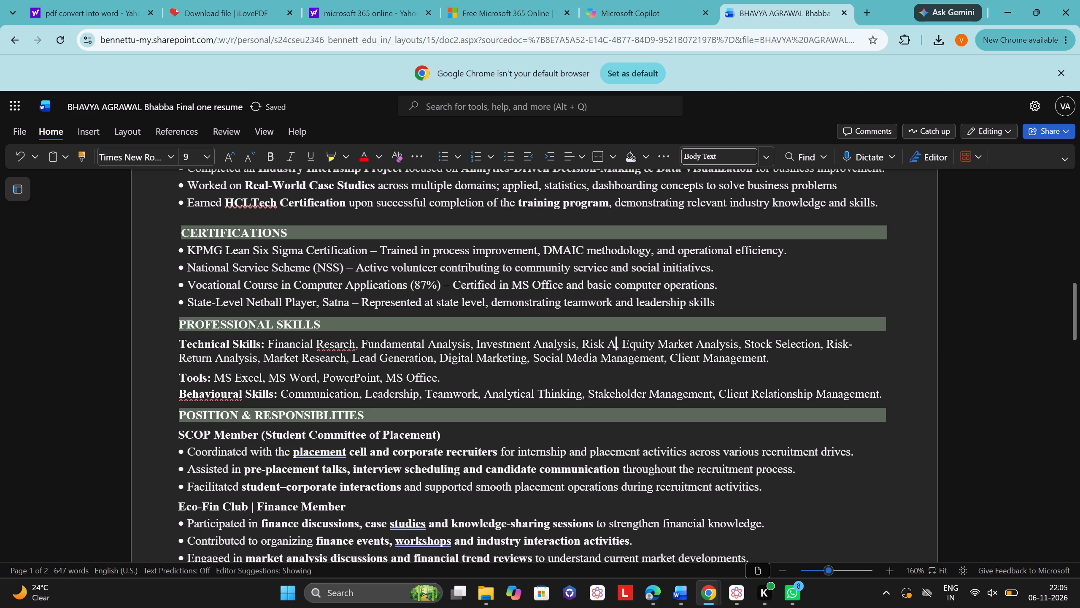
{"action": "type", "text": "ss"}
{"action": "type", "text": "essment"}
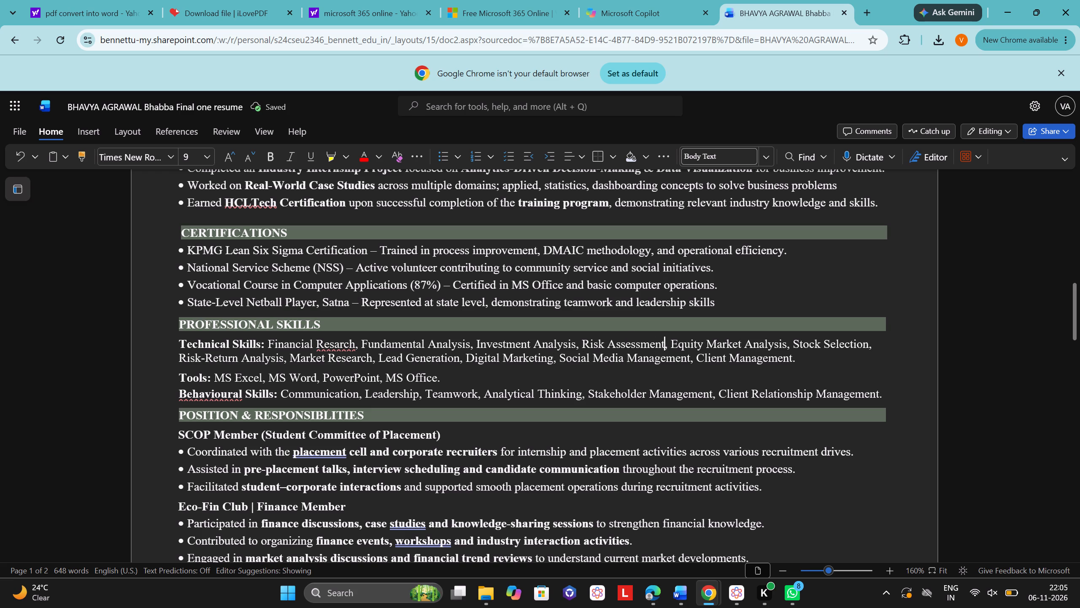
Change "Equity Market Analysis" to "Equity Market Resarch" in the Technical Skills line.
{"action": "left_click", "coordinate": [787, 345]}
{"action": "key", "text": "BackSpace"}
{"action": "key", "text": "BackSpace"}
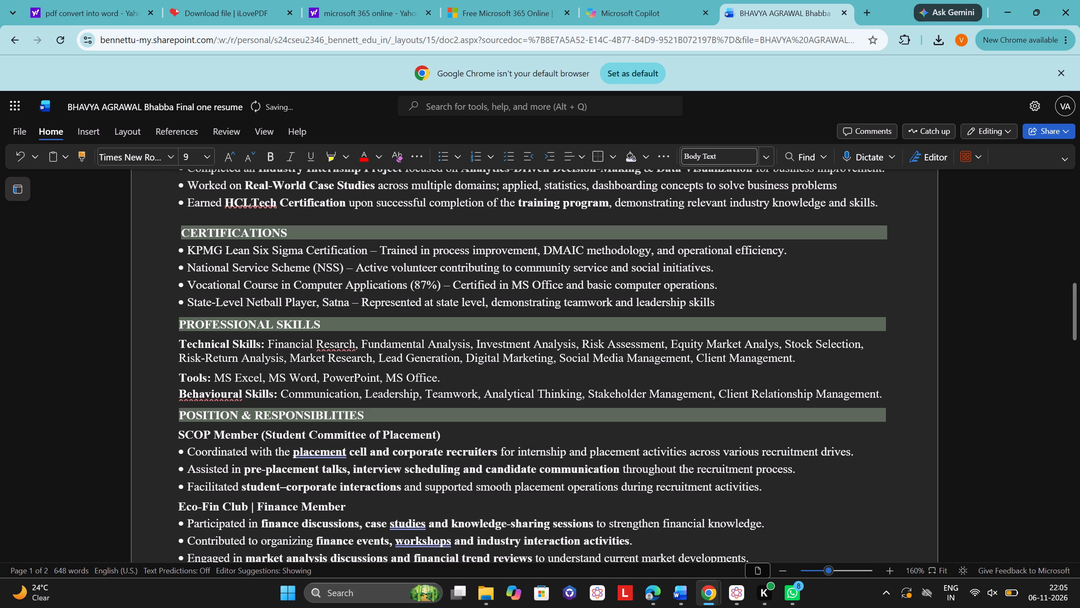
{"action": "key", "text": "BackSpace"}
{"action": "key", "text": "BackSpace"}
{"action": "key", "text": "BackSpace"}
{"action": "key", "text": "BackSpace"}
{"action": "key", "text": "BackSpace"}
{"action": "key", "text": "BackSpace"}
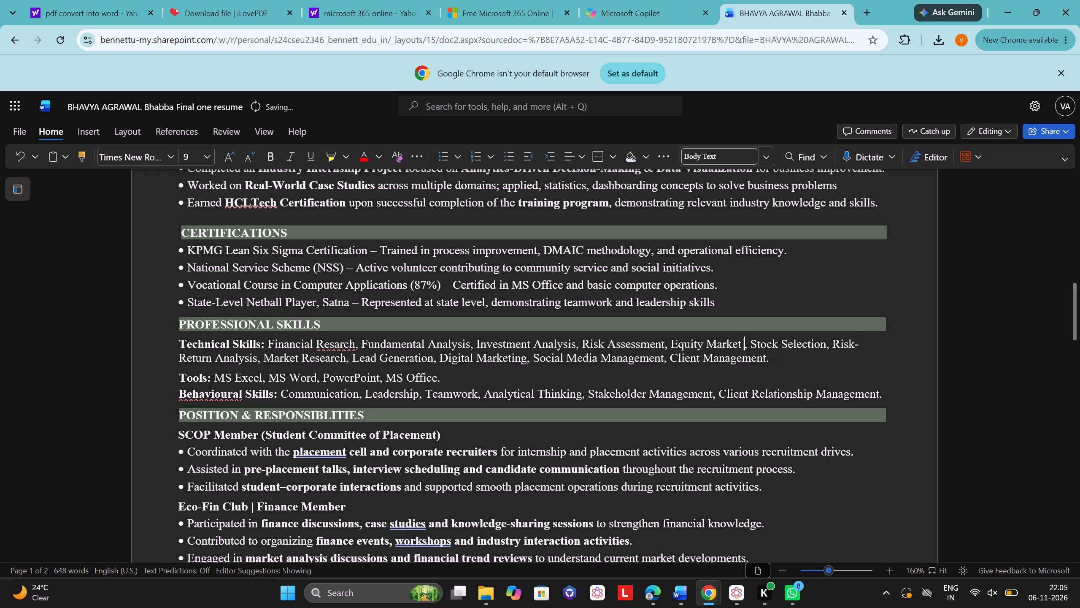
{"action": "key", "text": "r"}
{"action": "type", "text": "esarch"}
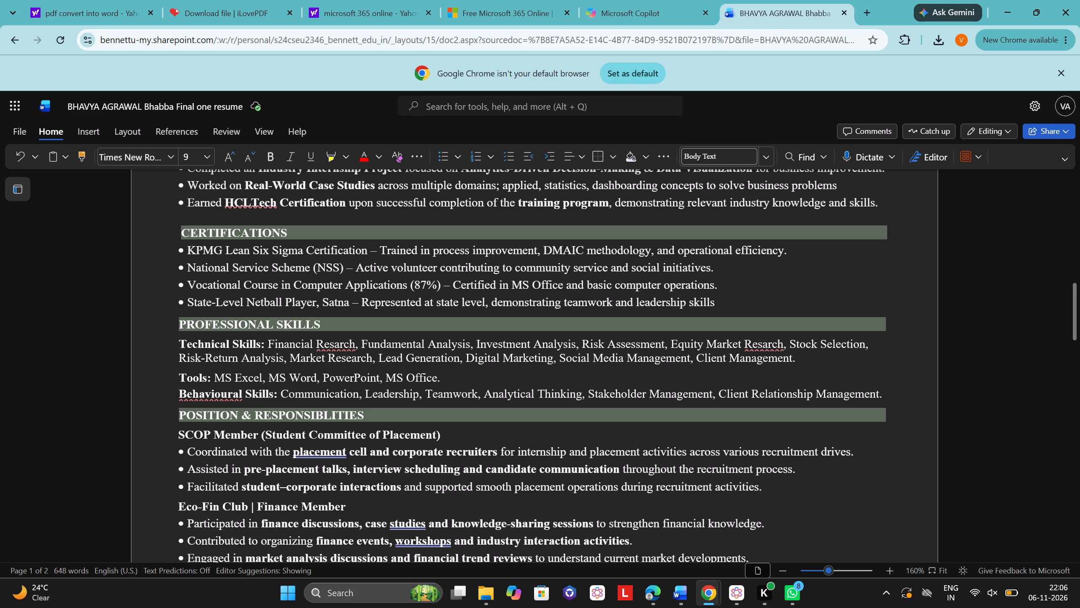
Delete "Risk-Return Analysis, Market Research" and the leftover comma and space after "Stock Selection" in the Technical Skills line.
{"action": "left_click_drag", "start_coordinate": [370, 358], "coordinate": [172, 363]}
{"action": "key", "text": "BackSpace"}
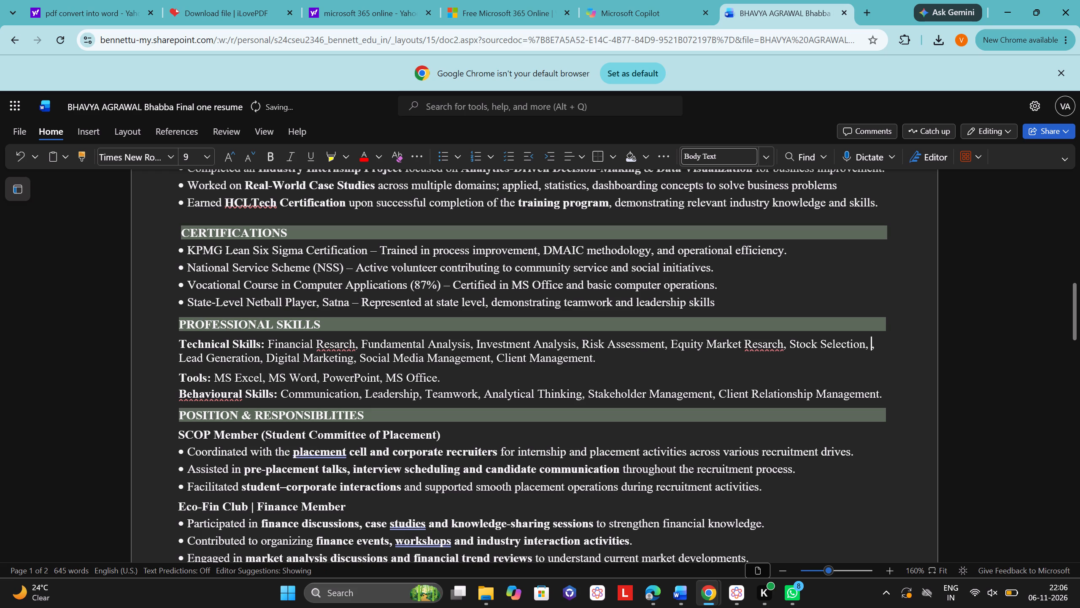
{"action": "key", "text": "BackSpace"}
{"action": "key", "text": "BackSpace"}
Correct both "Resarch" misspellings in the Technical Skills line to "Research" using the spelling suggestions.
{"action": "left_click", "coordinate": [341, 347]}
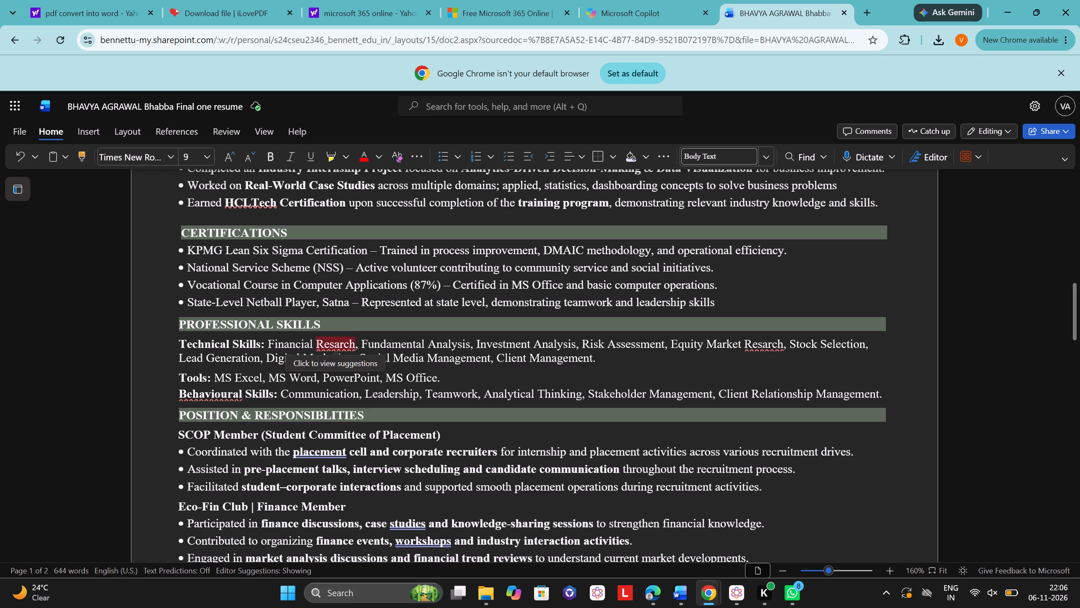
{"action": "left_click", "coordinate": [337, 382]}
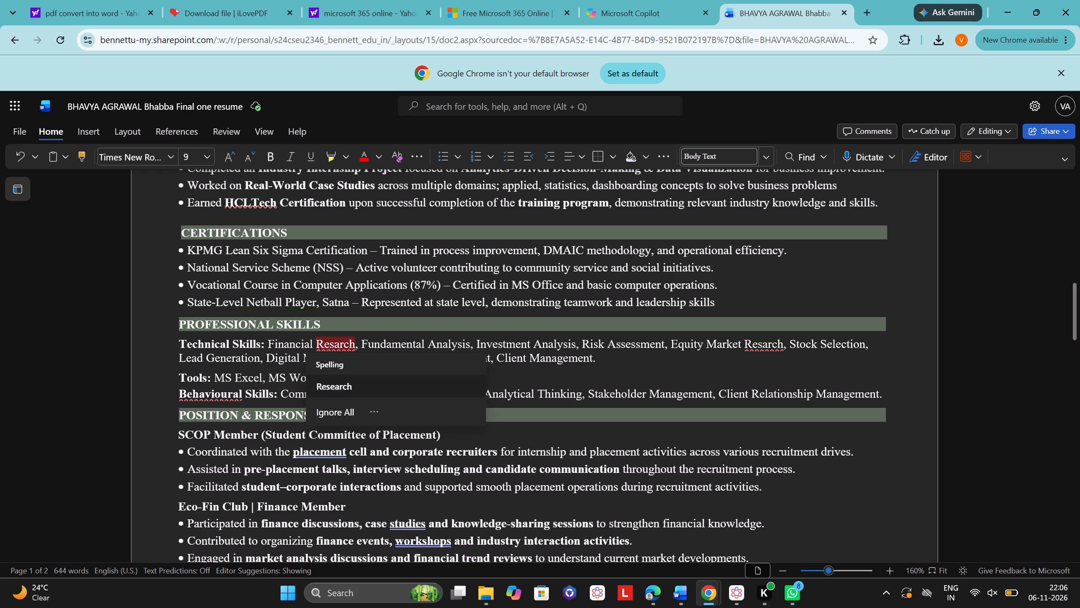
{"action": "left_click", "coordinate": [767, 346]}
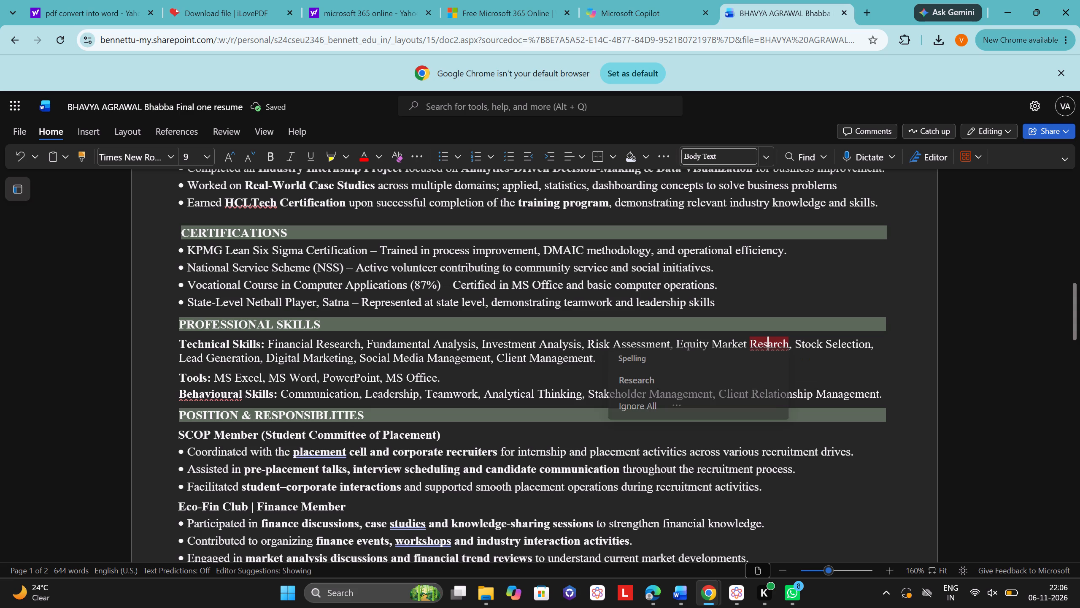
{"action": "left_click", "coordinate": [754, 377]}
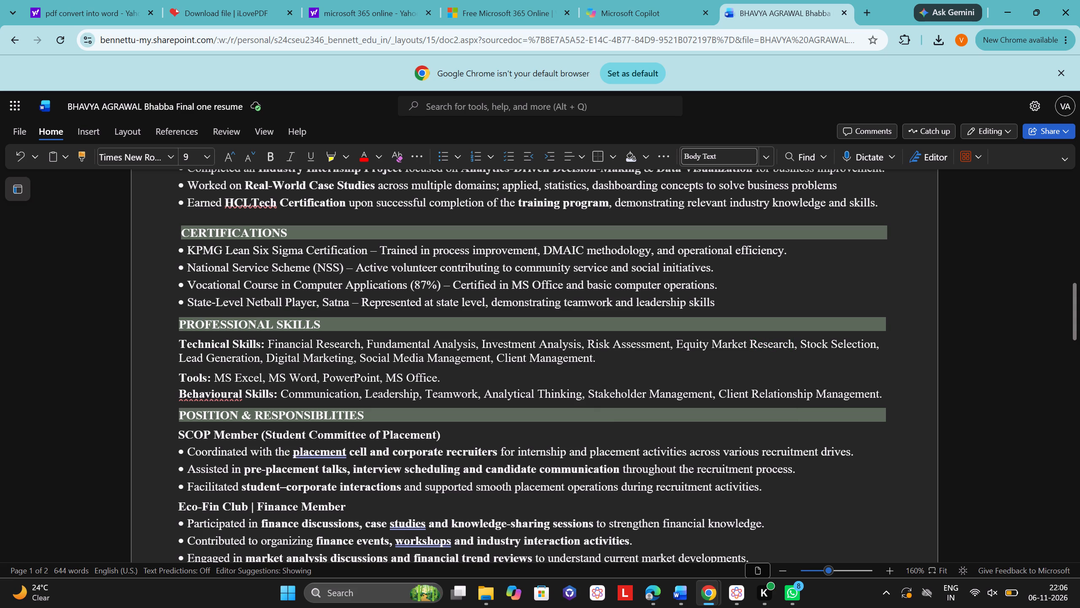
Delete the "Cultural Participation – Riwayat (Celebrating Diversity)" bullet at the top of the second page.
{"action": "scroll", "coordinate": [370, 356], "scroll_direction": "down", "scroll_amount": 1}
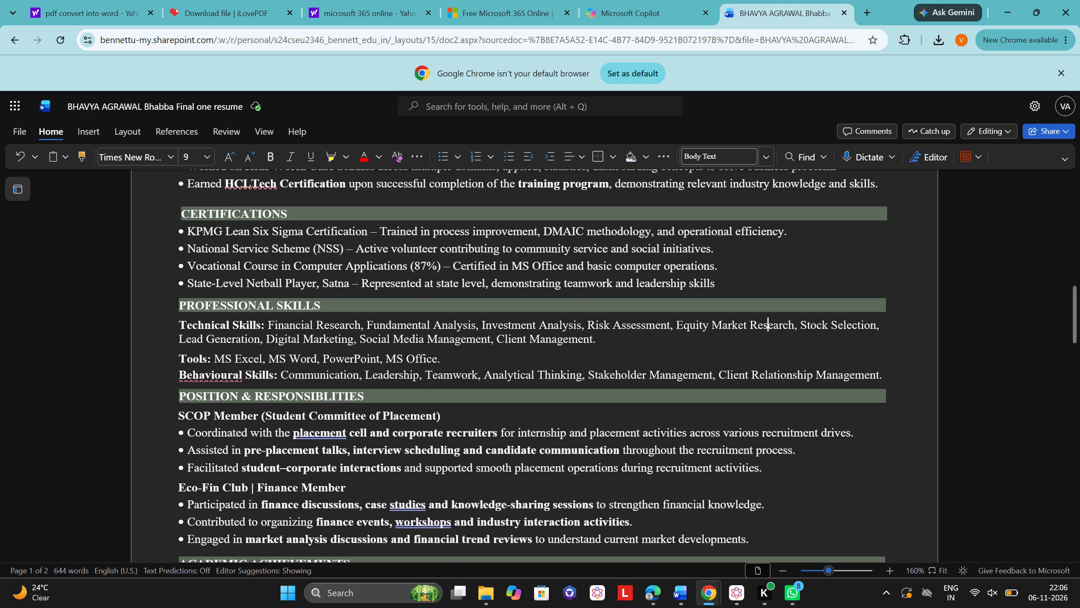
{"action": "scroll", "coordinate": [370, 356], "scroll_direction": "down", "scroll_amount": 3}
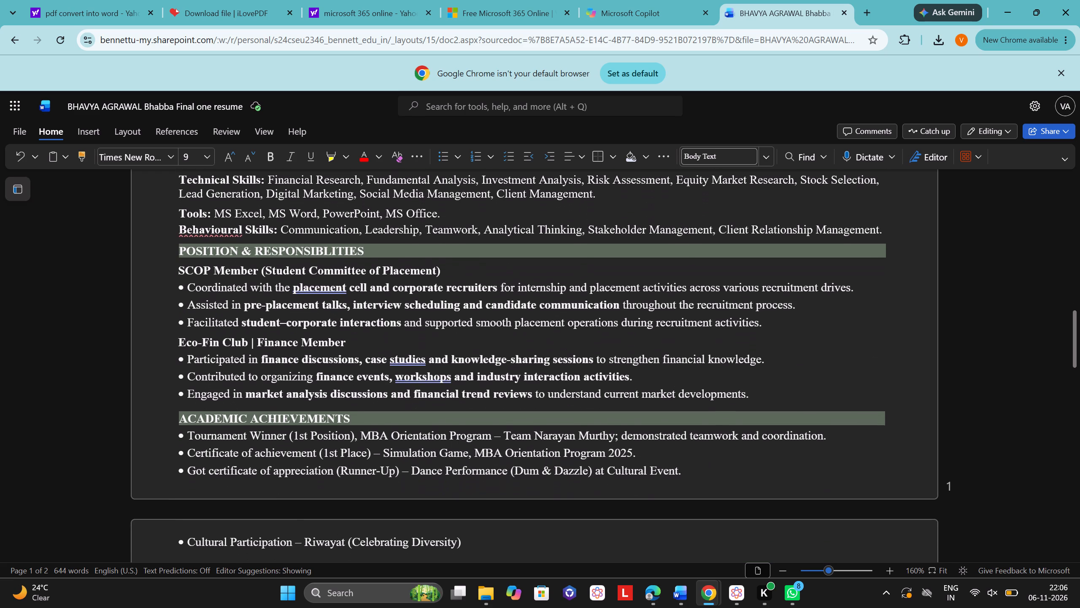
{"action": "scroll", "coordinate": [370, 356], "scroll_direction": "down", "scroll_amount": 2}
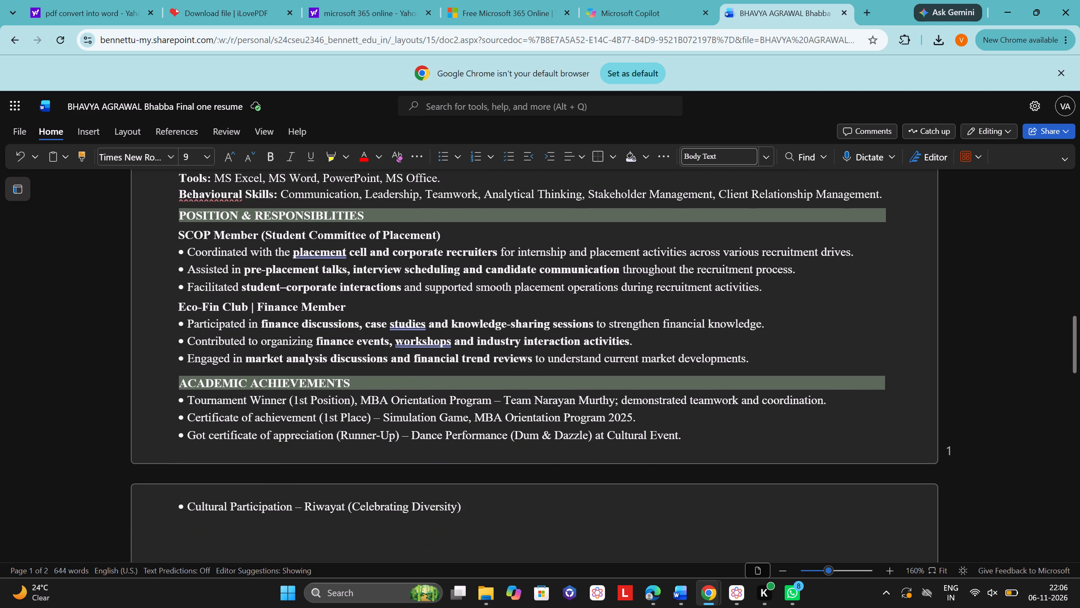
{"action": "left_click_drag", "start_coordinate": [175, 505], "coordinate": [448, 516]}
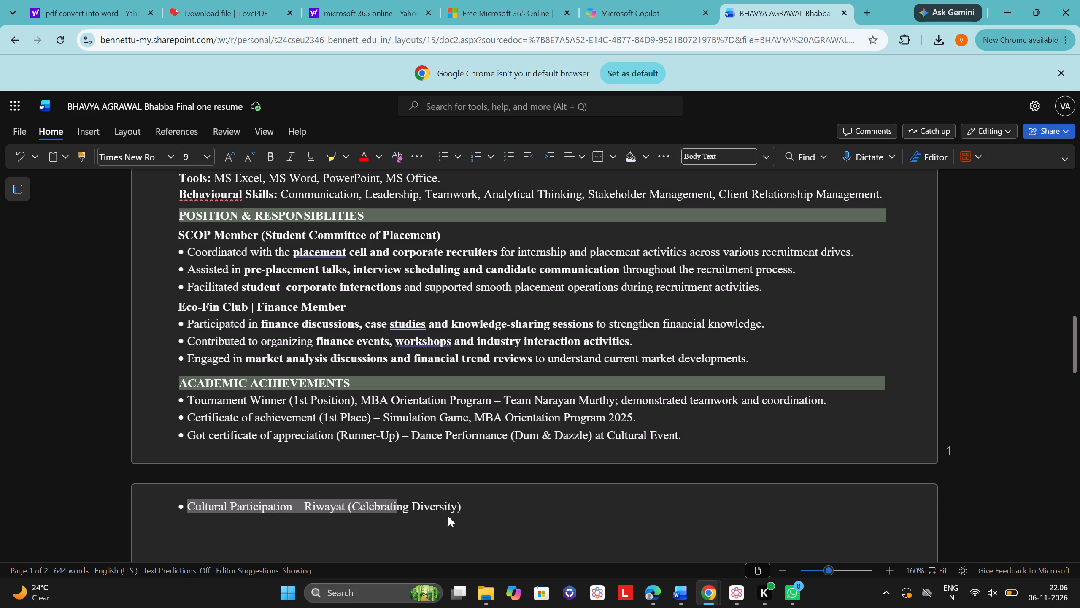
{"action": "left_click_drag", "start_coordinate": [448, 516], "coordinate": [556, 519]}
{"action": "key", "text": "BackSpace"}
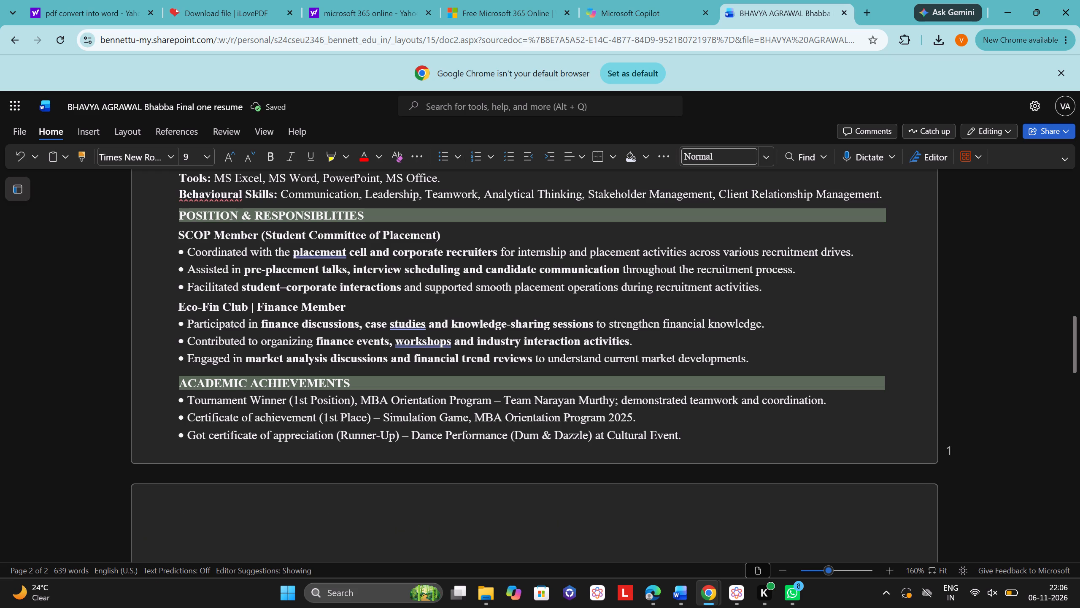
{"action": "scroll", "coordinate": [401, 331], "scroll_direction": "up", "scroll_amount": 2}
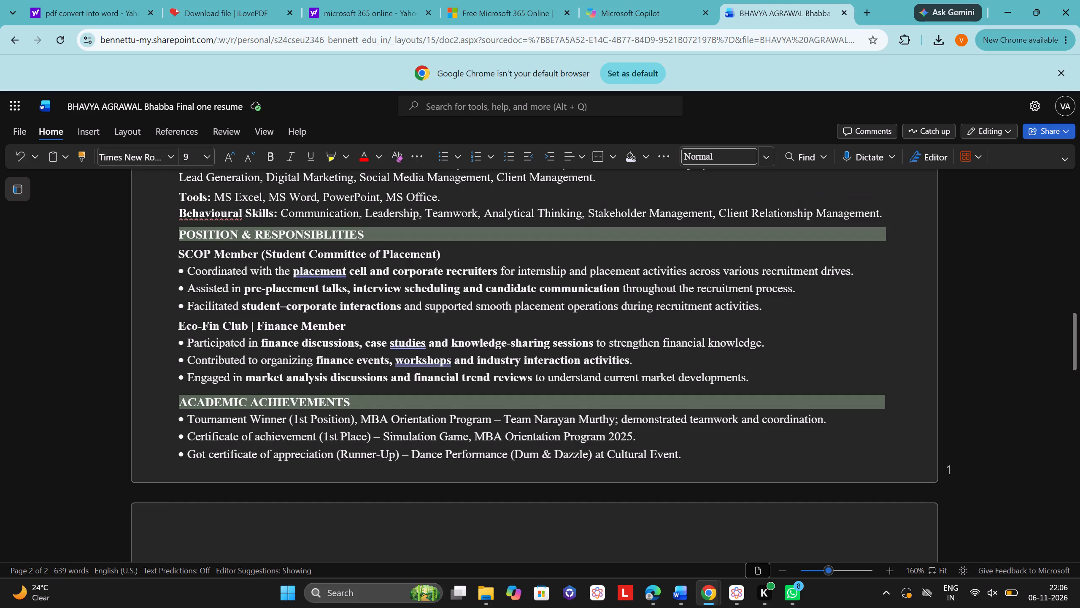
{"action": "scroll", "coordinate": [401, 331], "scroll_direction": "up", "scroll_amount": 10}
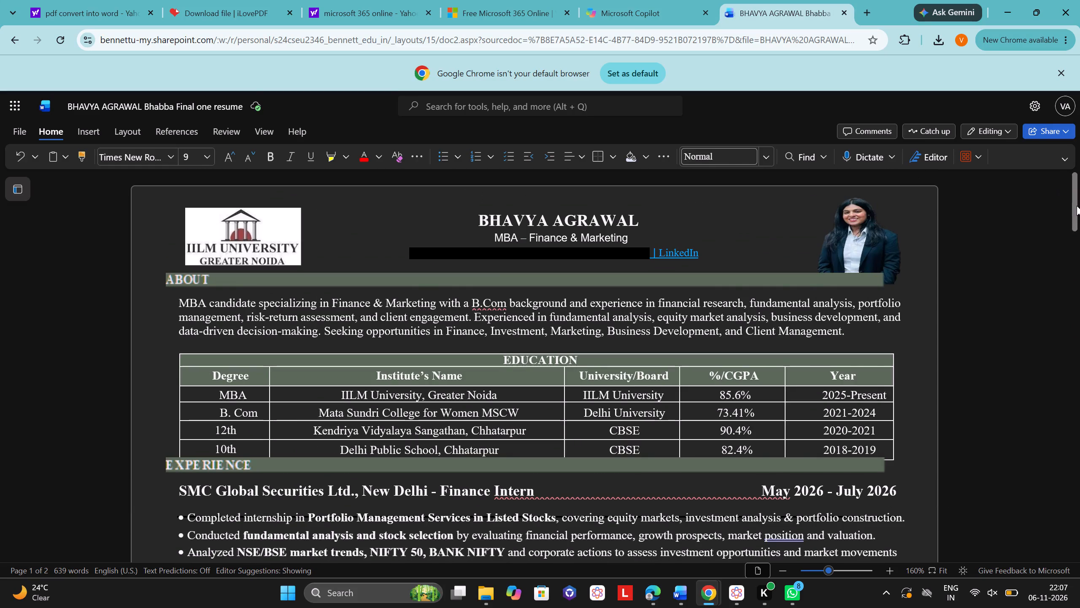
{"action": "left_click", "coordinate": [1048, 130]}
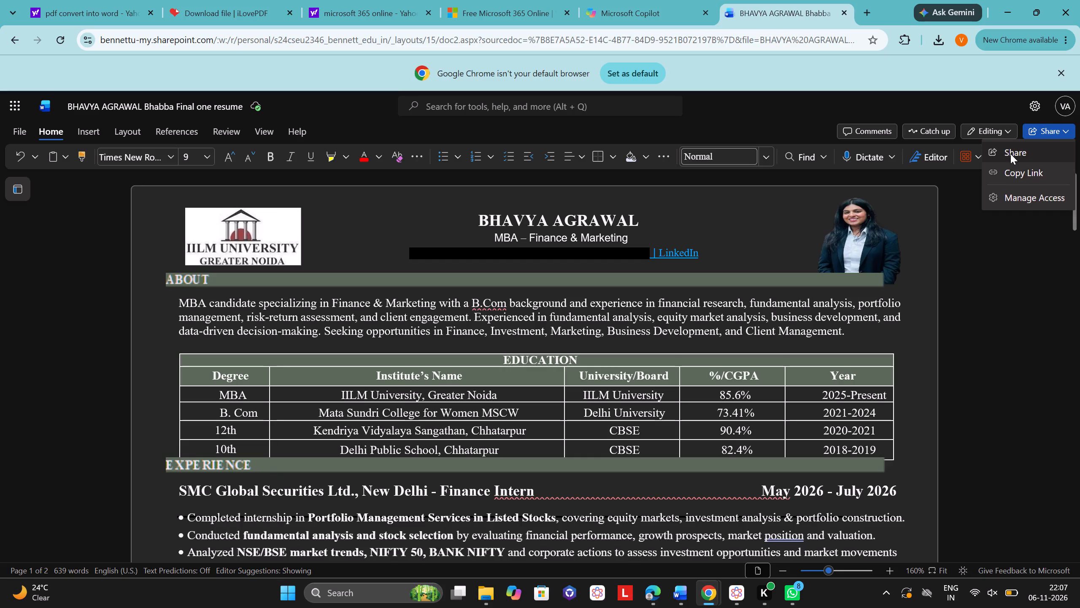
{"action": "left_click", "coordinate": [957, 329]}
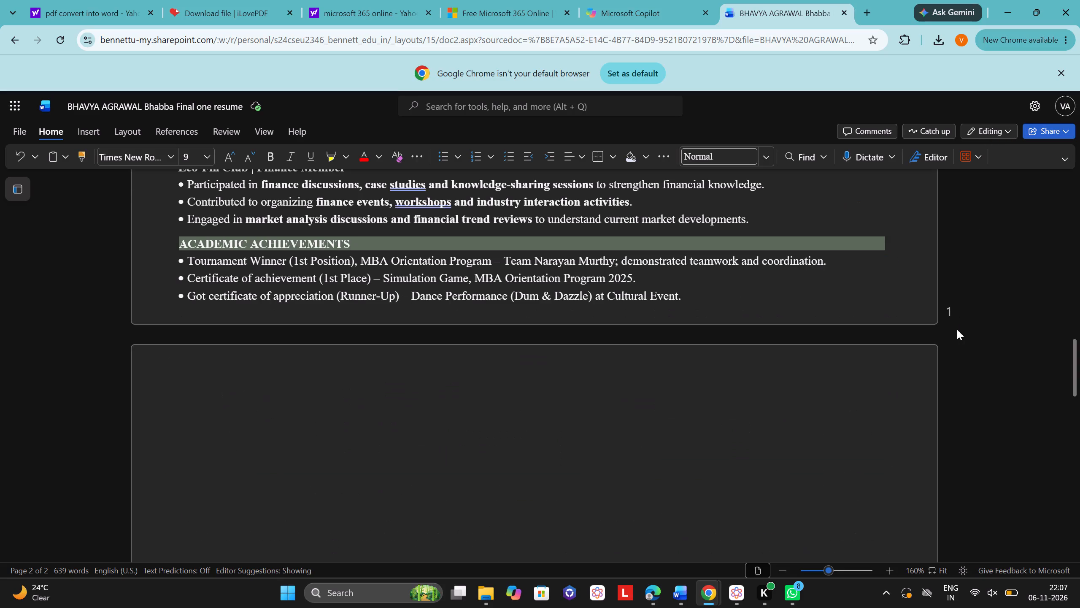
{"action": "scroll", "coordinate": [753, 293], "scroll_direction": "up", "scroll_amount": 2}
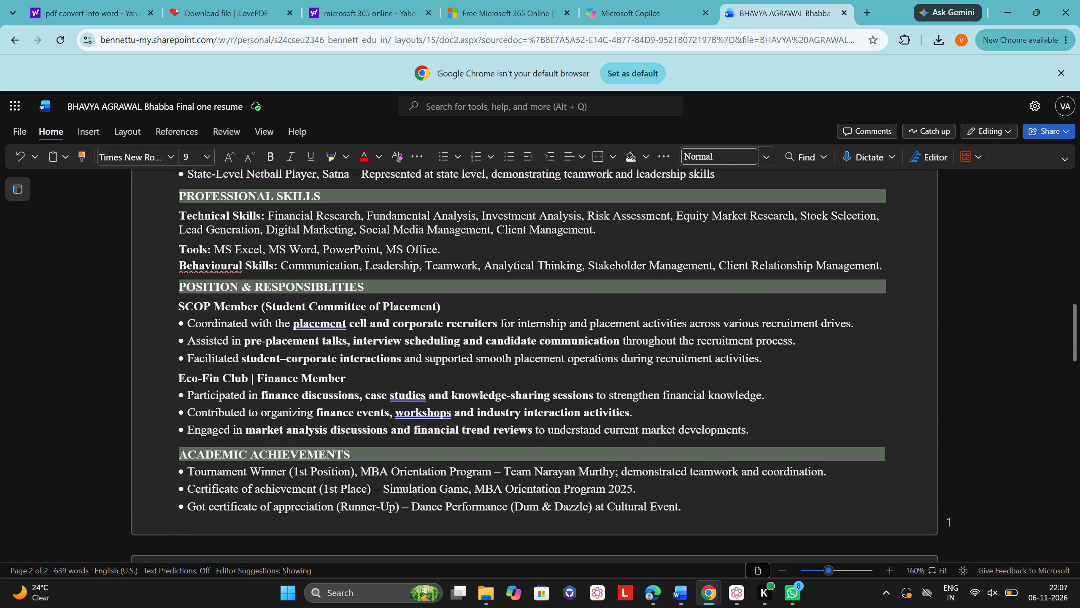
Save the edited resume.
{"action": "key", "text": "ctrl+s"}
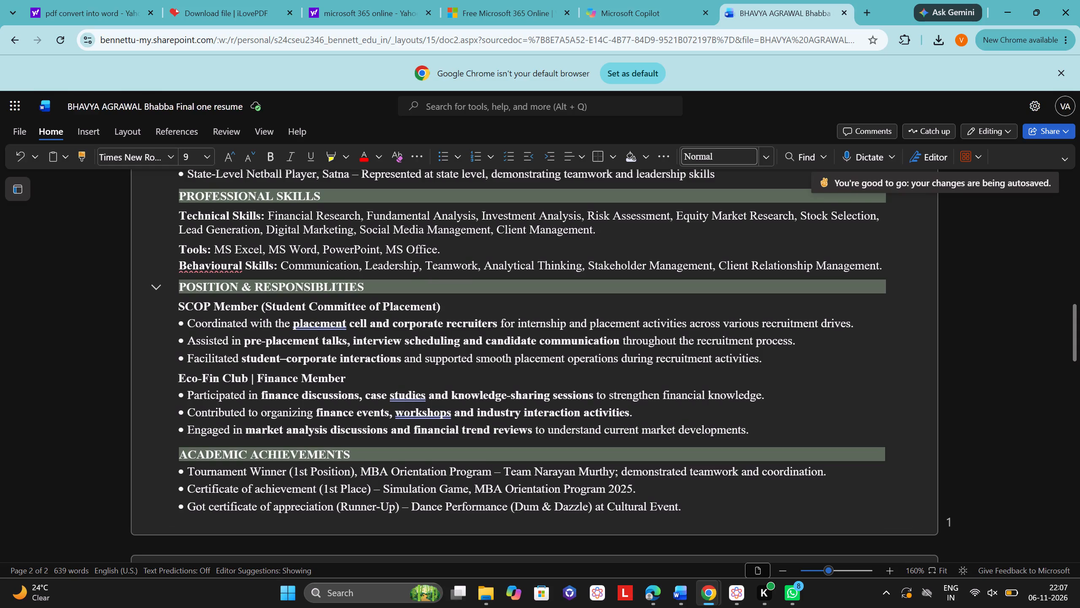
Open the sharing options for the resume document.
{"action": "scroll", "coordinate": [753, 293], "scroll_direction": "up", "scroll_amount": 5}
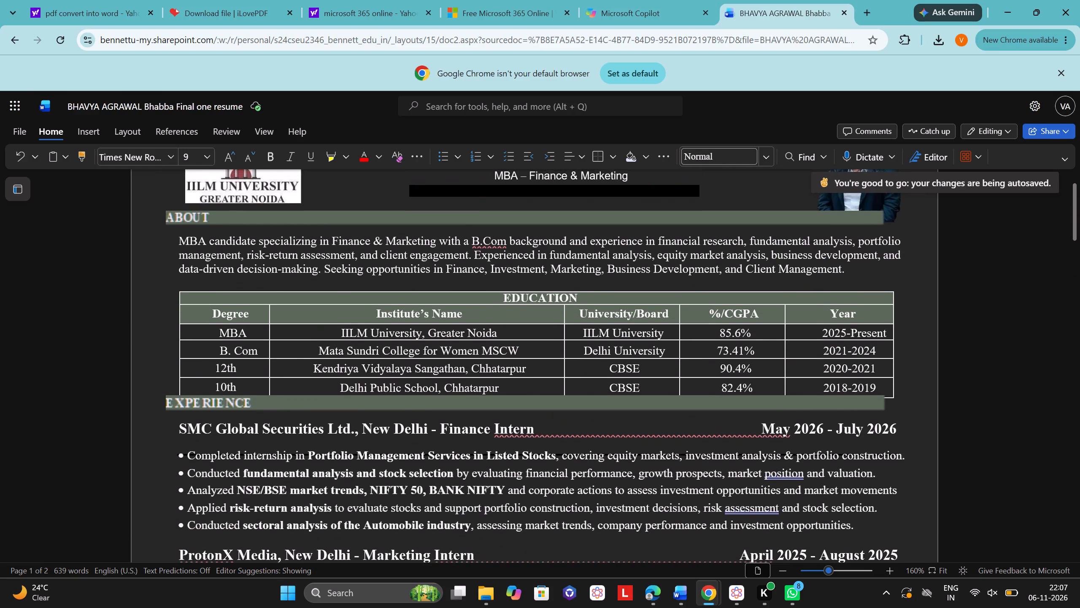
{"action": "left_click", "coordinate": [1048, 131]}
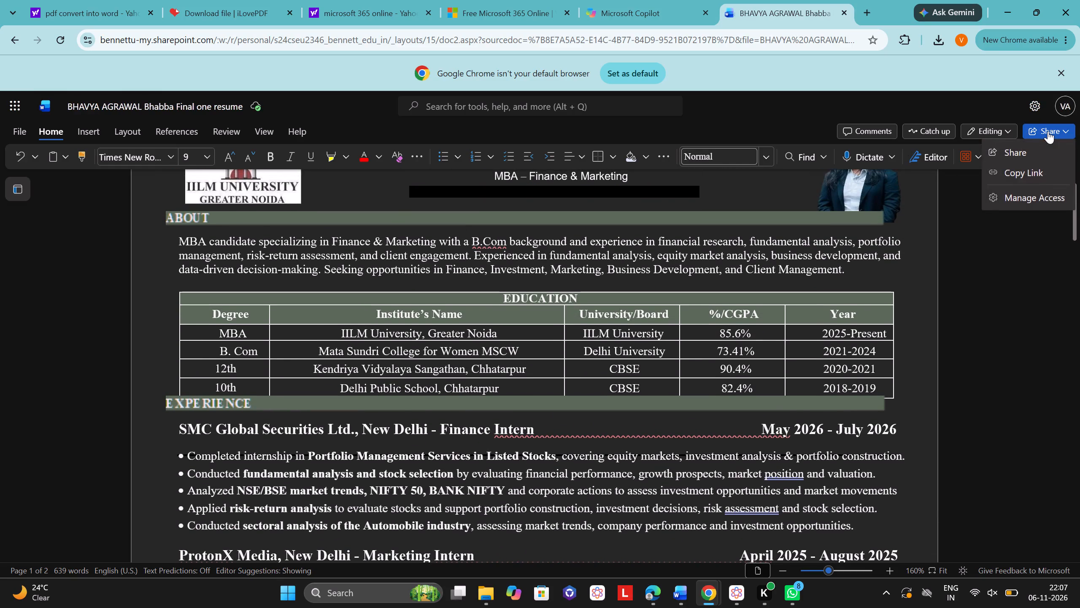
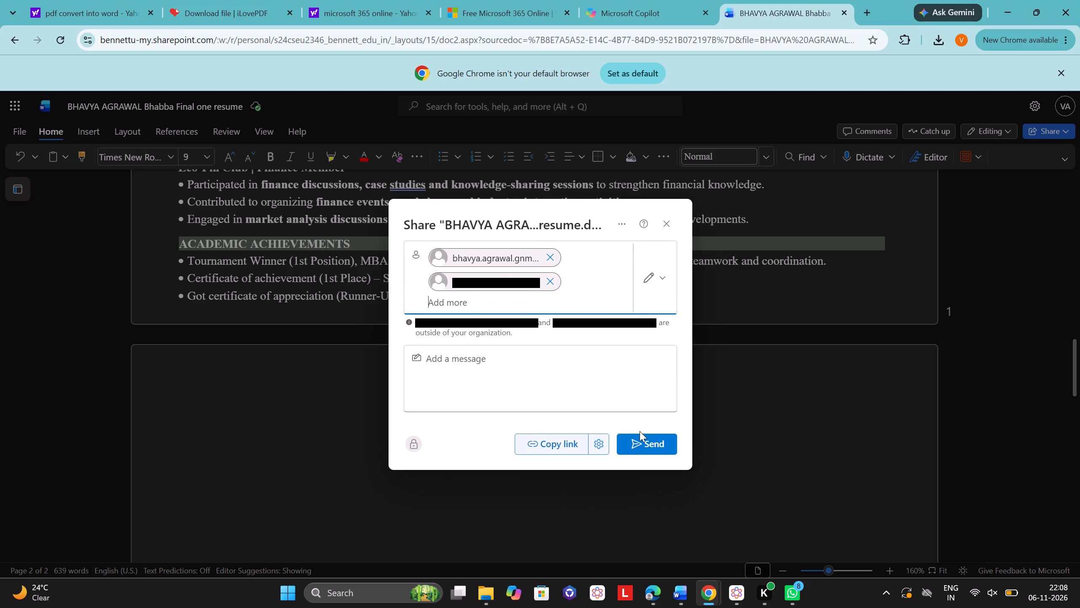
Send the resume's sharing invitation, with editing access, to the two recipients already added.
{"action": "left_click", "coordinate": [636, 443]}
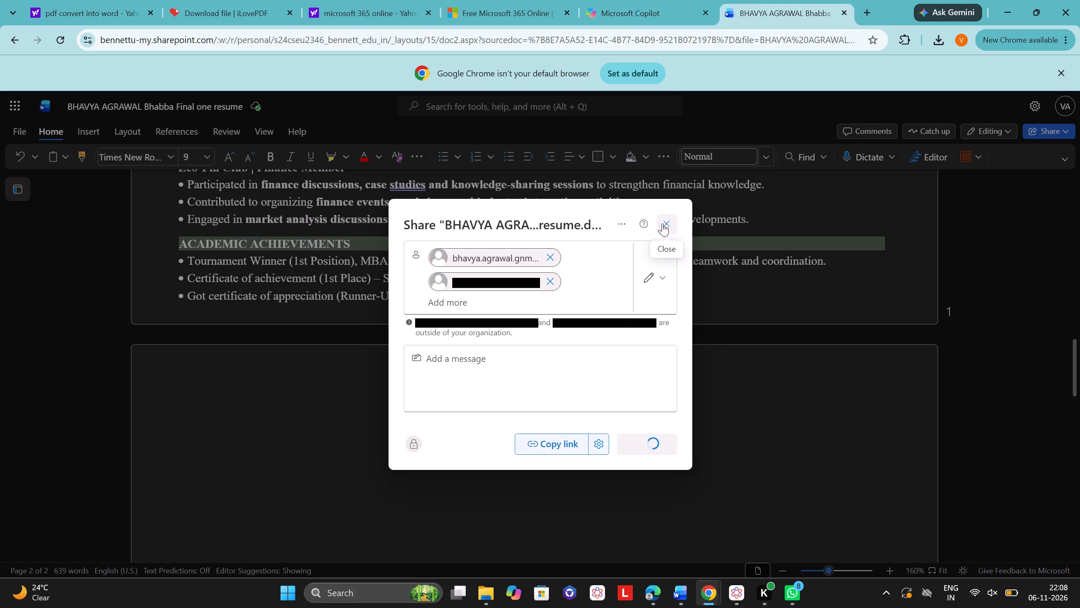
{"action": "scroll", "coordinate": [887, 341], "scroll_direction": "up", "scroll_amount": 1}
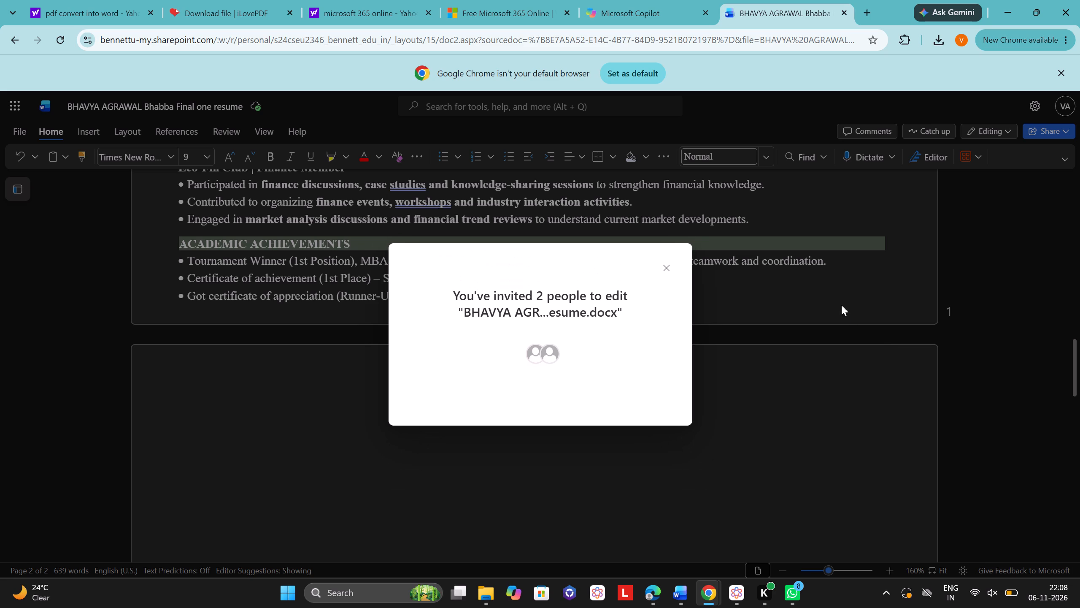
Dismiss the sharing confirmation and download the resume document as a PDF.
{"action": "left_click", "coordinate": [659, 269]}
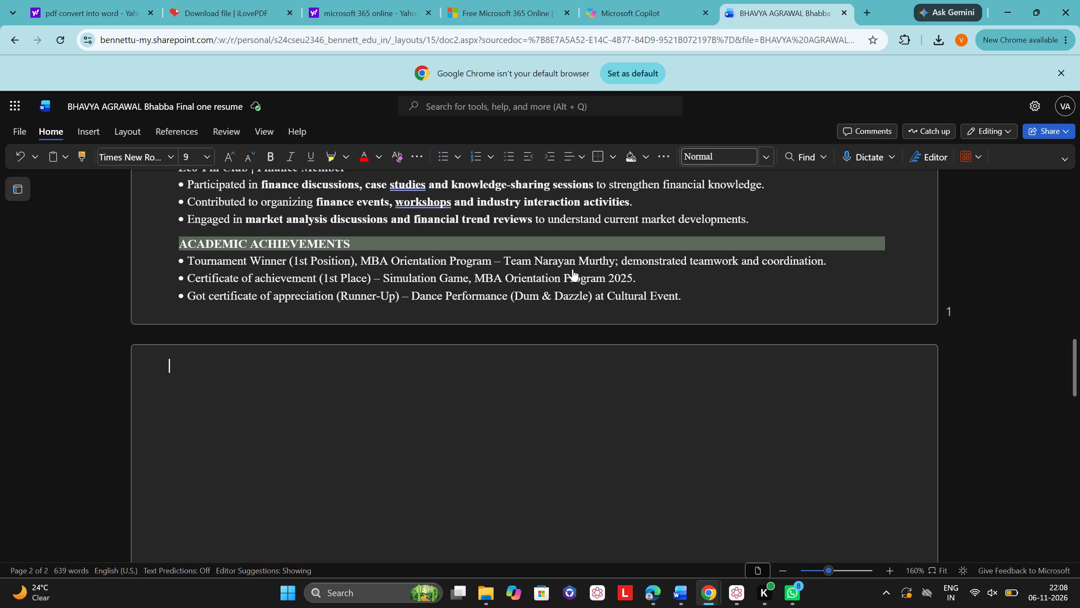
{"action": "left_click", "coordinate": [22, 130]}
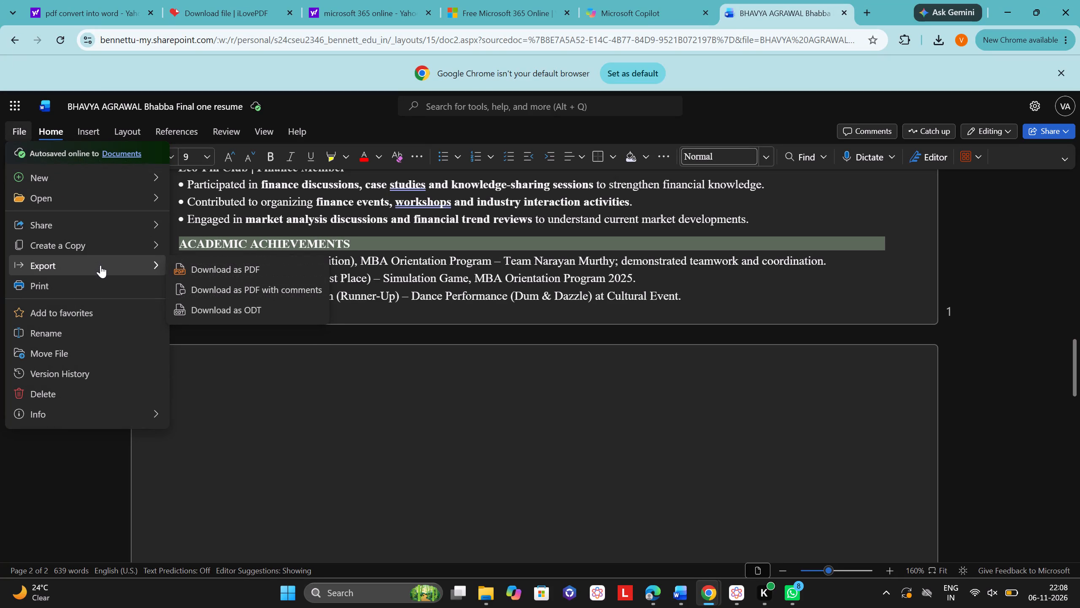
{"action": "left_click", "coordinate": [229, 264]}
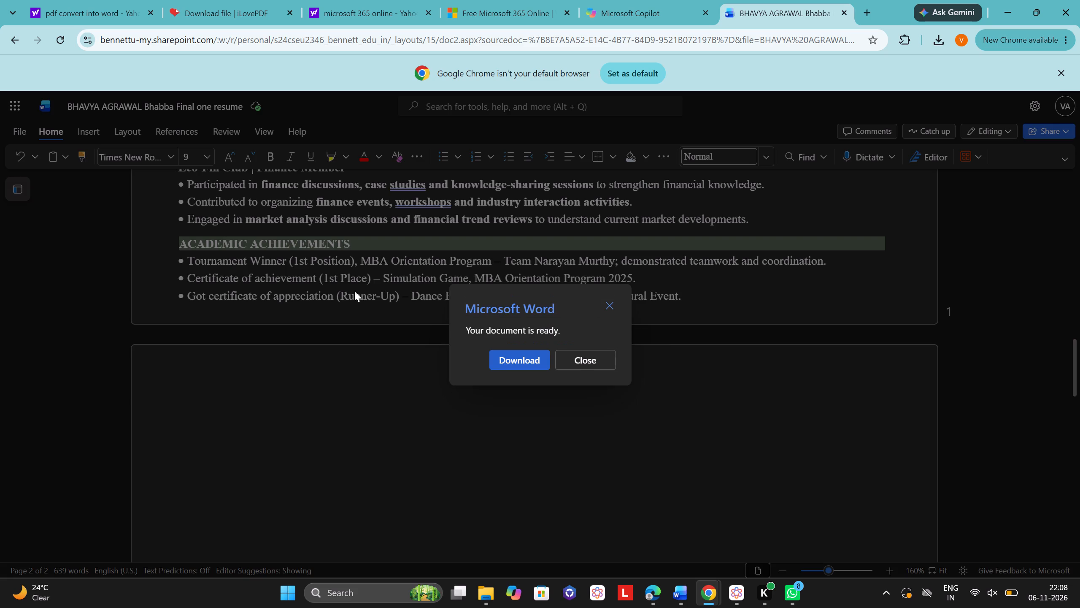
{"action": "left_click", "coordinate": [515, 362]}
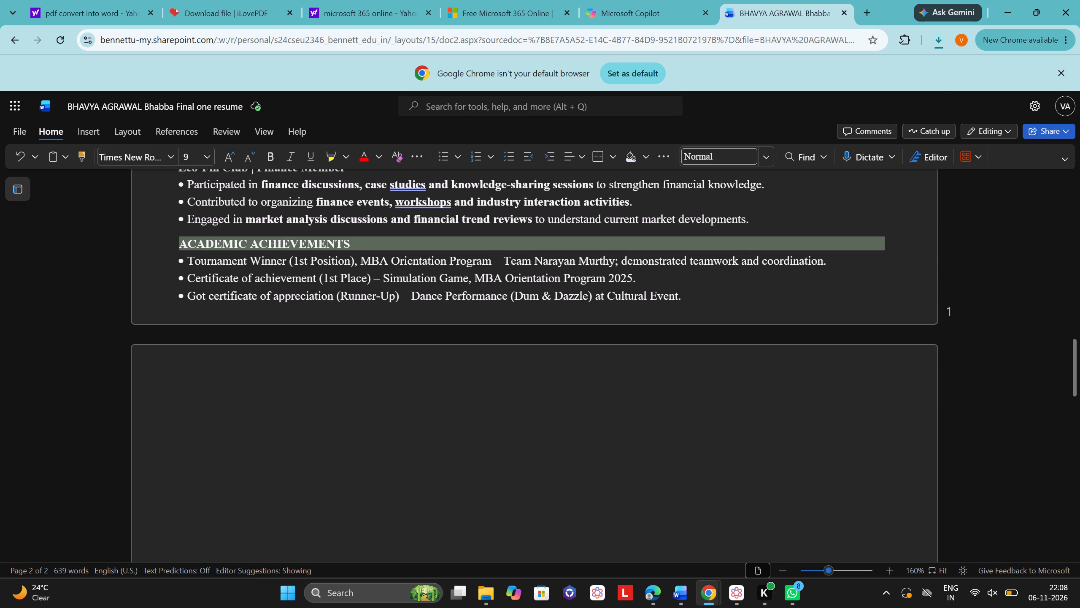
Open the downloaded resume PDF and check the content and layout of both pages.
{"action": "double_click", "coordinate": [806, 82]}
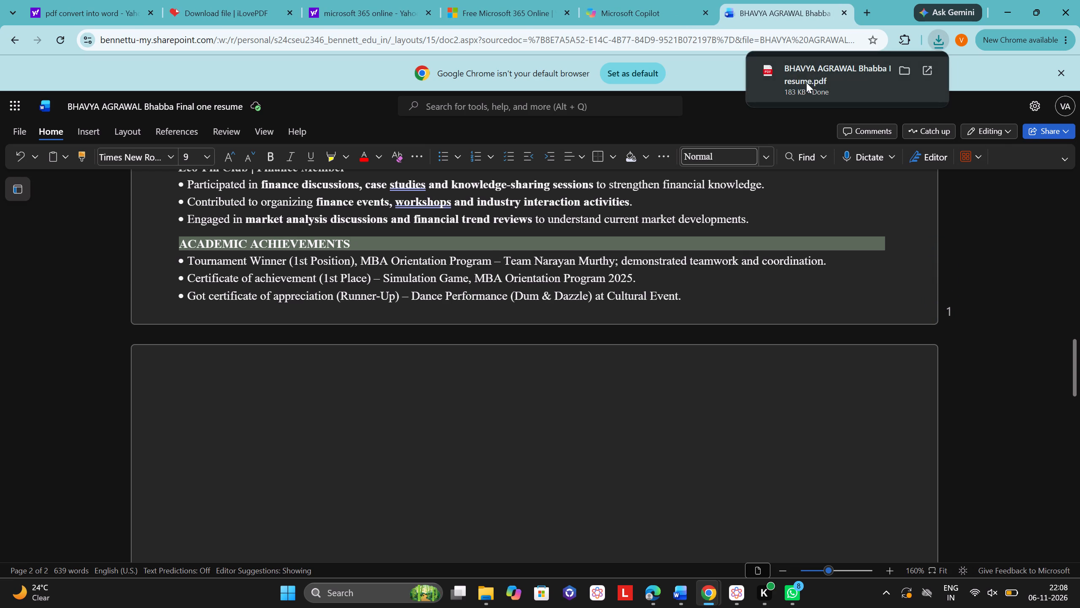
{"action": "scroll", "coordinate": [651, 325], "scroll_direction": "down", "scroll_amount": 3}
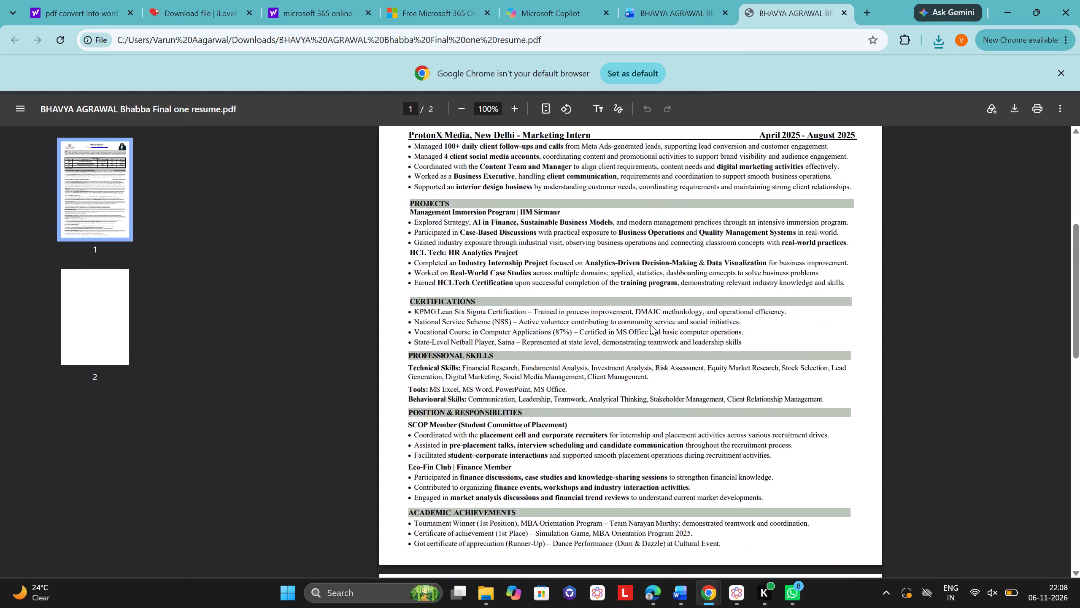
{"action": "scroll", "coordinate": [651, 325], "scroll_direction": "down", "scroll_amount": 5}
{"action": "scroll", "coordinate": [651, 325], "scroll_direction": "up", "scroll_amount": 6}
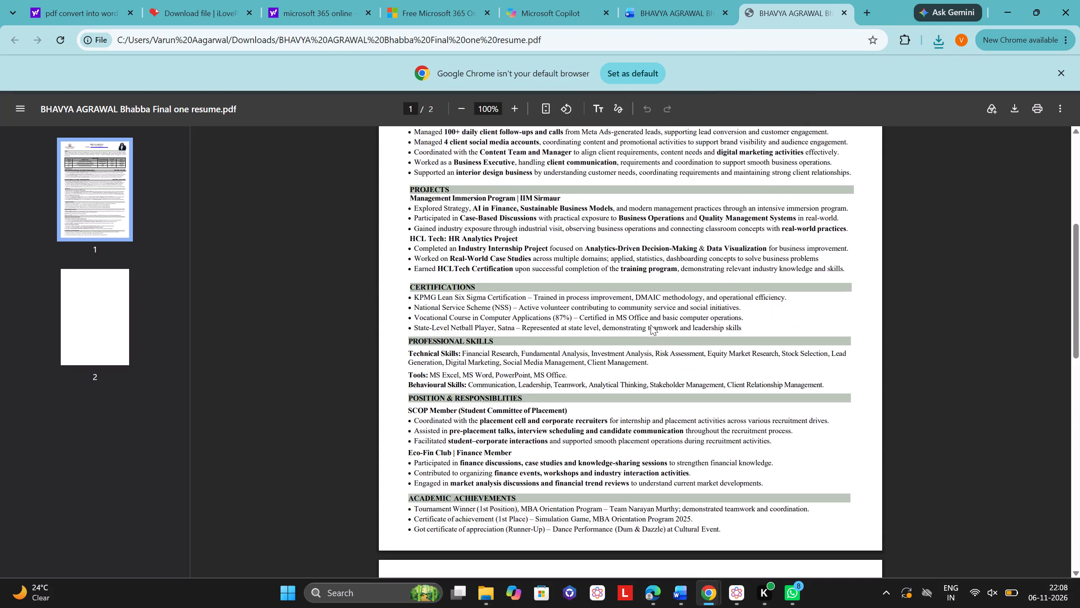
{"action": "scroll", "coordinate": [651, 325], "scroll_direction": "up", "scroll_amount": 3}
{"action": "scroll", "coordinate": [651, 325], "scroll_direction": "down", "scroll_amount": 1}
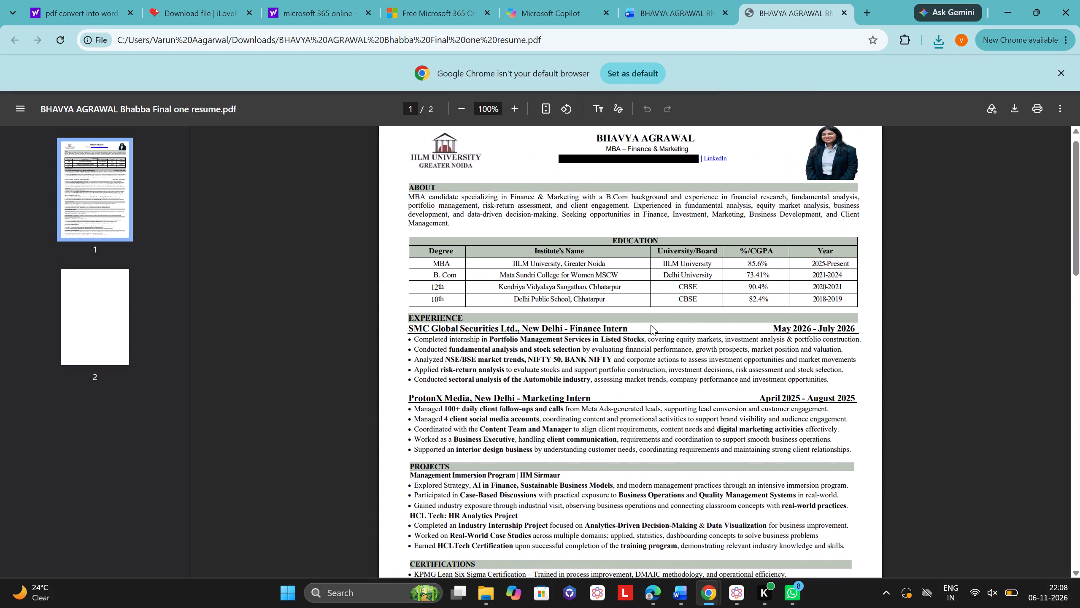
{"action": "scroll", "coordinate": [651, 325], "scroll_direction": "down", "scroll_amount": 1}
{"action": "scroll", "coordinate": [651, 325], "scroll_direction": "up", "scroll_amount": 1}
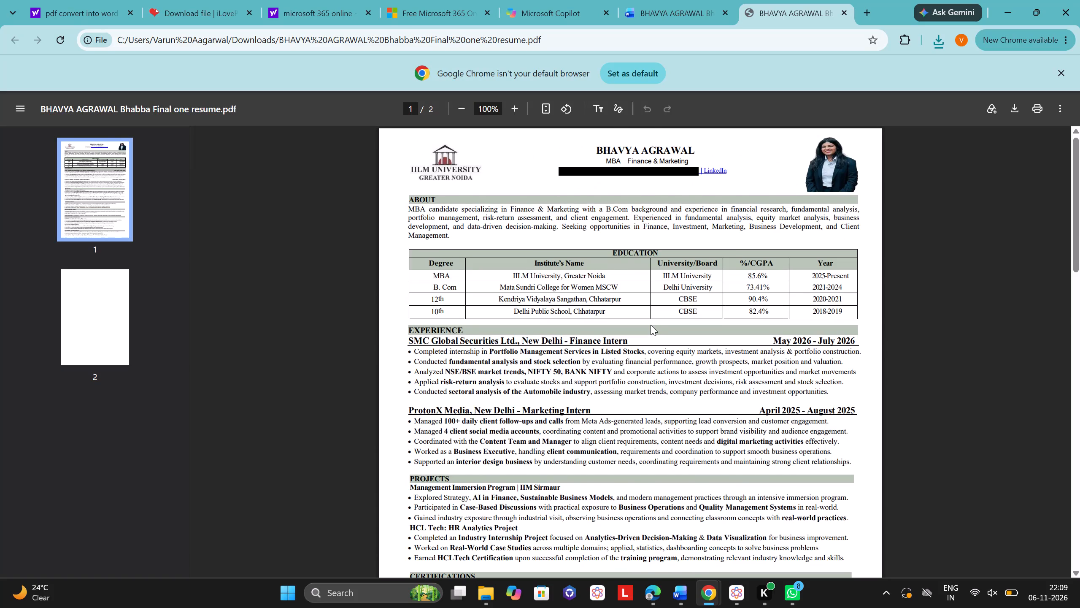
{"action": "scroll", "coordinate": [651, 325], "scroll_direction": "down", "scroll_amount": 9}
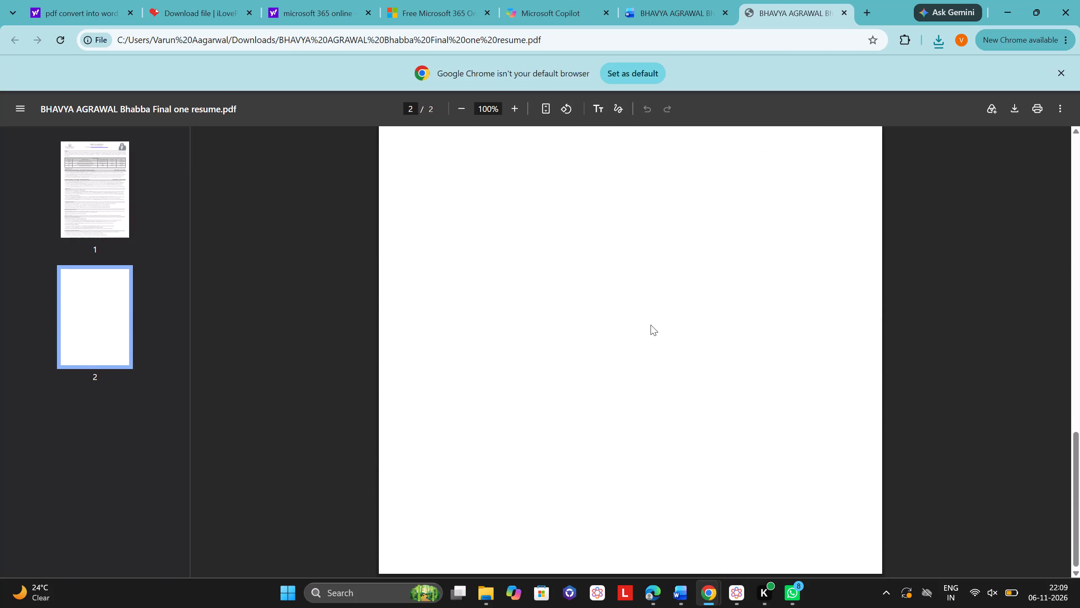
{"action": "scroll", "coordinate": [651, 325], "scroll_direction": "up", "scroll_amount": 8}
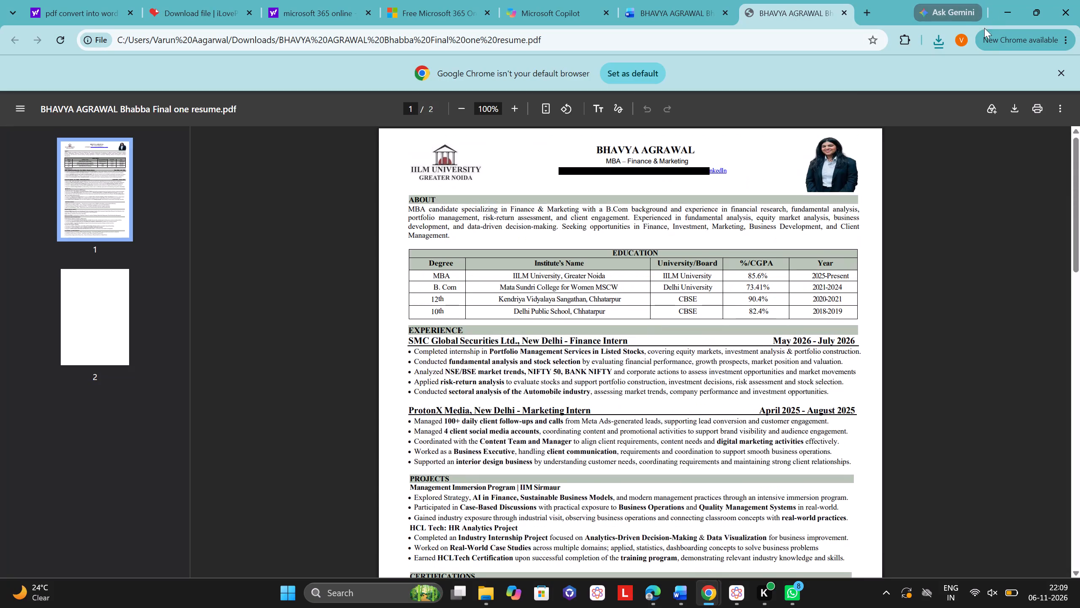
Save a copy of the PDF in the Documents folder, shortening the file name to only the candidate's name.
{"action": "left_click", "coordinate": [1017, 102]}
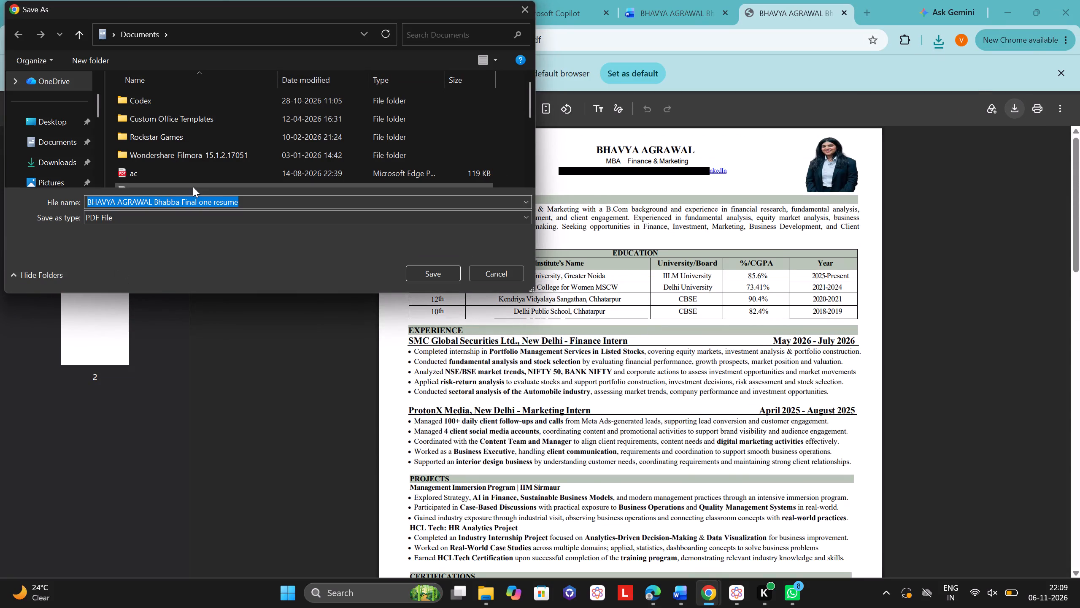
{"action": "left_click", "coordinate": [192, 203]}
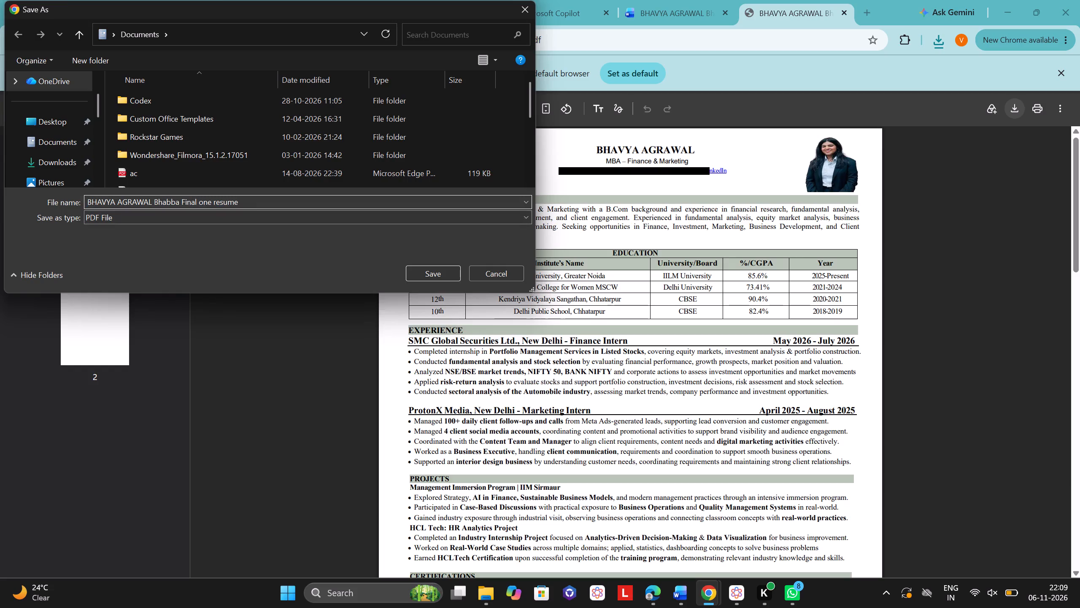
{"action": "left_click_drag", "start_coordinate": [151, 203], "coordinate": [255, 213]}
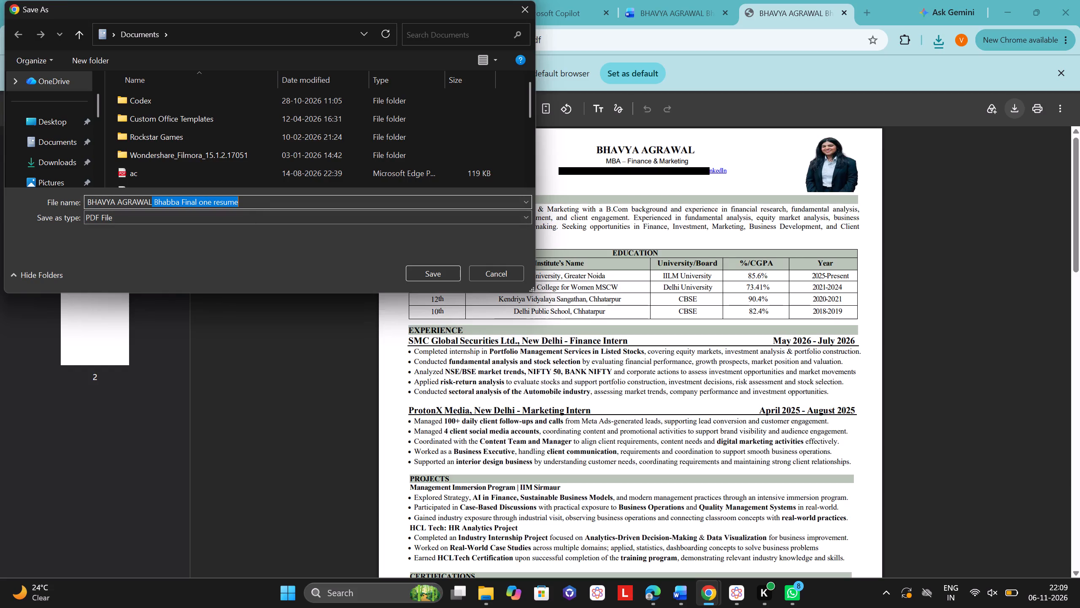
{"action": "left_click_drag", "start_coordinate": [255, 213], "coordinate": [255, 213]}
{"action": "key", "text": "BackSpace"}
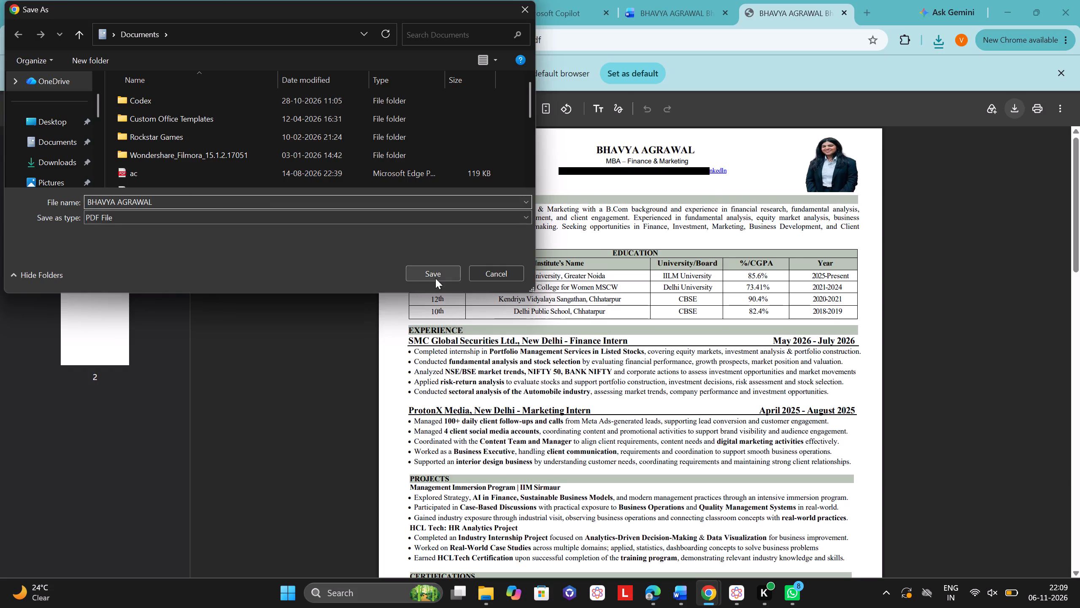
{"action": "left_click", "coordinate": [435, 278]}
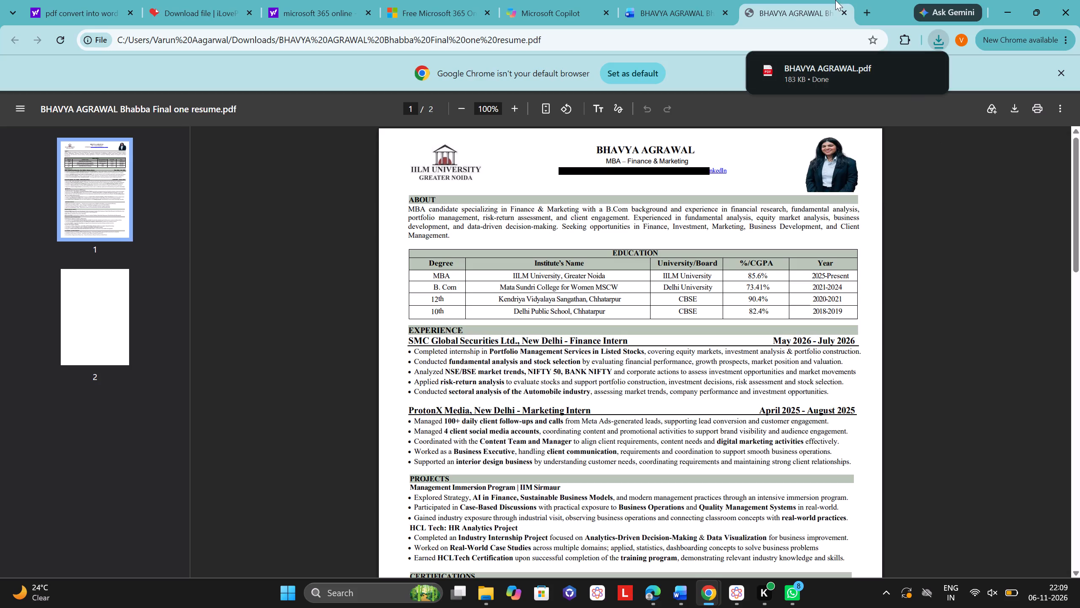
Open a new browser tab.
{"action": "left_click", "coordinate": [870, 11]}
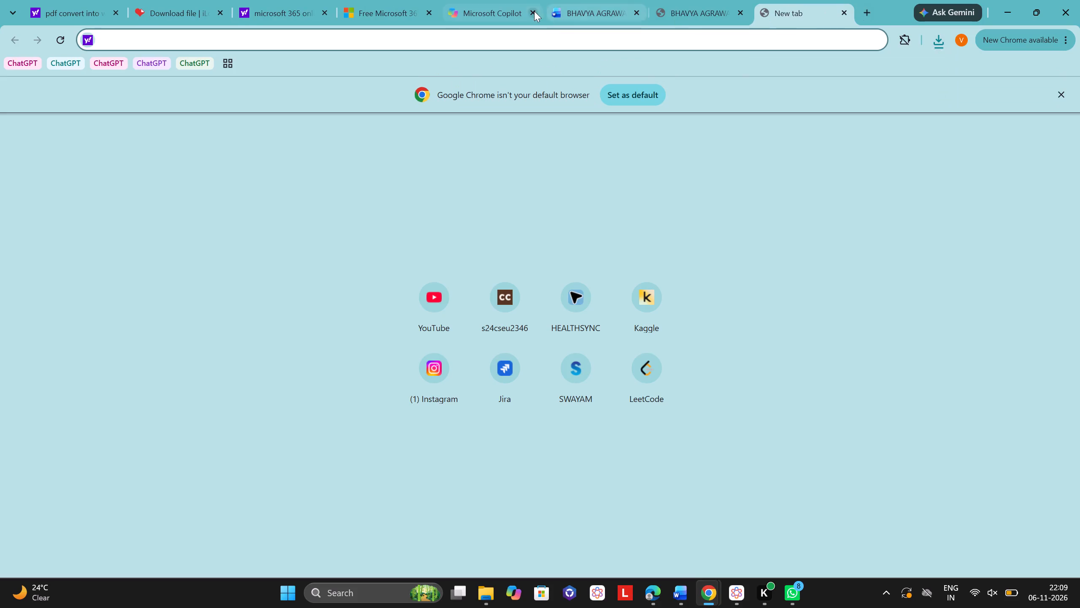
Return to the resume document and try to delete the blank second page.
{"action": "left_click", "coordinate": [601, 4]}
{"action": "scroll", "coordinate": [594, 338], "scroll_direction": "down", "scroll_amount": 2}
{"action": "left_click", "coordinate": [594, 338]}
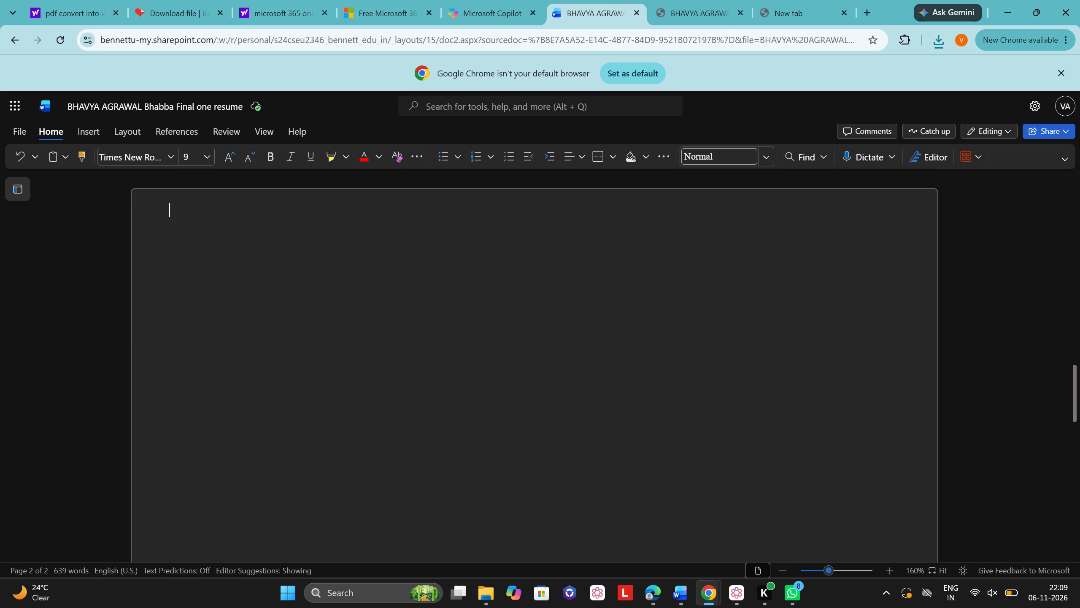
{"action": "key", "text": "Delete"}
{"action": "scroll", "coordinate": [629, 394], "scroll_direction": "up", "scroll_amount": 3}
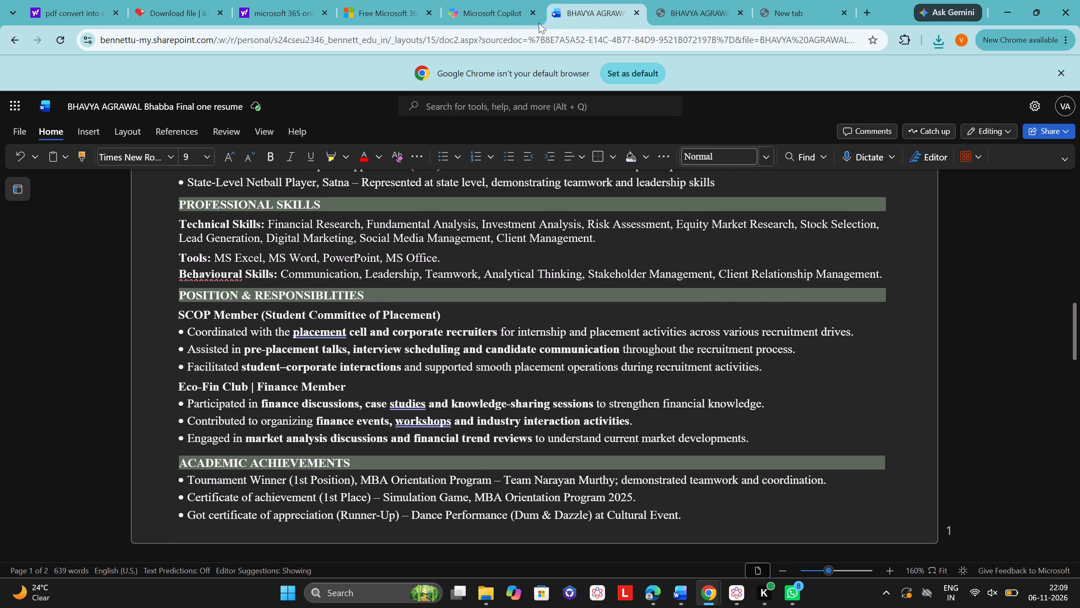
Search the web for "canva" in the new tab and open the official Canva website.
{"action": "left_click", "coordinate": [792, 22]}
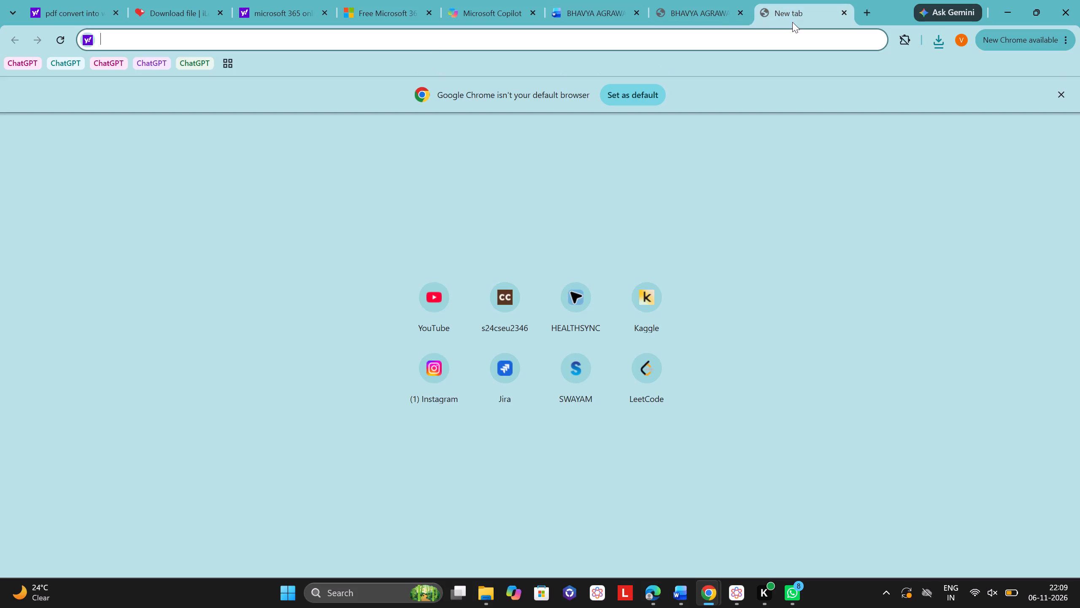
{"action": "left_click", "coordinate": [406, 43]}
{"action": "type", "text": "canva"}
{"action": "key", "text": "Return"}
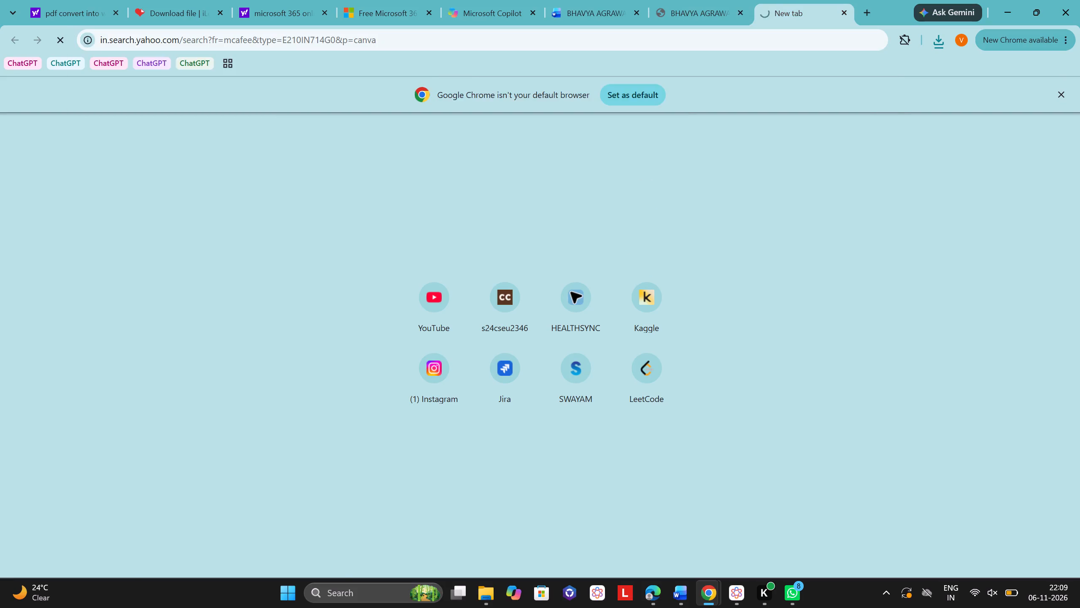
{"action": "scroll", "coordinate": [209, 346], "scroll_direction": "down", "scroll_amount": 1}
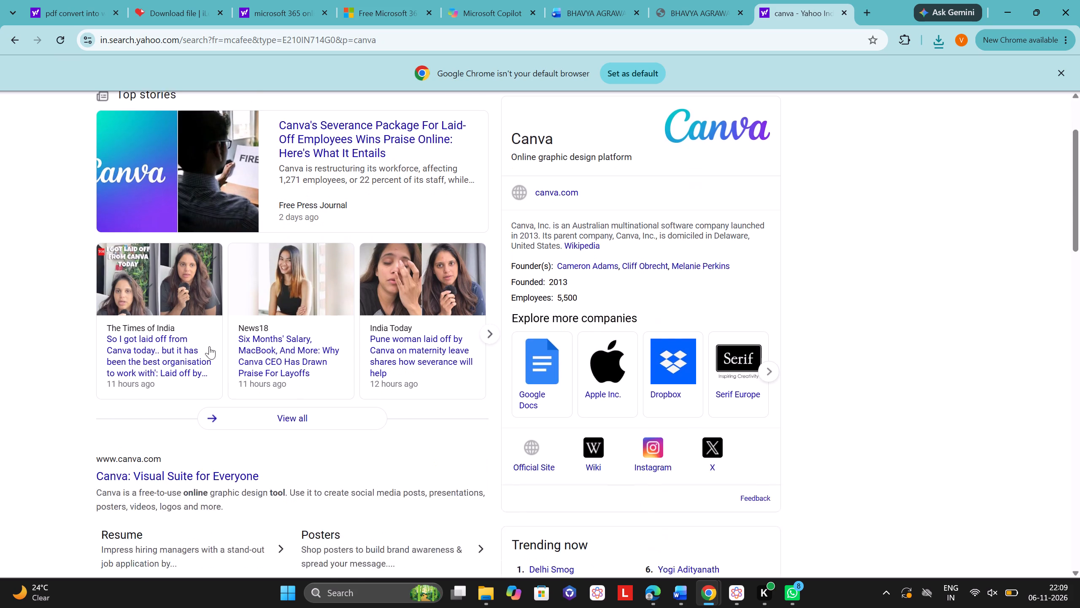
{"action": "scroll", "coordinate": [209, 346], "scroll_direction": "down", "scroll_amount": 3}
{"action": "scroll", "coordinate": [209, 346], "scroll_direction": "up", "scroll_amount": 2}
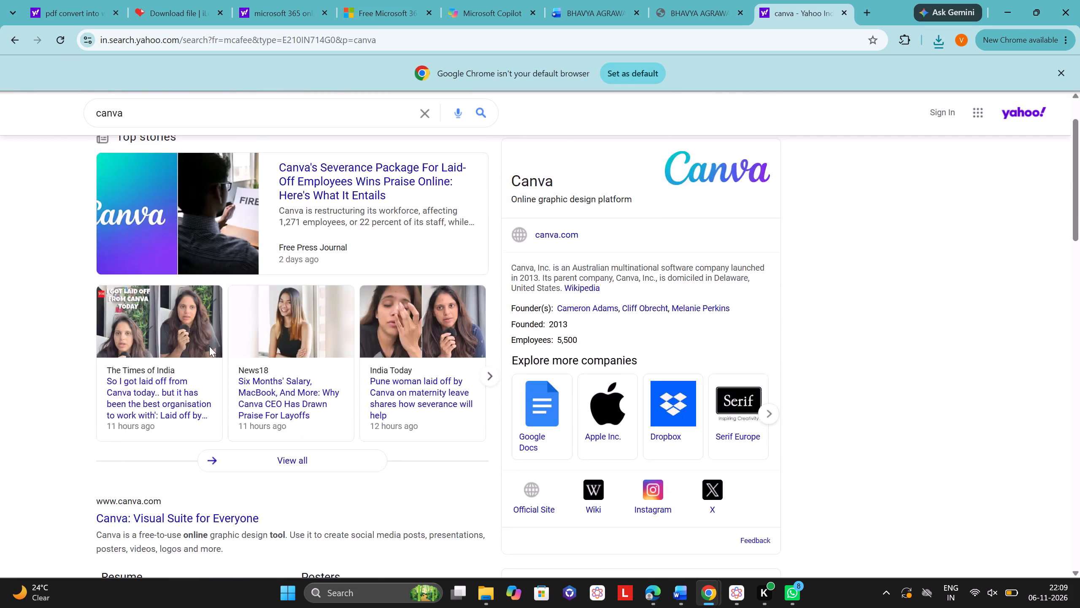
{"action": "scroll", "coordinate": [209, 346], "scroll_direction": "up", "scroll_amount": 1}
{"action": "scroll", "coordinate": [142, 473], "scroll_direction": "down", "scroll_amount": 3}
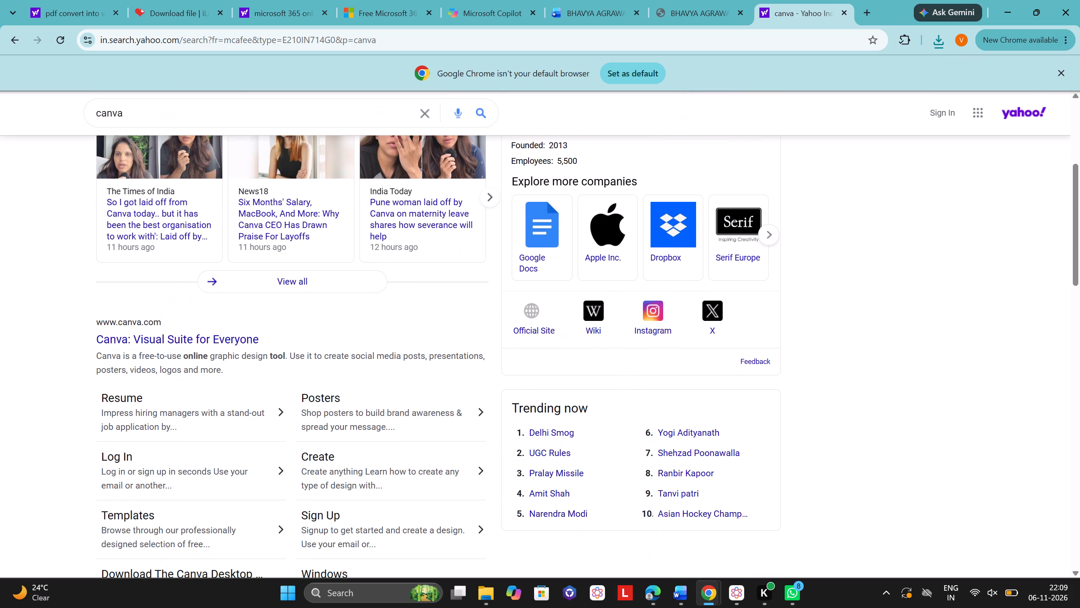
{"action": "left_click", "coordinate": [201, 342]}
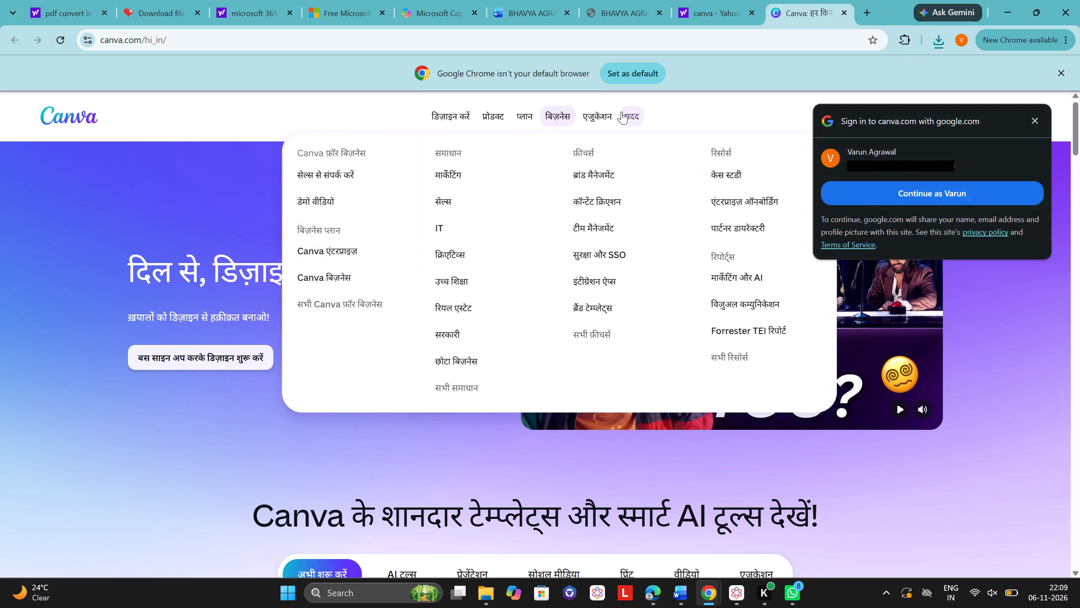
Sign in to Canva with the suggested Google account.
{"action": "left_click", "coordinate": [945, 194]}
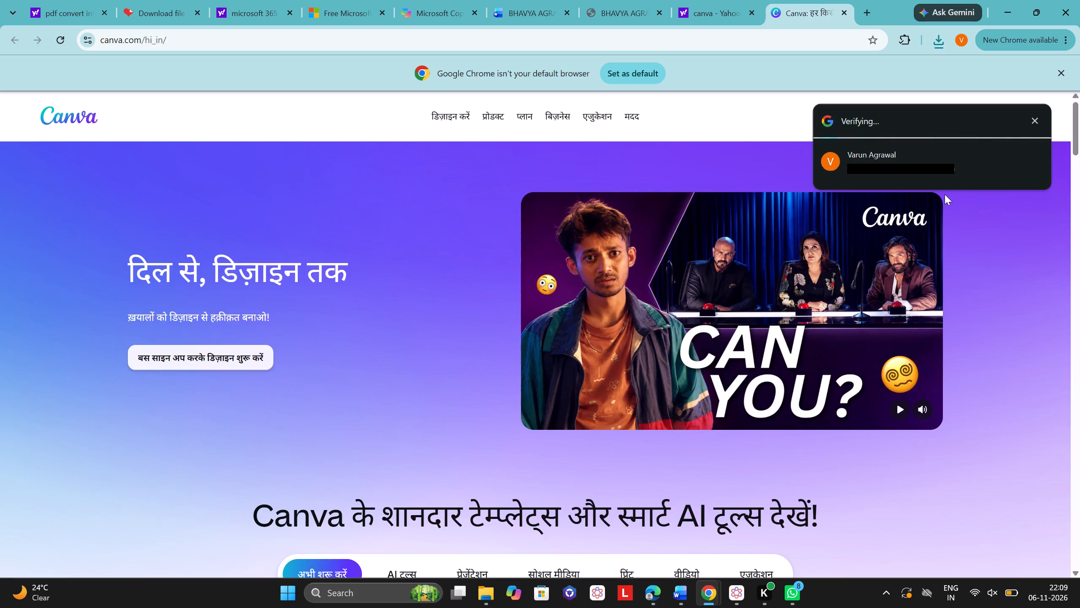
{"action": "scroll", "coordinate": [717, 364], "scroll_direction": "down", "scroll_amount": 3}
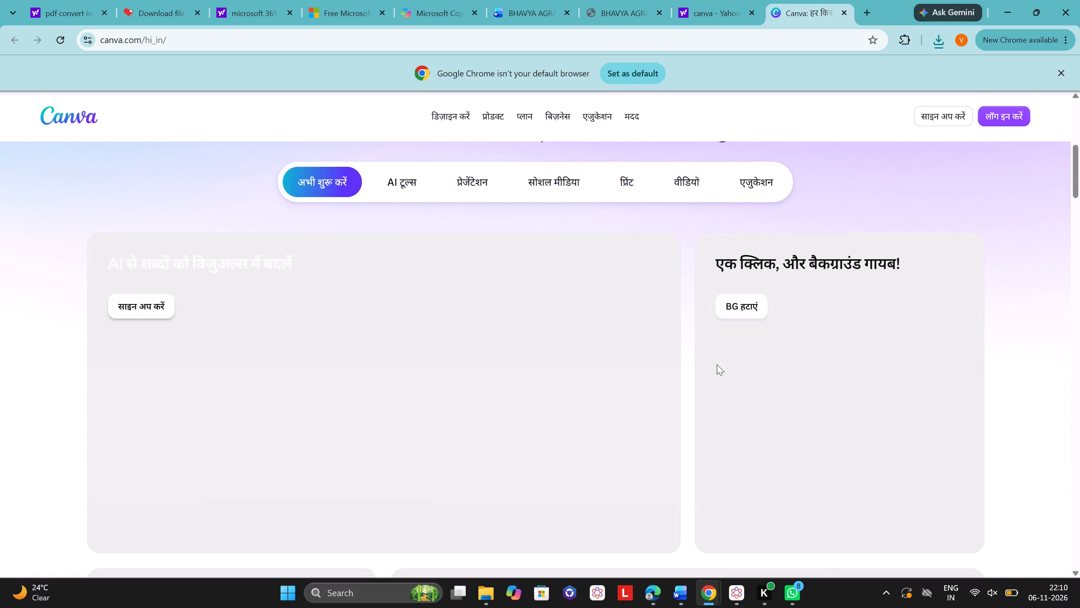
{"action": "scroll", "coordinate": [717, 364], "scroll_direction": "down", "scroll_amount": 13}
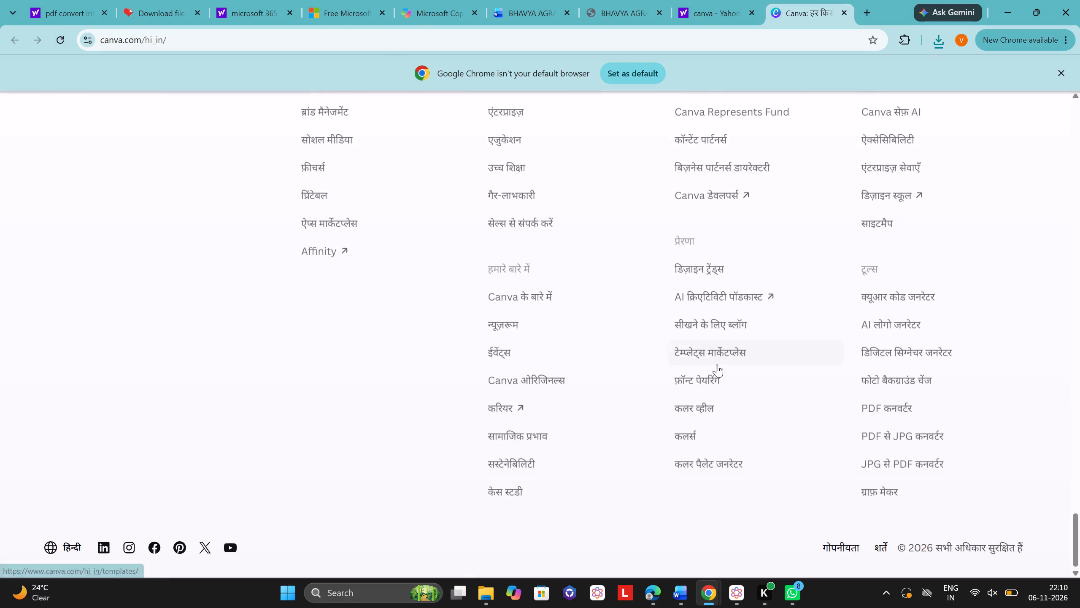
{"action": "scroll", "coordinate": [717, 364], "scroll_direction": "down", "scroll_amount": 3}
{"action": "scroll", "coordinate": [717, 364], "scroll_direction": "up", "scroll_amount": 1}
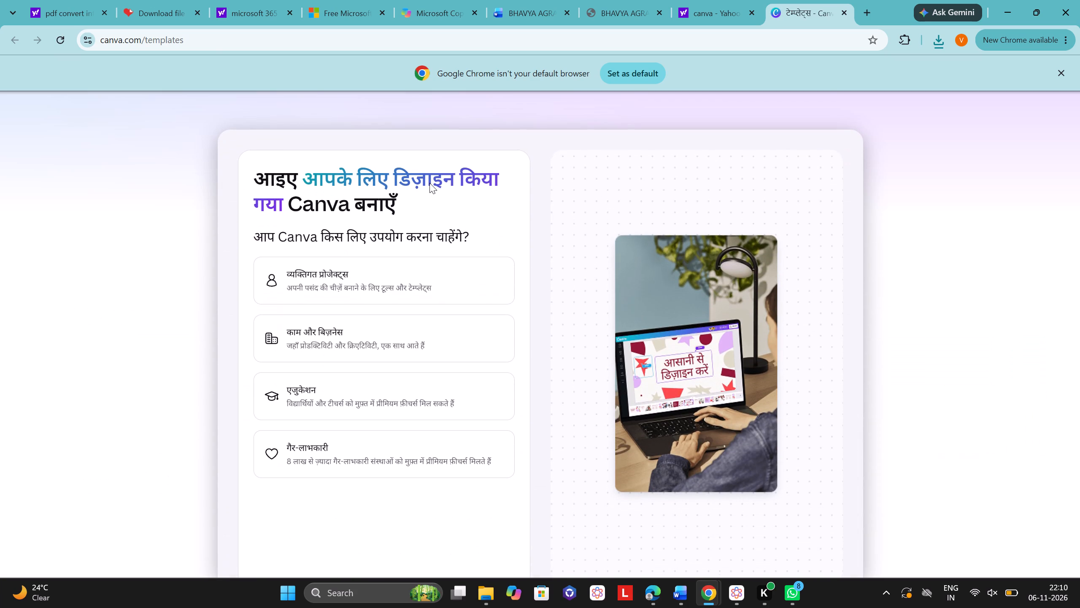
{"action": "left_click", "coordinate": [1059, 250]}
Search the web for "canva in english" and open the official Canva website from the results.
{"action": "left_click", "coordinate": [211, 38]}
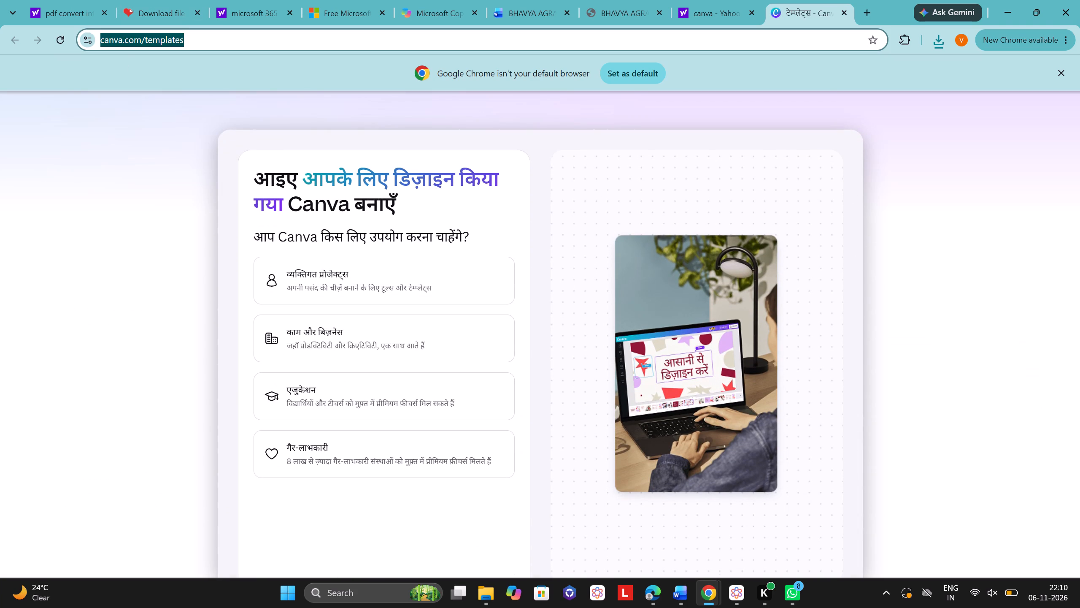
{"action": "key", "text": "BackSpace"}
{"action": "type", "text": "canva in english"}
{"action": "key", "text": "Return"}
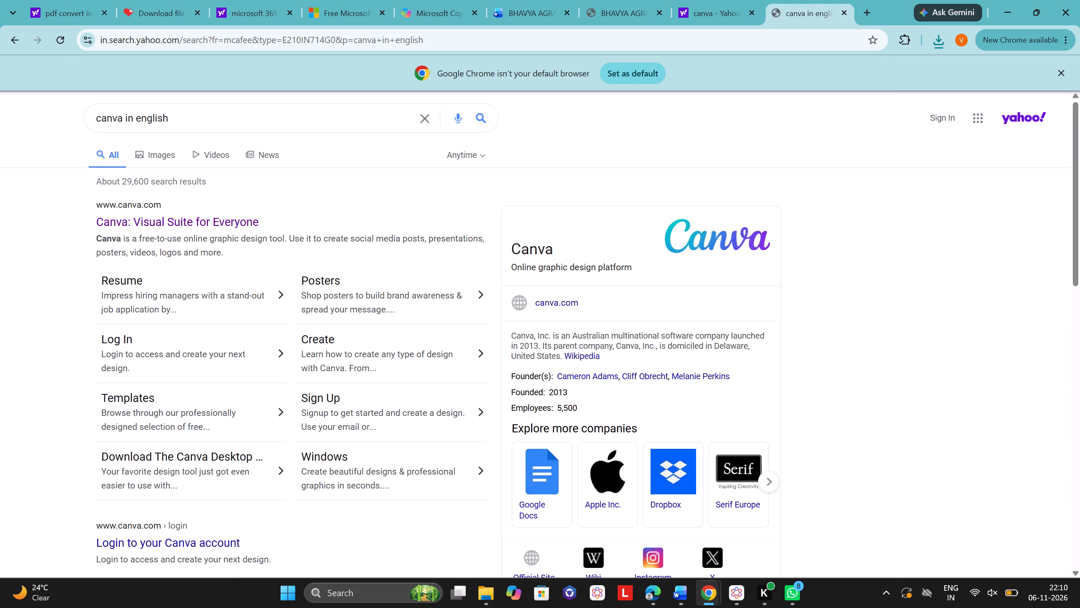
{"action": "left_click", "coordinate": [171, 225]}
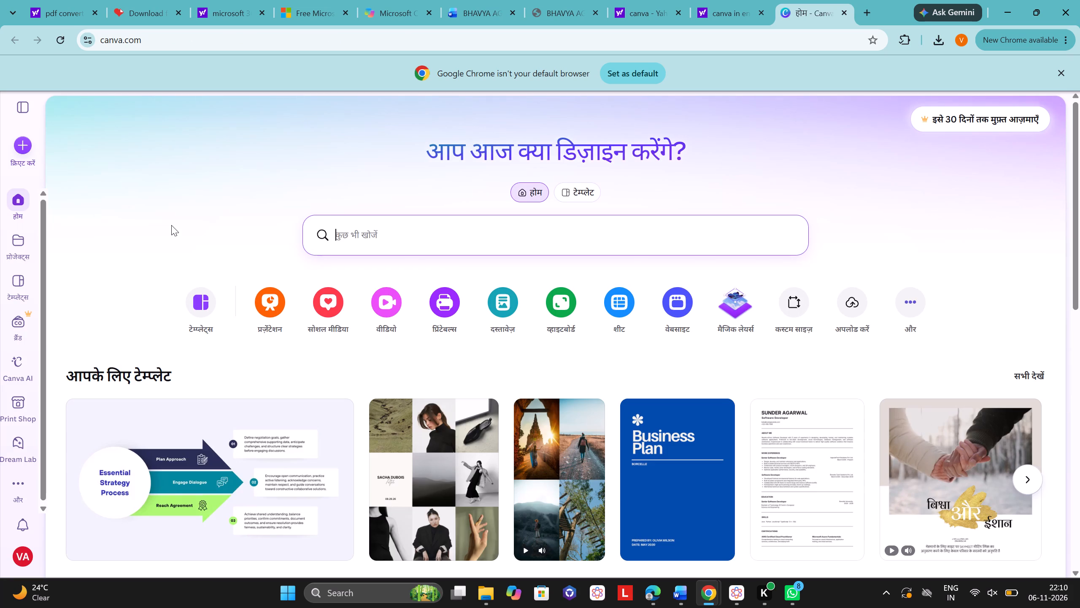
Start a new Canva design from an uploaded file and open the file chooser.
{"action": "scroll", "coordinate": [507, 315], "scroll_direction": "down", "scroll_amount": 2}
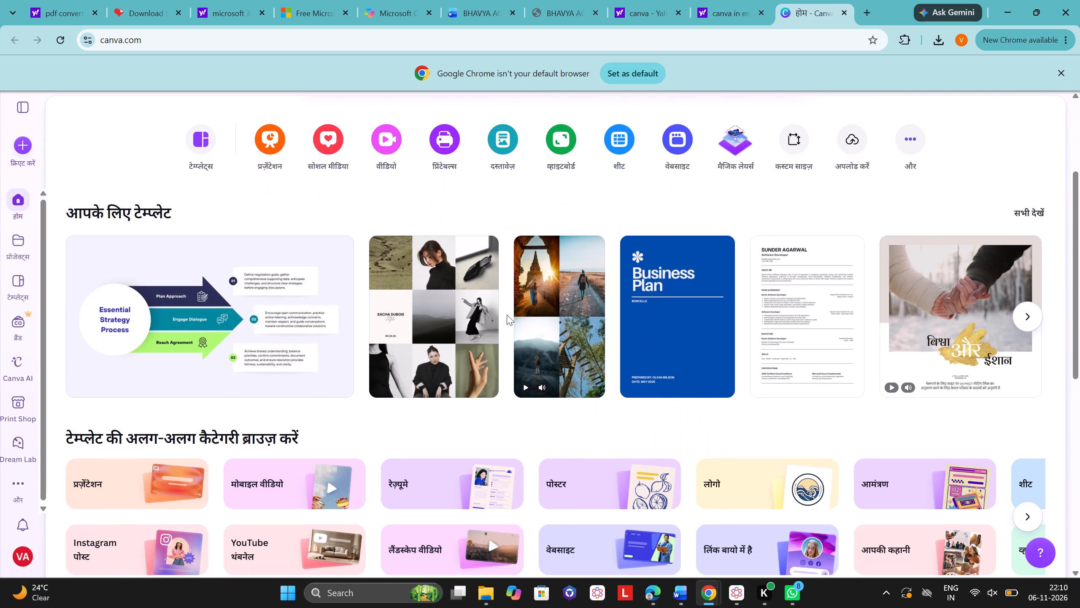
{"action": "scroll", "coordinate": [507, 315], "scroll_direction": "up", "scroll_amount": 3}
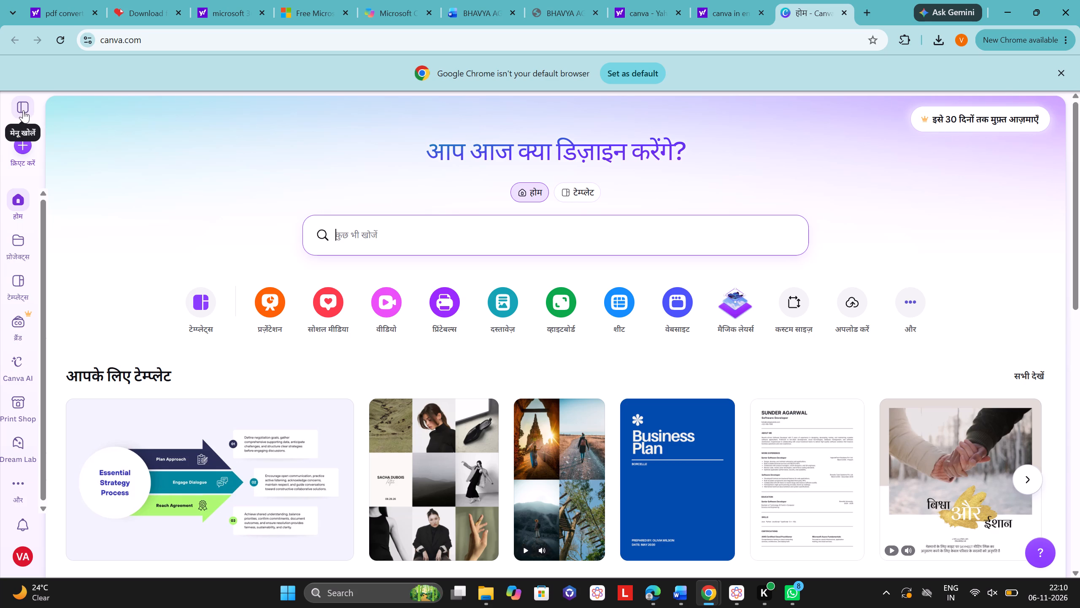
{"action": "left_click", "coordinate": [24, 151]}
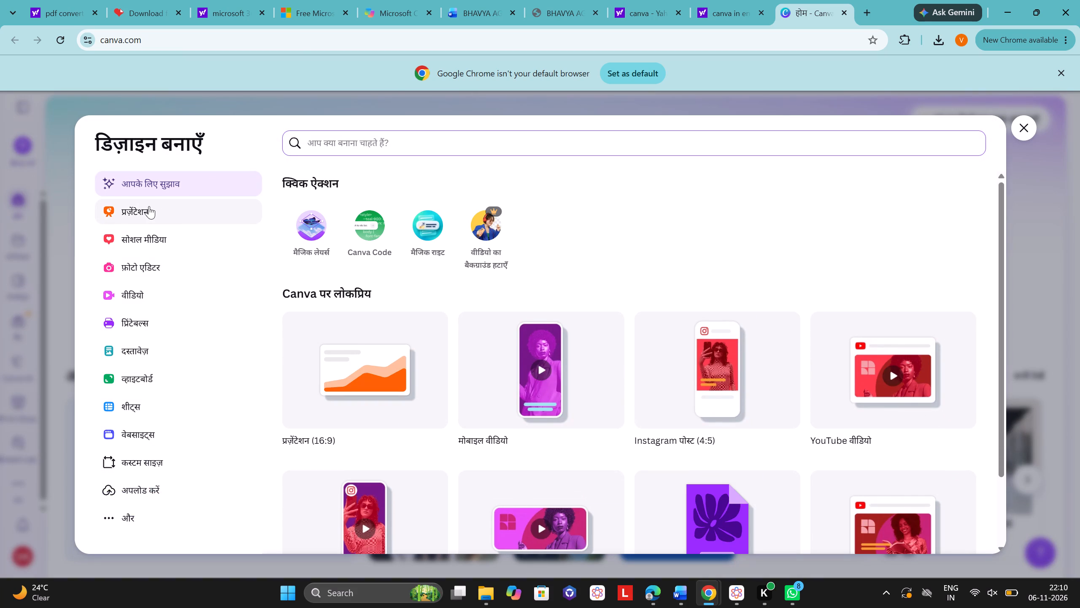
{"action": "scroll", "coordinate": [109, 366], "scroll_direction": "down", "scroll_amount": 1}
{"action": "left_click", "coordinate": [169, 489]}
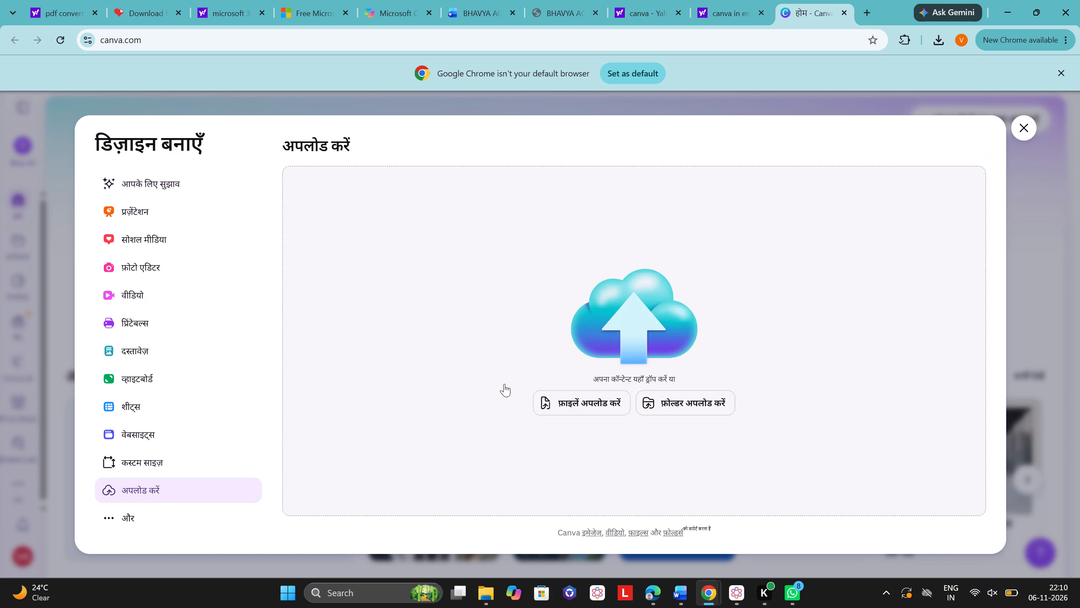
{"action": "left_click", "coordinate": [580, 405]}
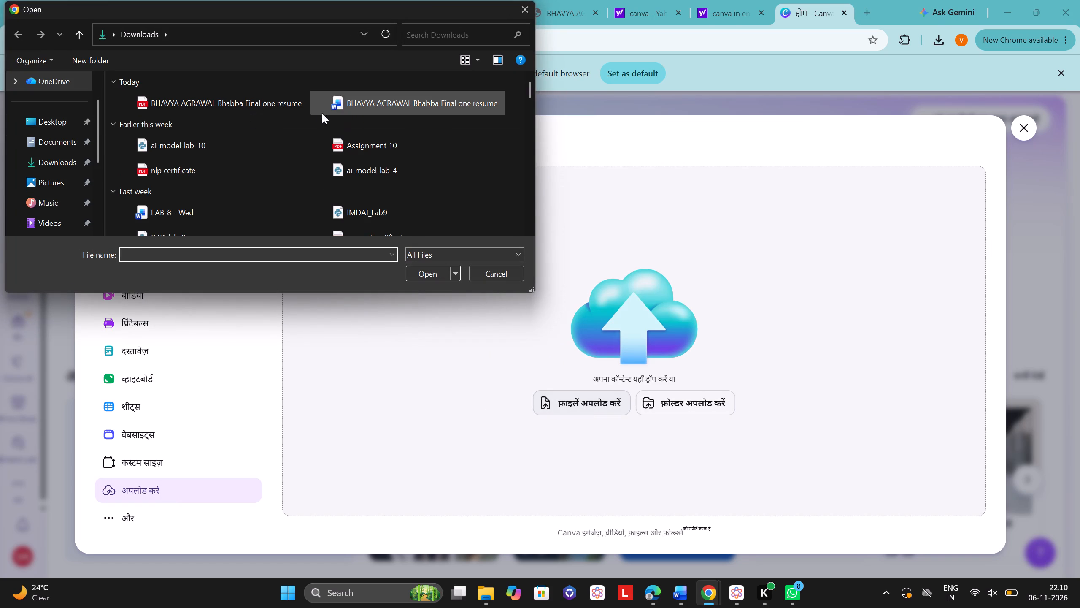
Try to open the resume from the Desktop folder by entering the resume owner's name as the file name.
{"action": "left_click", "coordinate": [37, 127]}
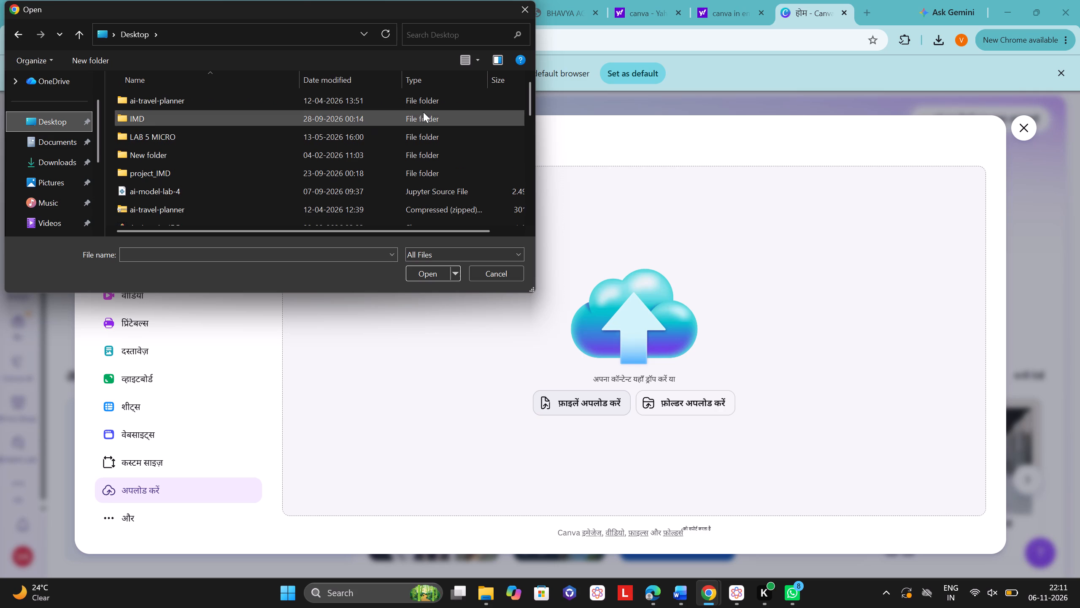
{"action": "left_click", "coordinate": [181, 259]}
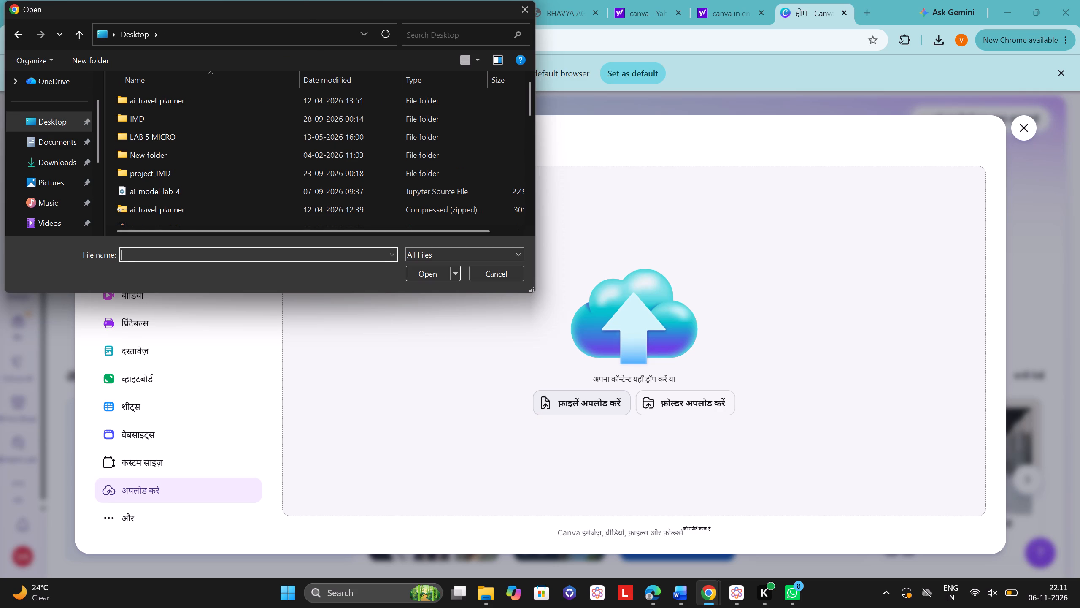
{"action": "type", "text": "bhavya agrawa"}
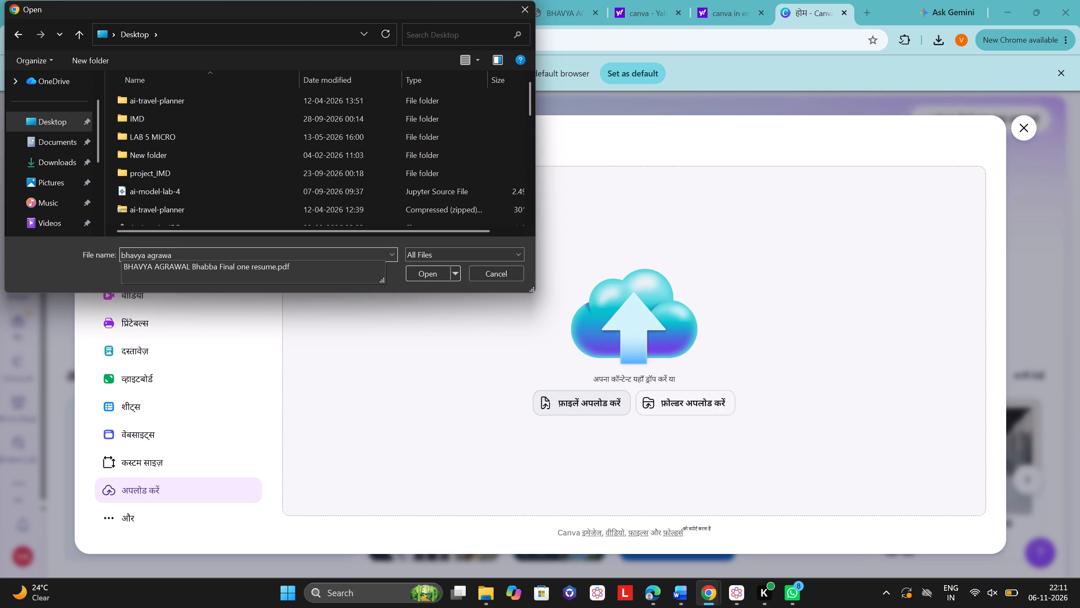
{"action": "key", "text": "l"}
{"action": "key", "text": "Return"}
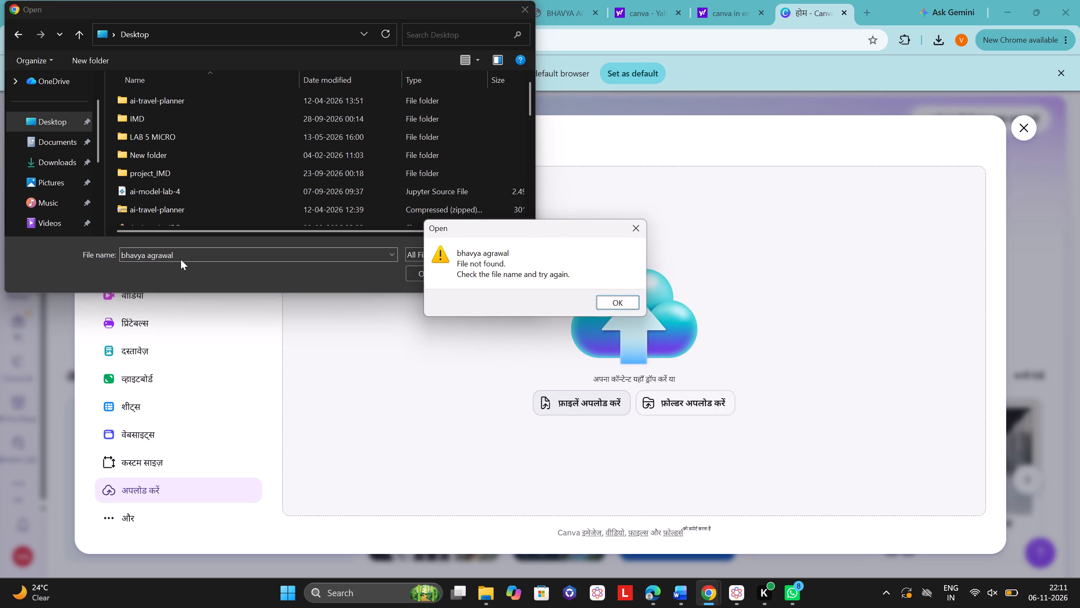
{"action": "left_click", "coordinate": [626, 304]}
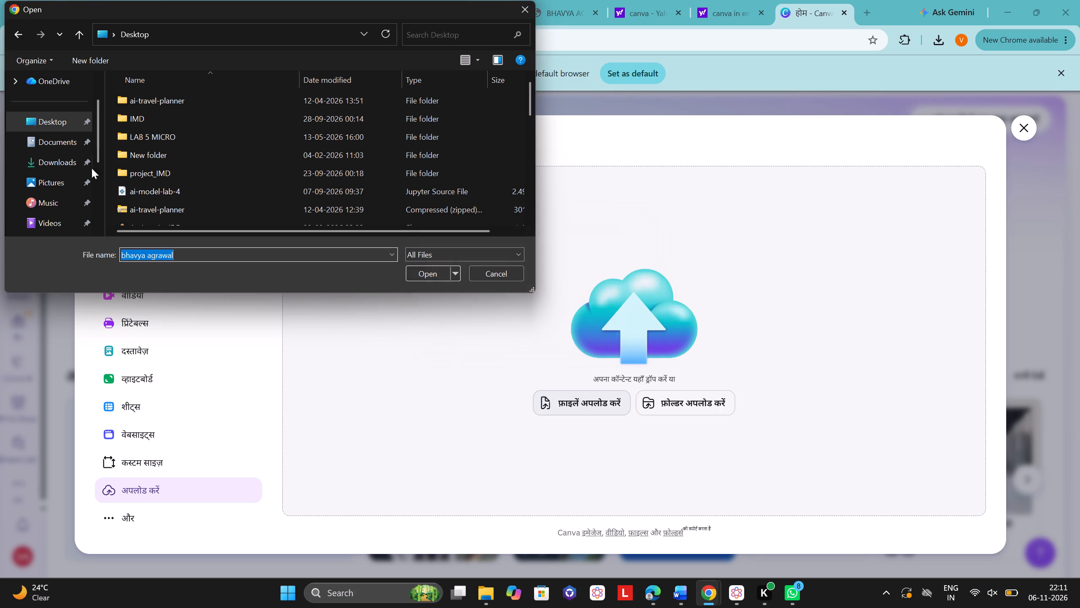
Look through the Documents, Downloads and Desktop folders for the resume PDF to upload.
{"action": "left_click", "coordinate": [43, 134]}
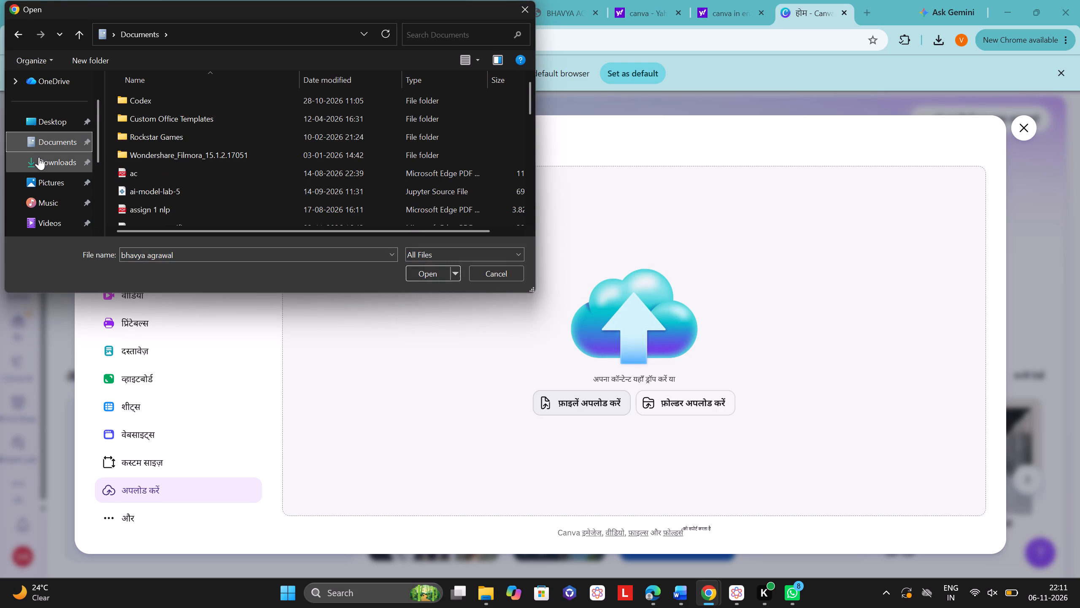
{"action": "left_click", "coordinate": [41, 165]}
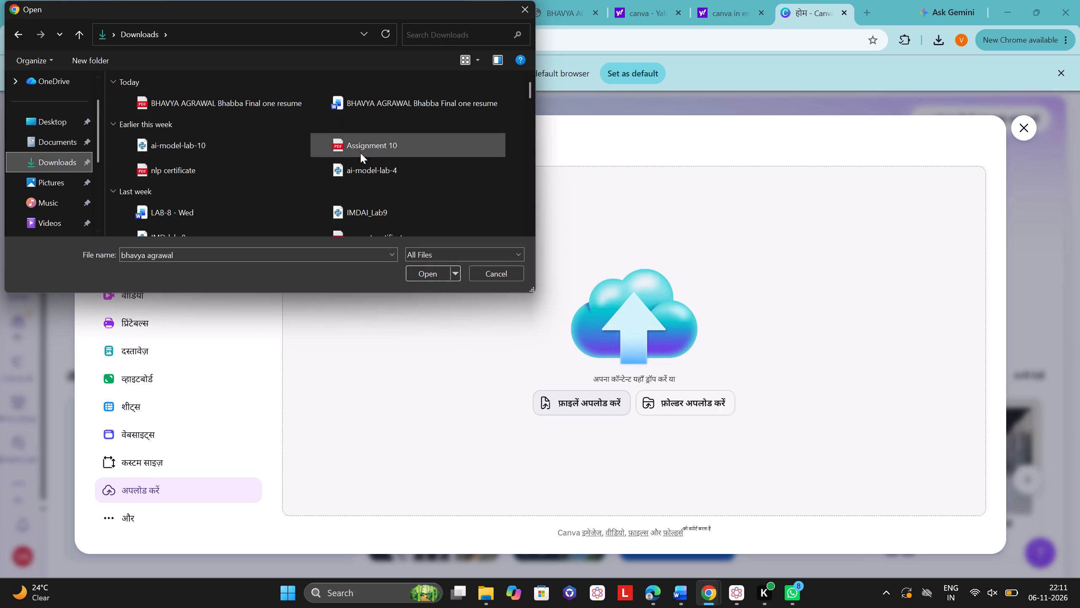
{"action": "scroll", "coordinate": [248, 181], "scroll_direction": "up", "scroll_amount": 1}
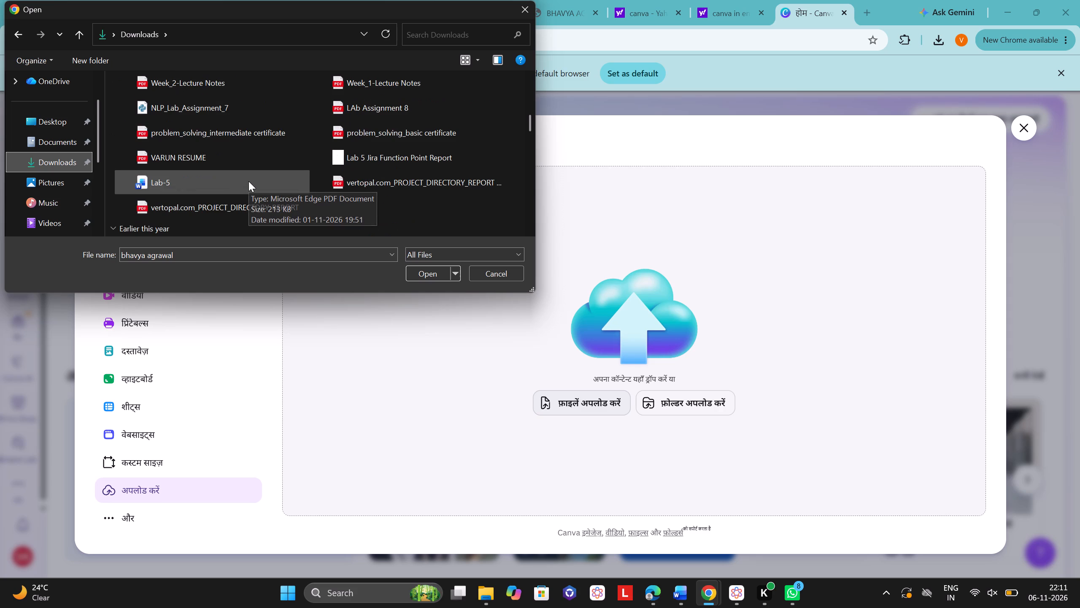
{"action": "left_click", "coordinate": [40, 124]}
{"action": "scroll", "coordinate": [273, 150], "scroll_direction": "down", "scroll_amount": 2}
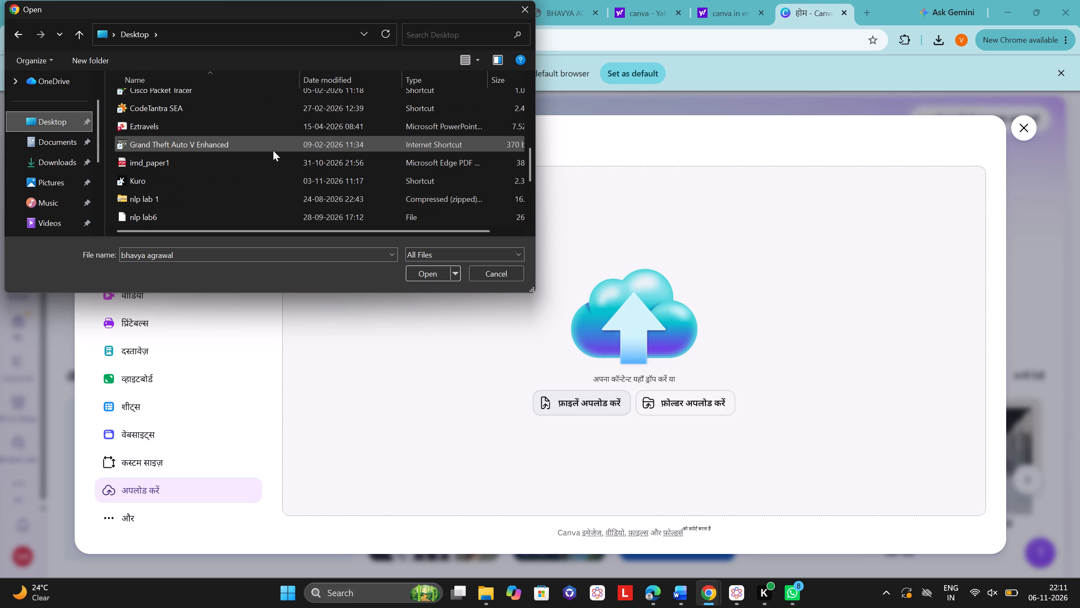
{"action": "scroll", "coordinate": [273, 150], "scroll_direction": "up", "scroll_amount": 4}
{"action": "scroll", "coordinate": [273, 150], "scroll_direction": "down", "scroll_amount": 1}
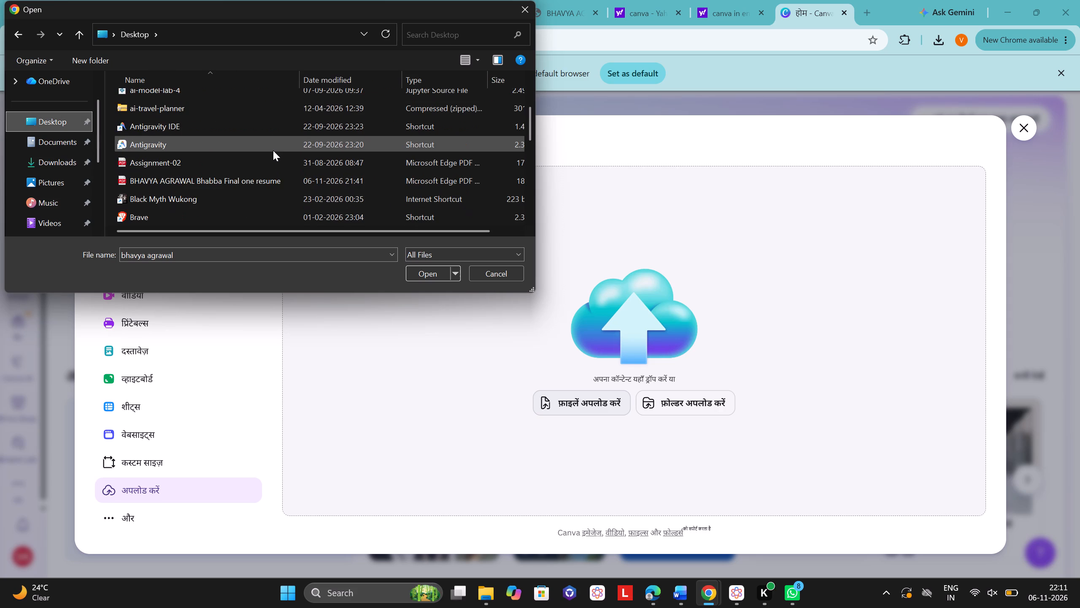
{"action": "scroll", "coordinate": [273, 150], "scroll_direction": "down", "scroll_amount": 1}
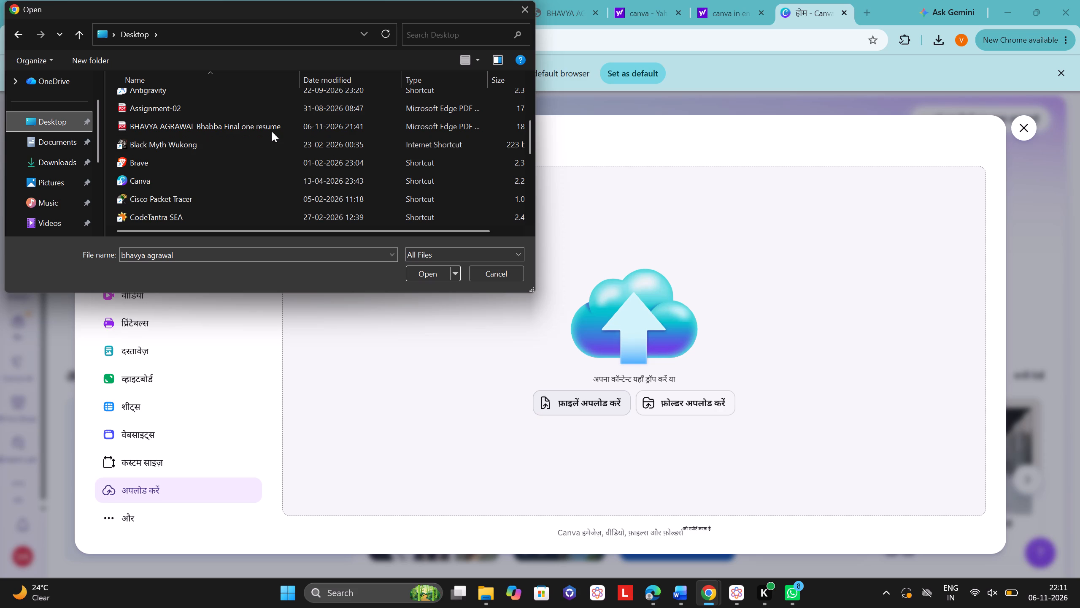
{"action": "scroll", "coordinate": [267, 169], "scroll_direction": "down", "scroll_amount": 1}
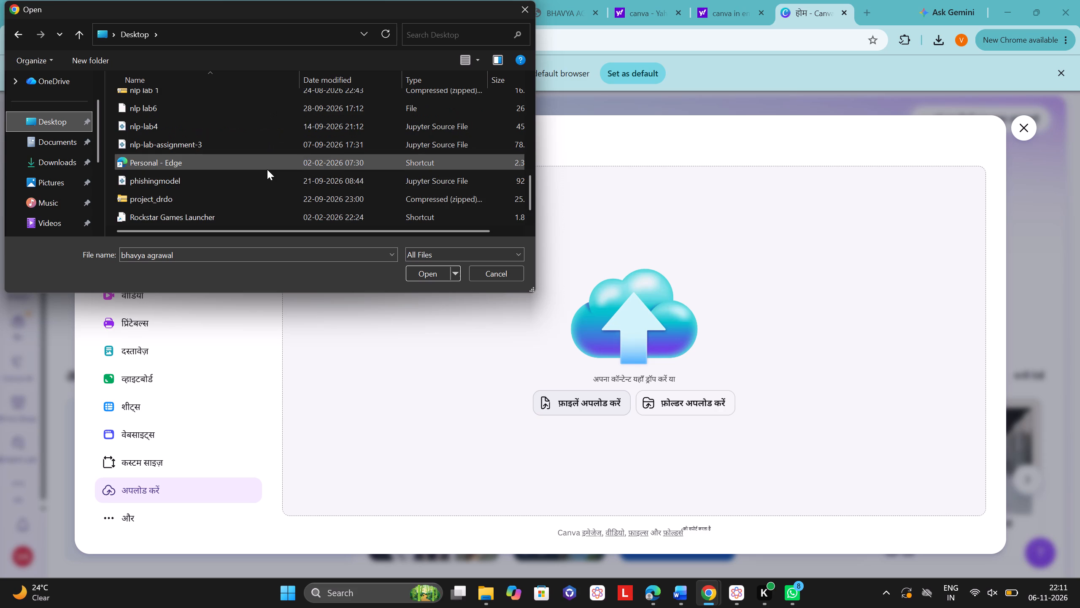
{"action": "scroll", "coordinate": [267, 169], "scroll_direction": "down", "scroll_amount": 5}
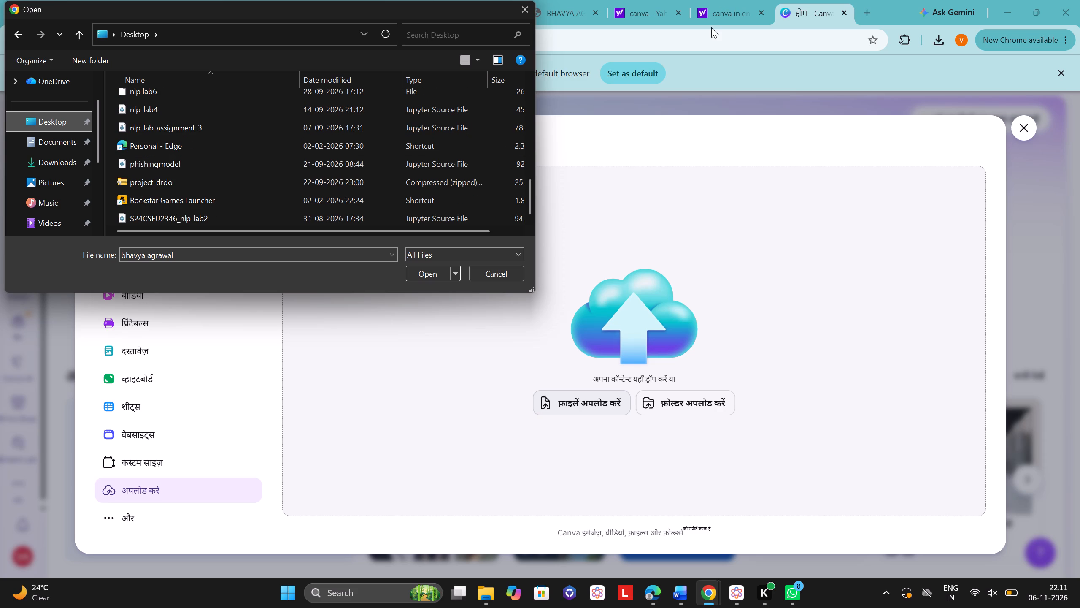
Cancel the file selection for the Canva upload.
{"action": "left_click", "coordinate": [711, 27]}
{"action": "left_click", "coordinate": [527, 14]}
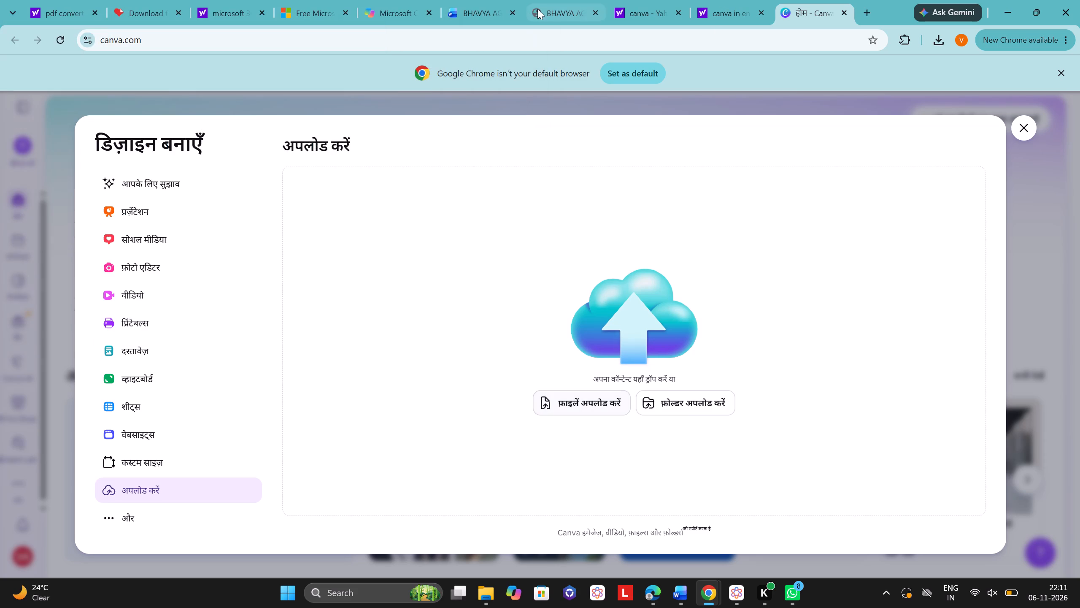
Switch to the open resume PDF and start downloading a copy, with its file name ready for editing in the Documents folder.
{"action": "left_click", "coordinate": [556, 7]}
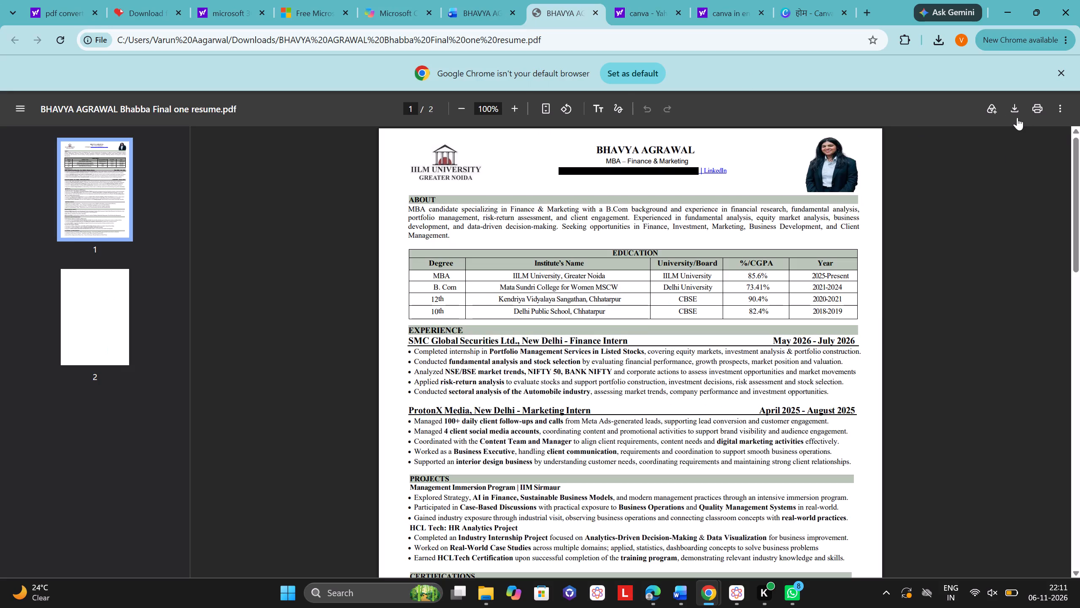
{"action": "left_click", "coordinate": [1017, 117]}
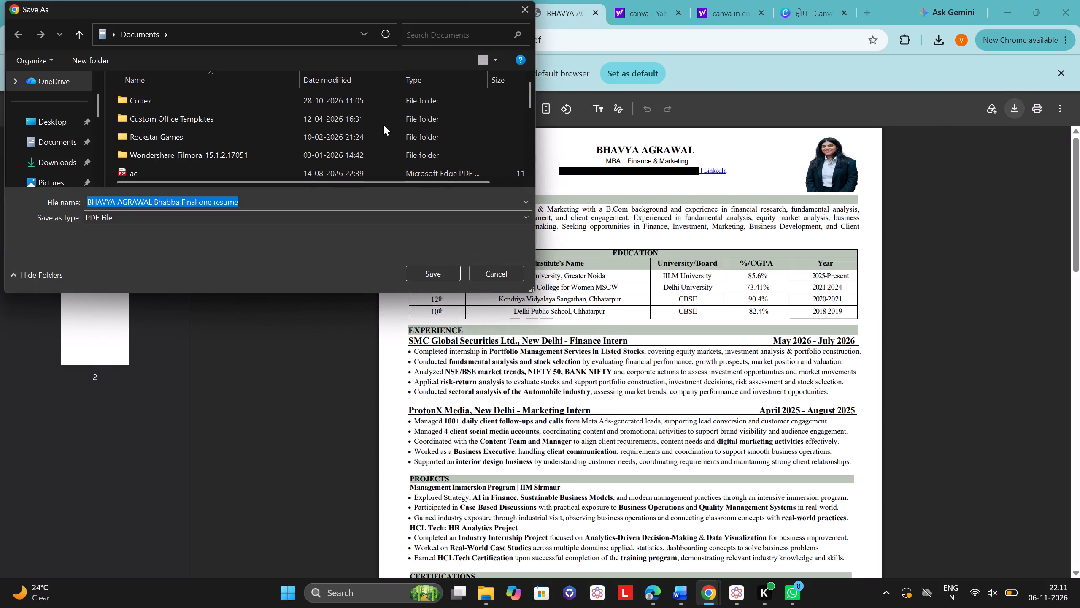
{"action": "left_click", "coordinate": [259, 199]}
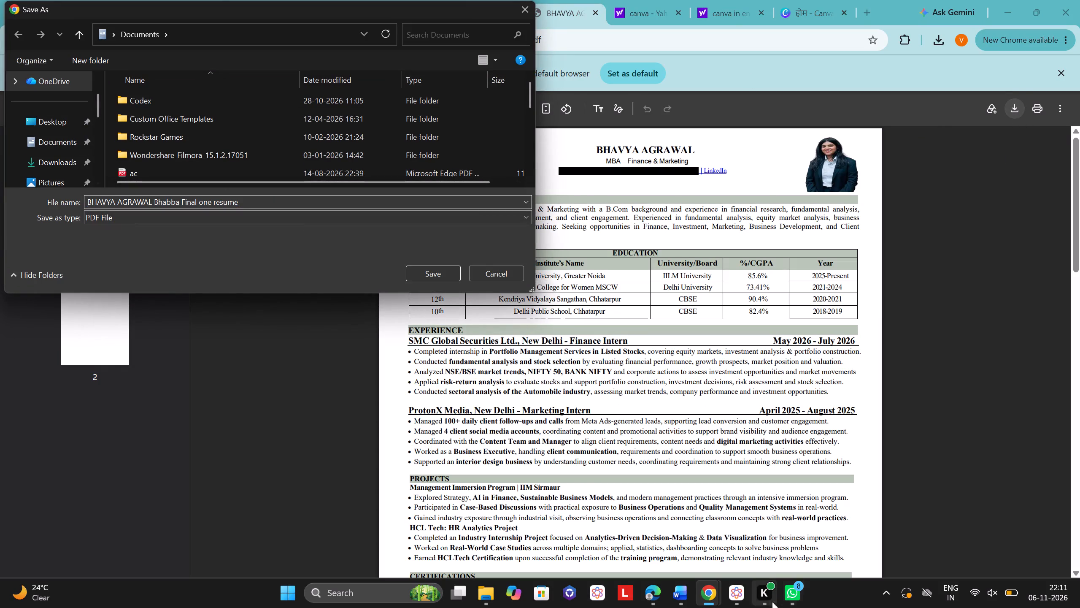
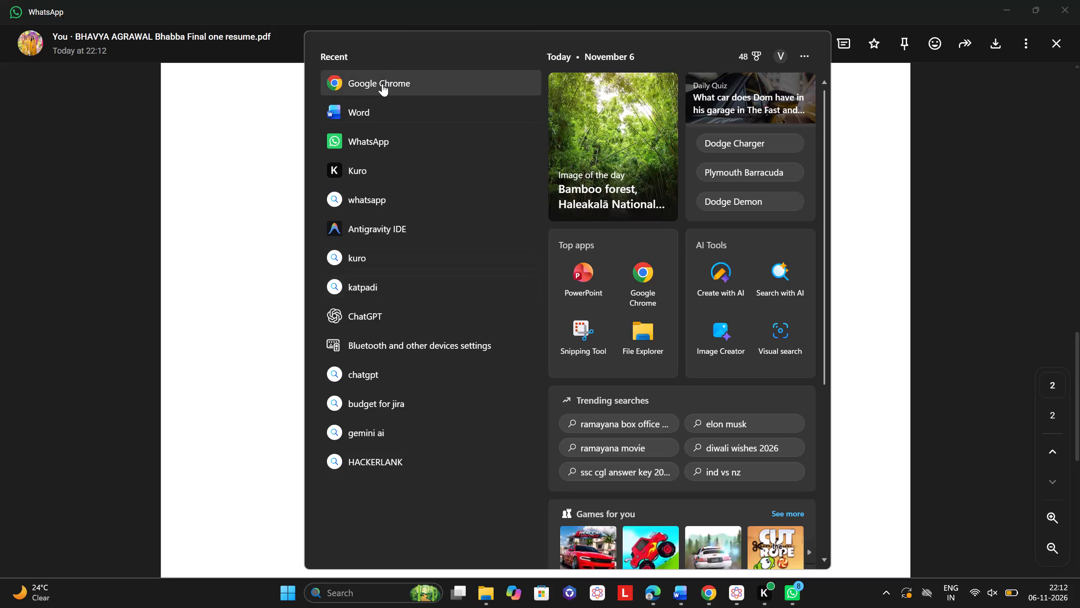
Switch to Google Chrome, search the web for "canva" and open the official Canva website from the results.
{"action": "left_click", "coordinate": [382, 84]}
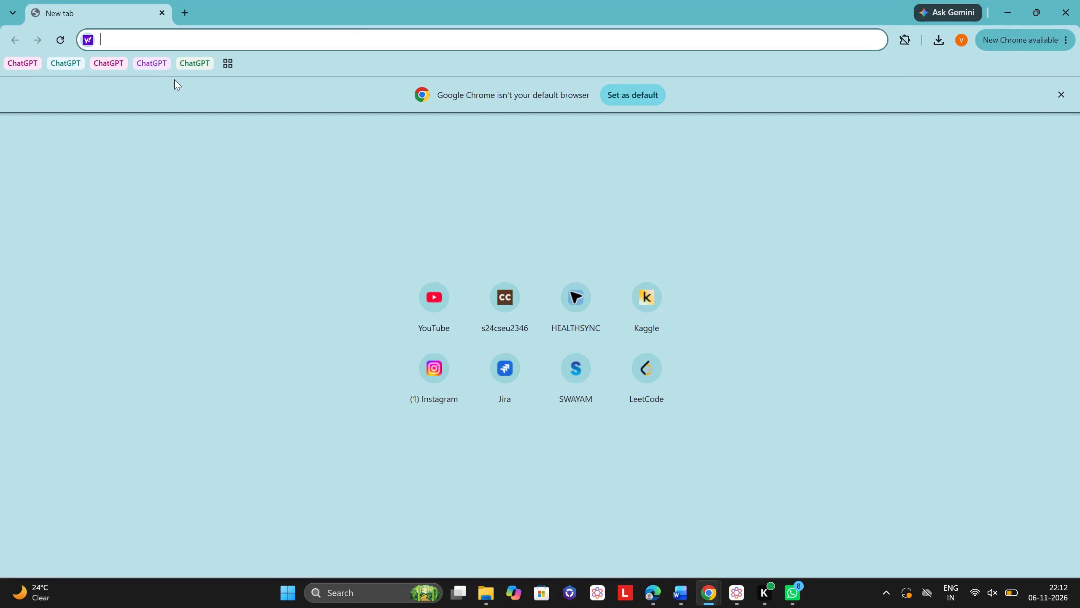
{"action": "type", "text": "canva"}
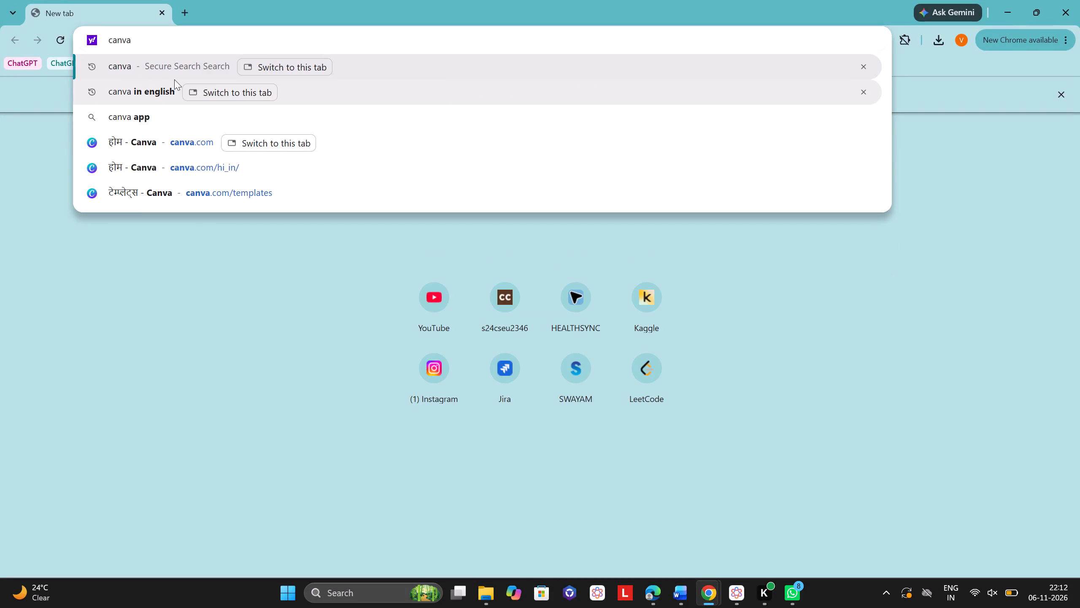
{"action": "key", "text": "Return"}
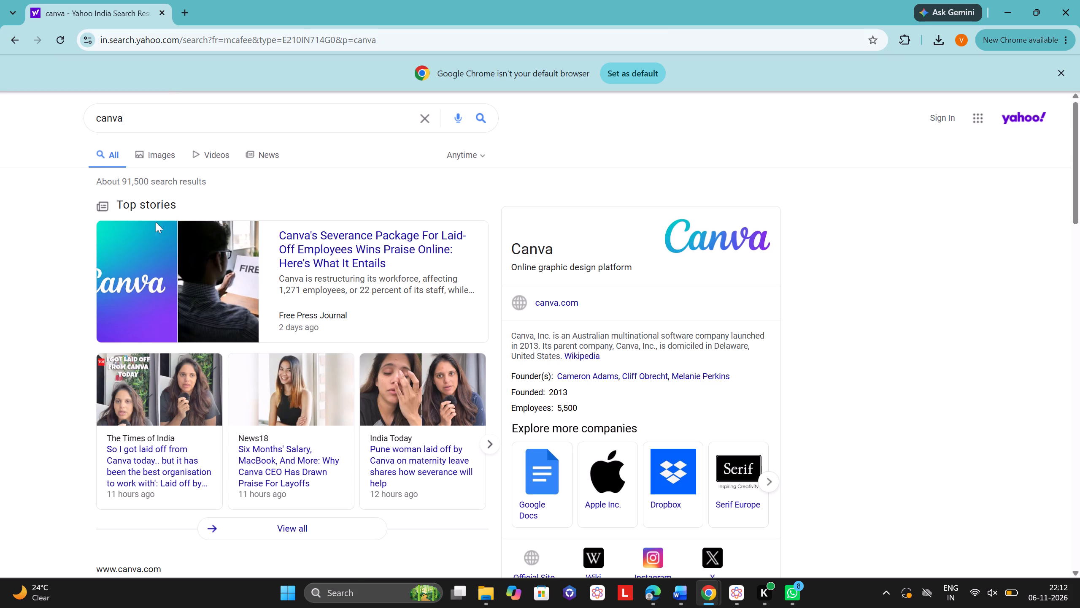
{"action": "scroll", "coordinate": [213, 239], "scroll_direction": "down", "scroll_amount": 1}
{"action": "scroll", "coordinate": [219, 139], "scroll_direction": "down", "scroll_amount": 1}
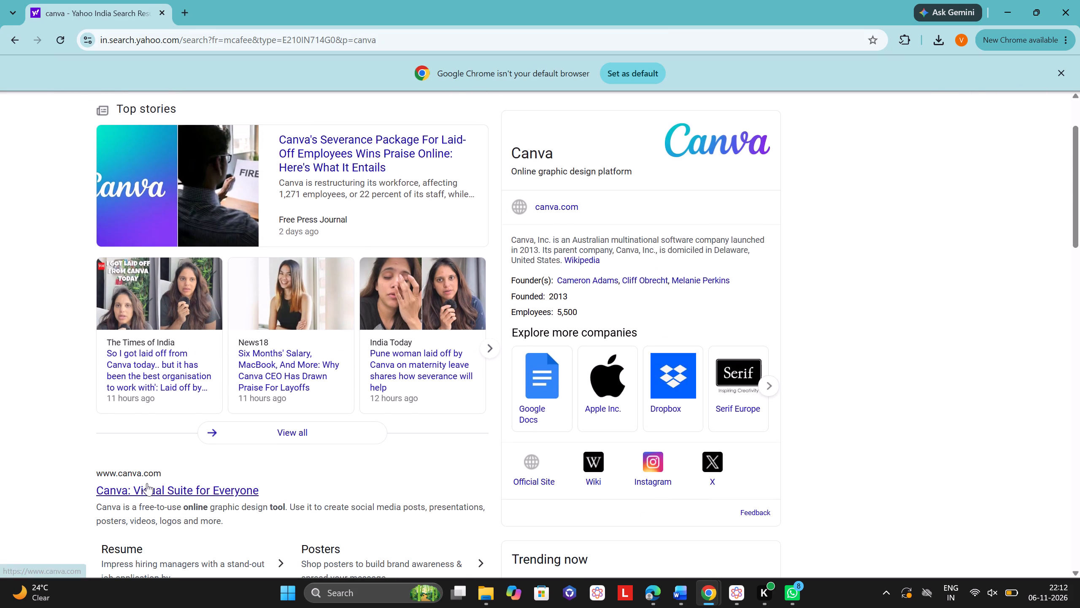
{"action": "left_click", "coordinate": [147, 484]}
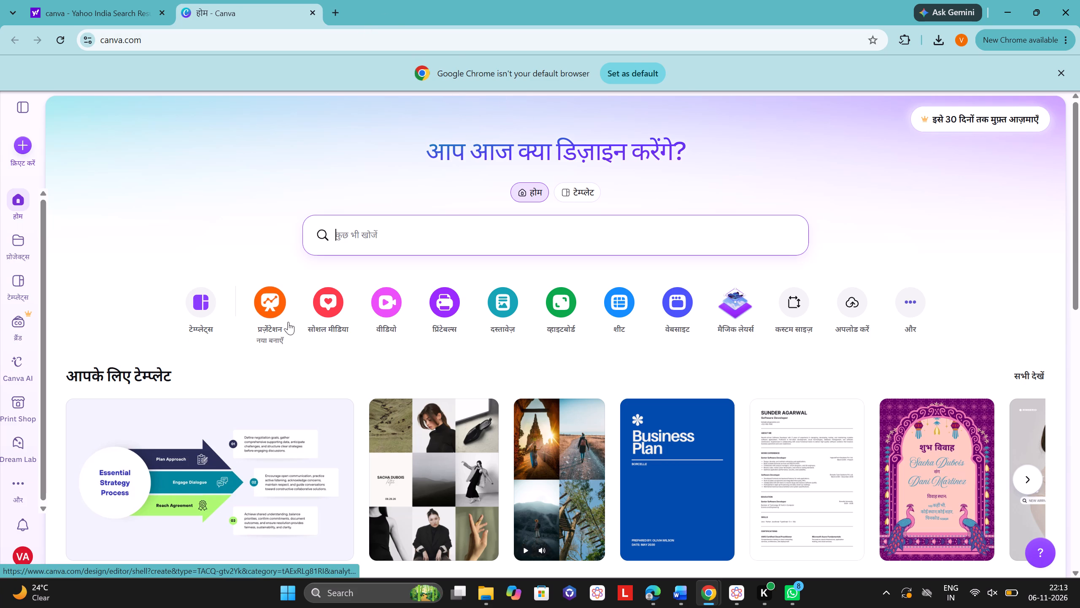
Look through the Canva home page's side navigation and its additional options for a language setting.
{"action": "left_click", "coordinate": [16, 96]}
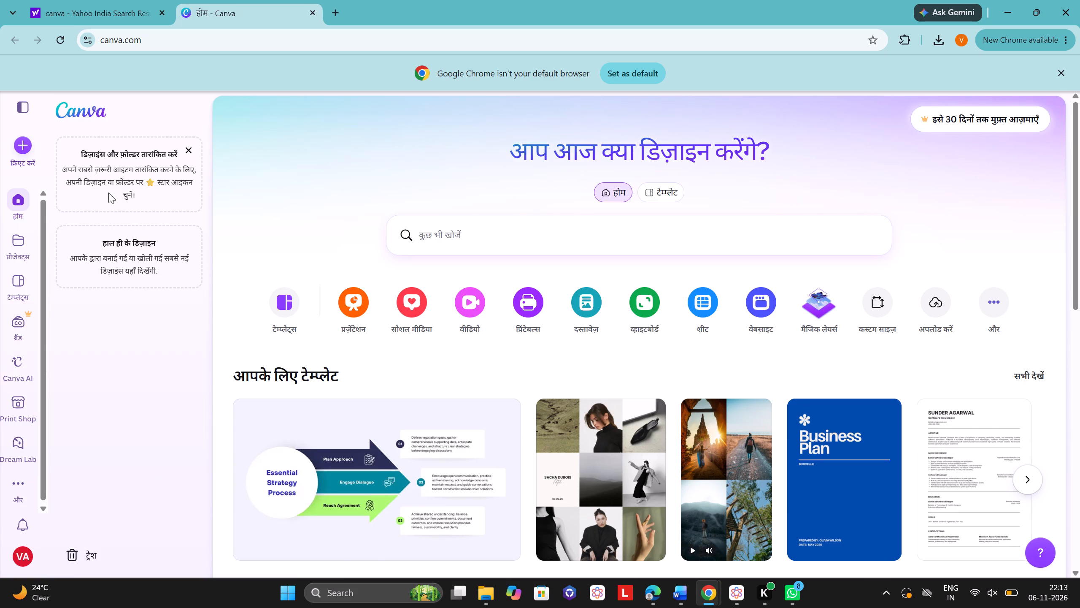
{"action": "left_click", "coordinate": [29, 104]}
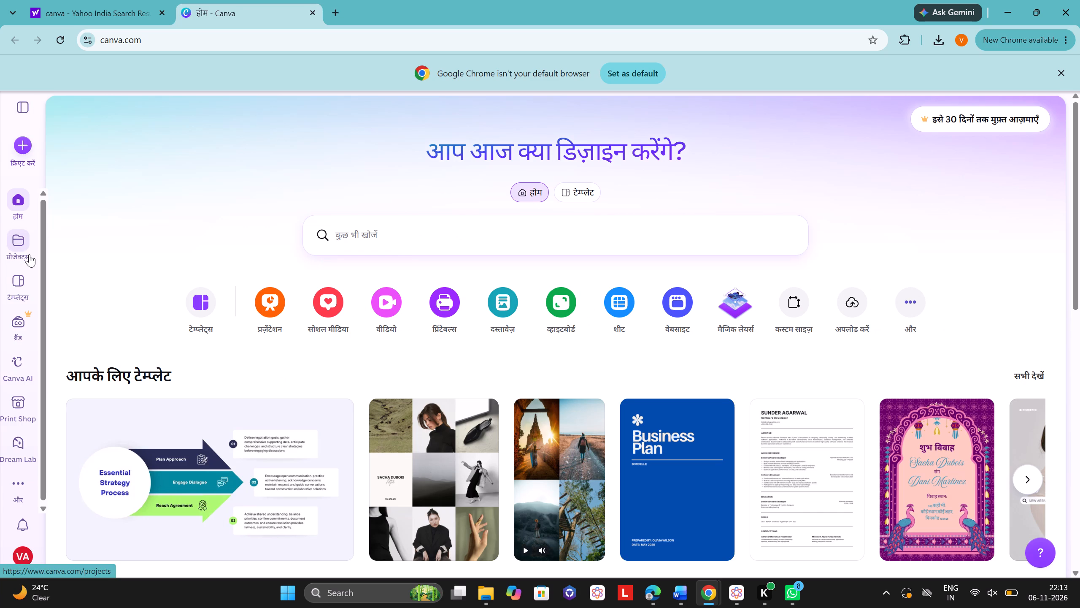
{"action": "scroll", "coordinate": [29, 254], "scroll_direction": "down", "scroll_amount": 1}
{"action": "scroll", "coordinate": [0, 389], "scroll_direction": "down", "scroll_amount": 1}
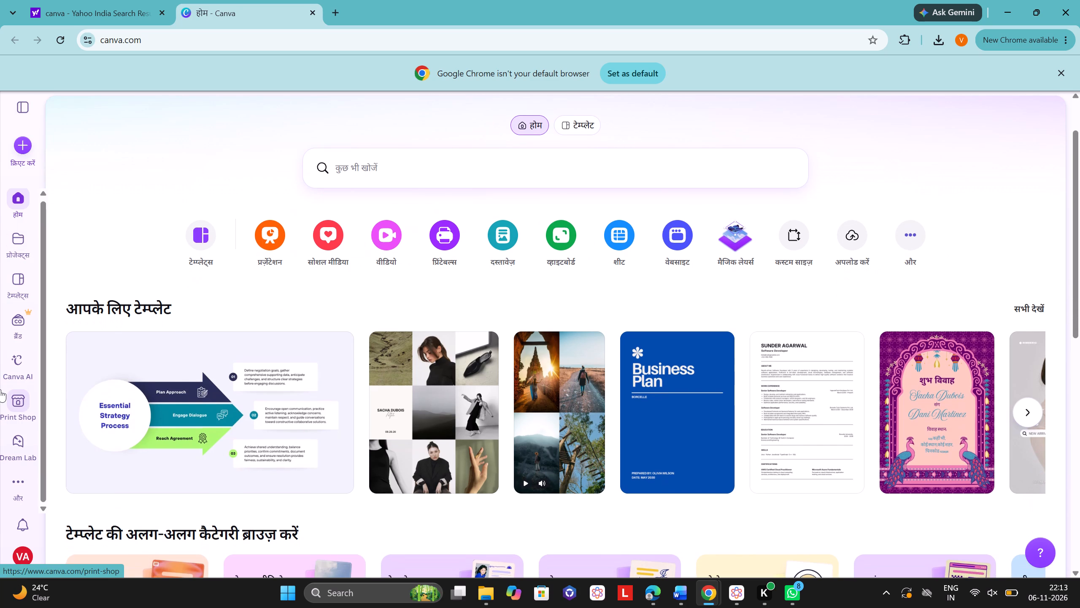
{"action": "left_click", "coordinate": [15, 484]}
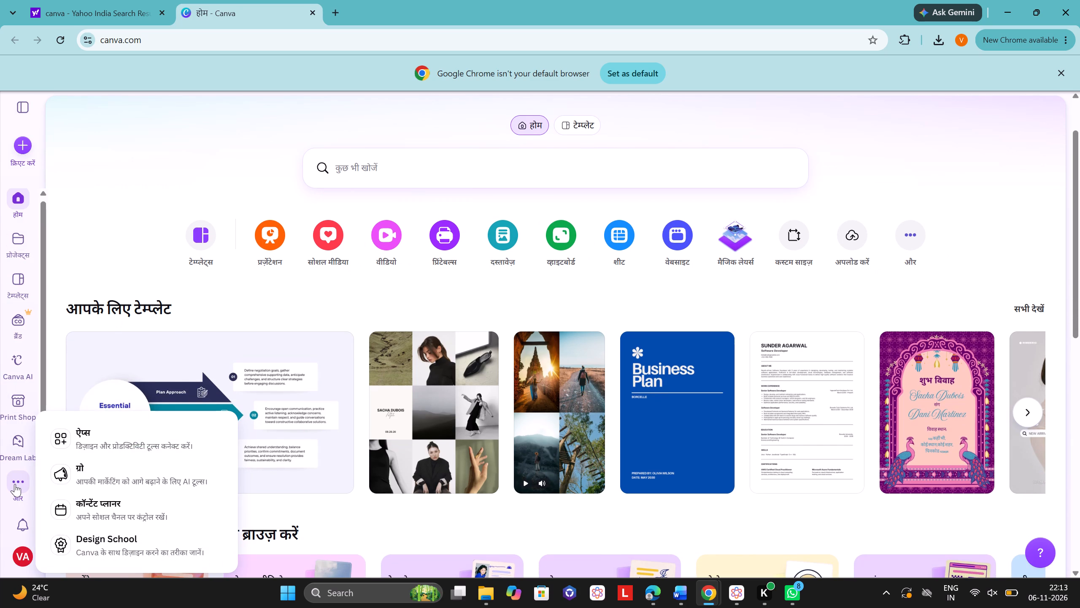
{"action": "scroll", "coordinate": [82, 490], "scroll_direction": "down", "scroll_amount": 1}
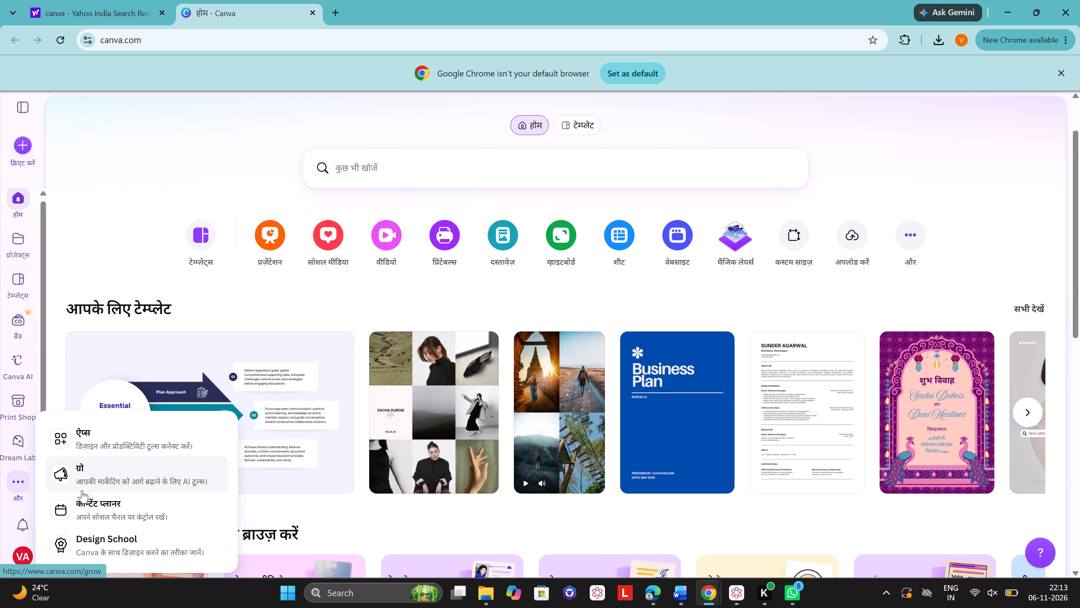
{"action": "scroll", "coordinate": [82, 490], "scroll_direction": "down", "scroll_amount": 1}
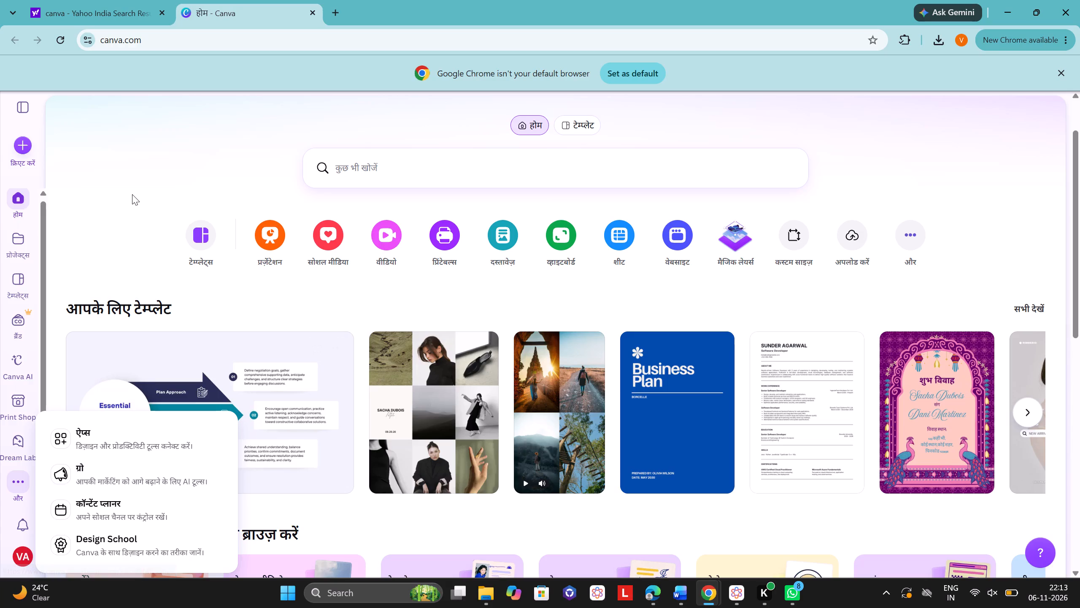
{"action": "left_click_drag", "start_coordinate": [132, 194], "coordinate": [3, 588]}
Look through the People and Web domains pages of the Canva settings for an interface language option.
{"action": "left_click", "coordinate": [21, 553]}
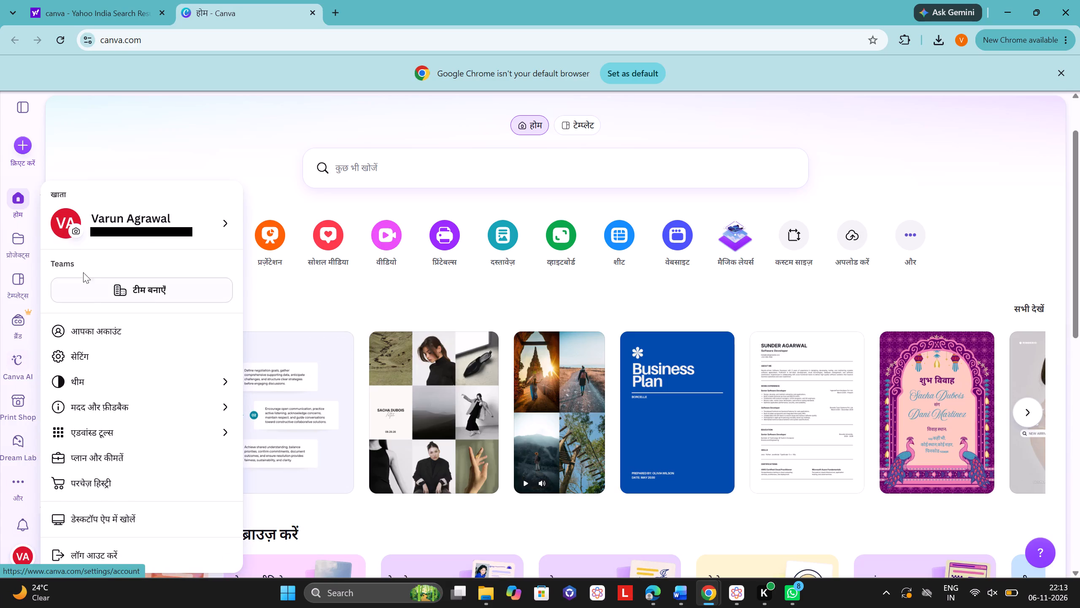
{"action": "left_click", "coordinate": [89, 350]}
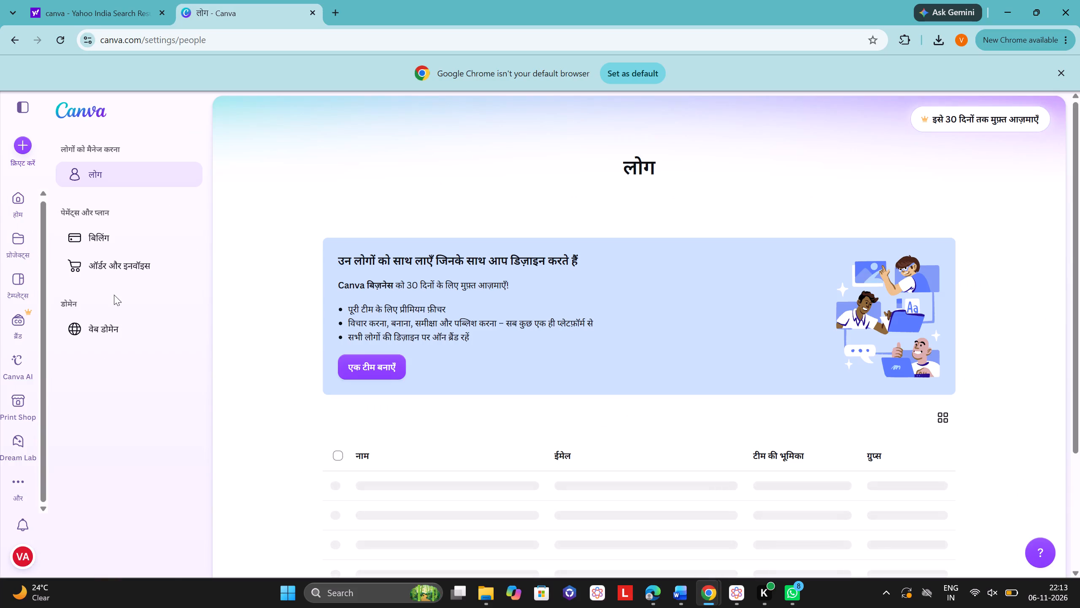
{"action": "scroll", "coordinate": [351, 346], "scroll_direction": "down", "scroll_amount": 1}
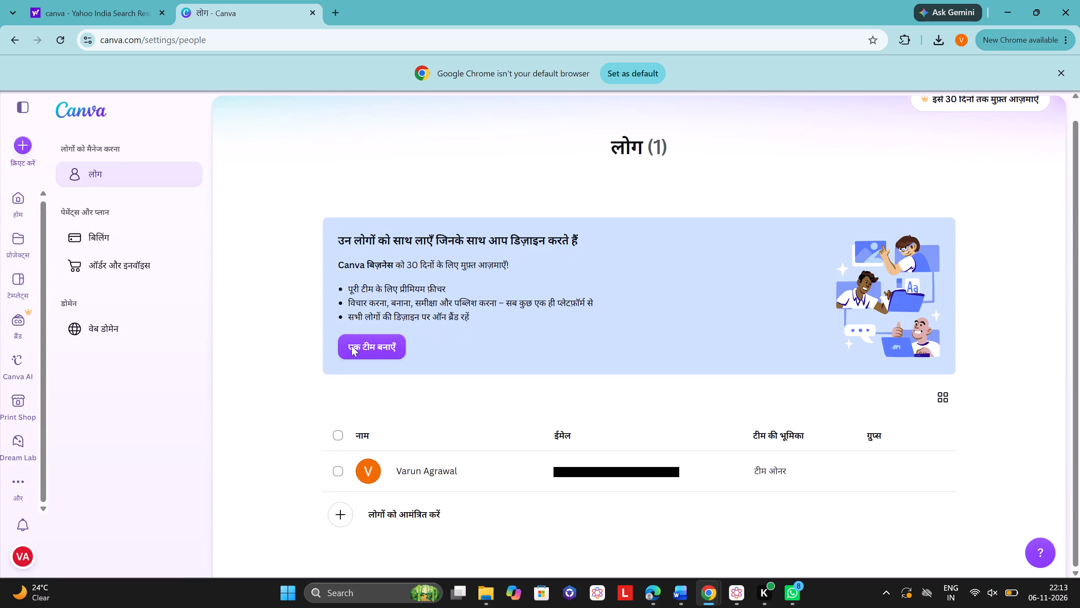
{"action": "scroll", "coordinate": [351, 346], "scroll_direction": "down", "scroll_amount": 1}
{"action": "left_click", "coordinate": [945, 393]}
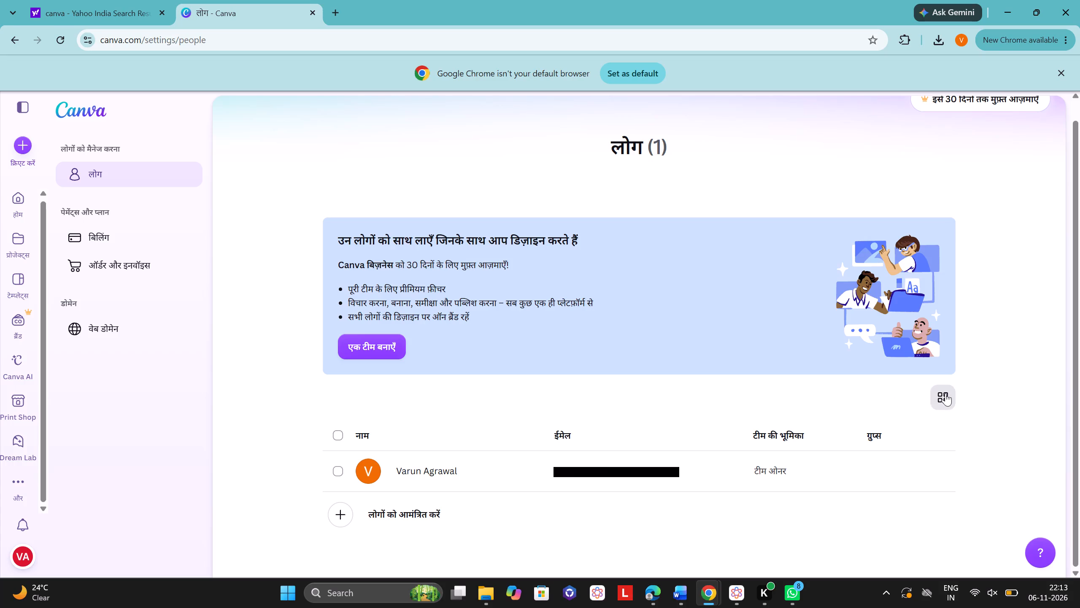
{"action": "scroll", "coordinate": [742, 265], "scroll_direction": "up", "scroll_amount": 1}
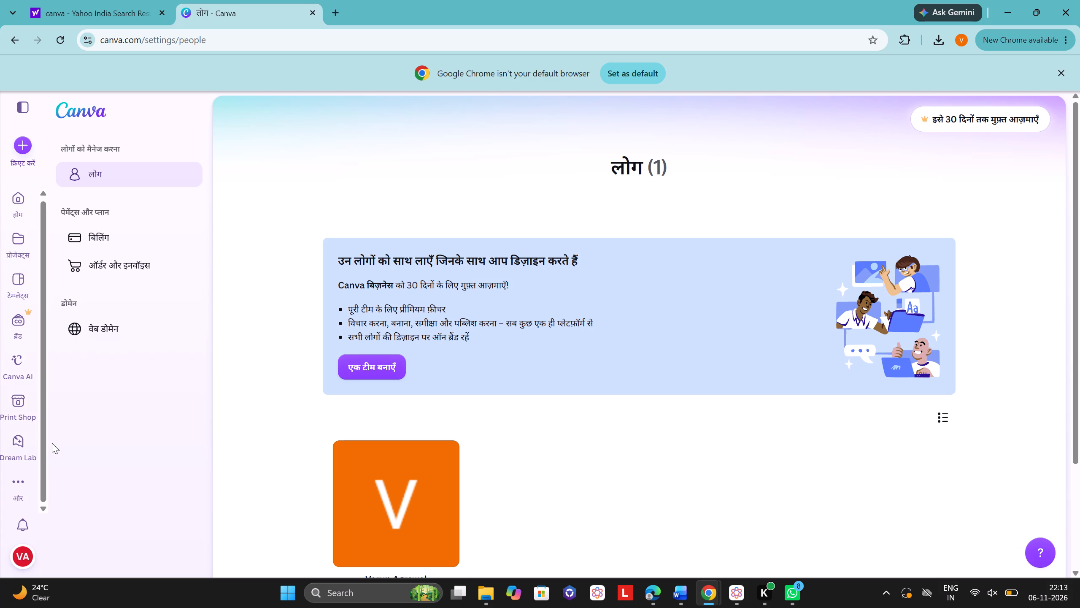
{"action": "left_click", "coordinate": [99, 325]}
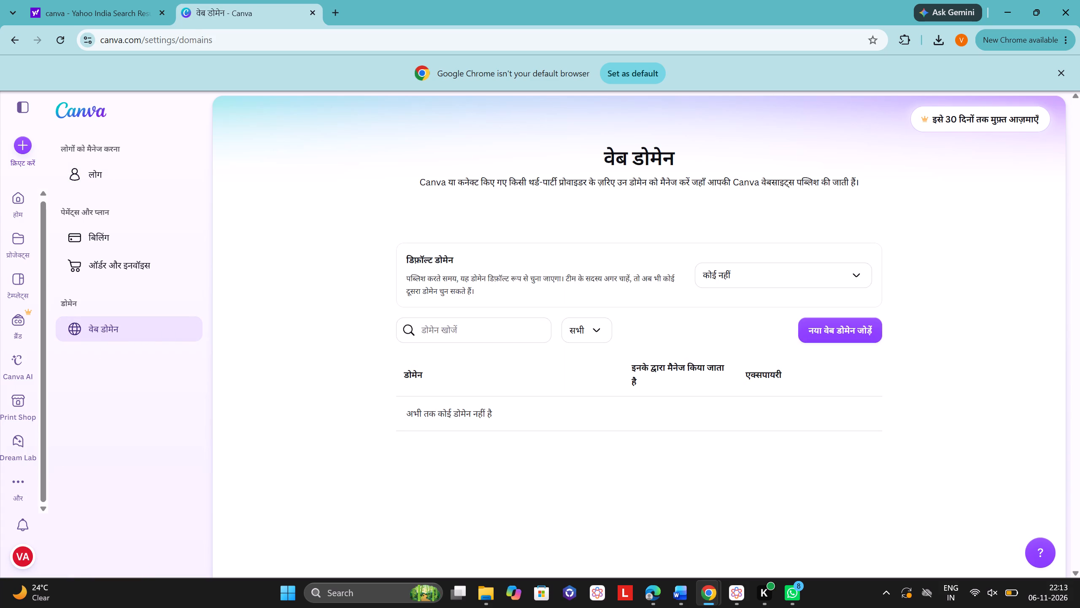
{"action": "scroll", "coordinate": [659, 301], "scroll_direction": "down", "scroll_amount": 1}
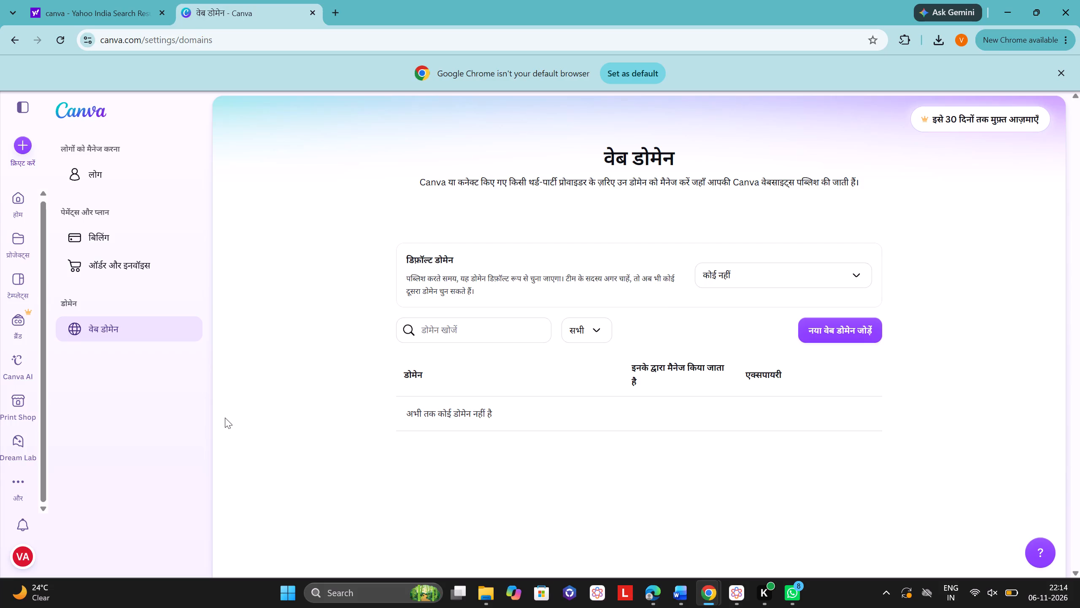
{"action": "left_click", "coordinate": [21, 559]}
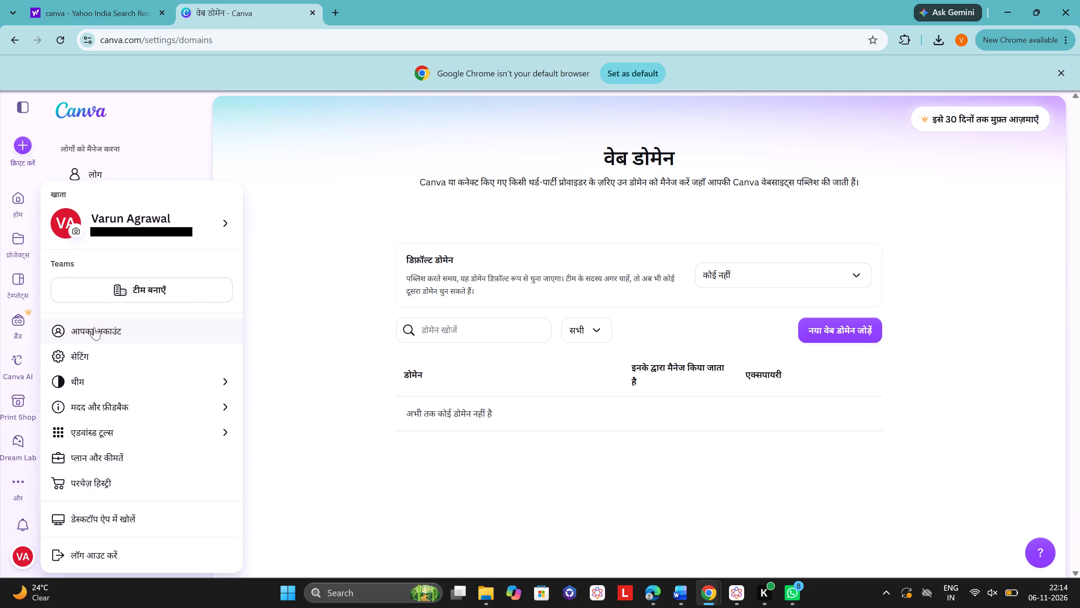
{"action": "scroll", "coordinate": [91, 347], "scroll_direction": "down", "scroll_amount": 1}
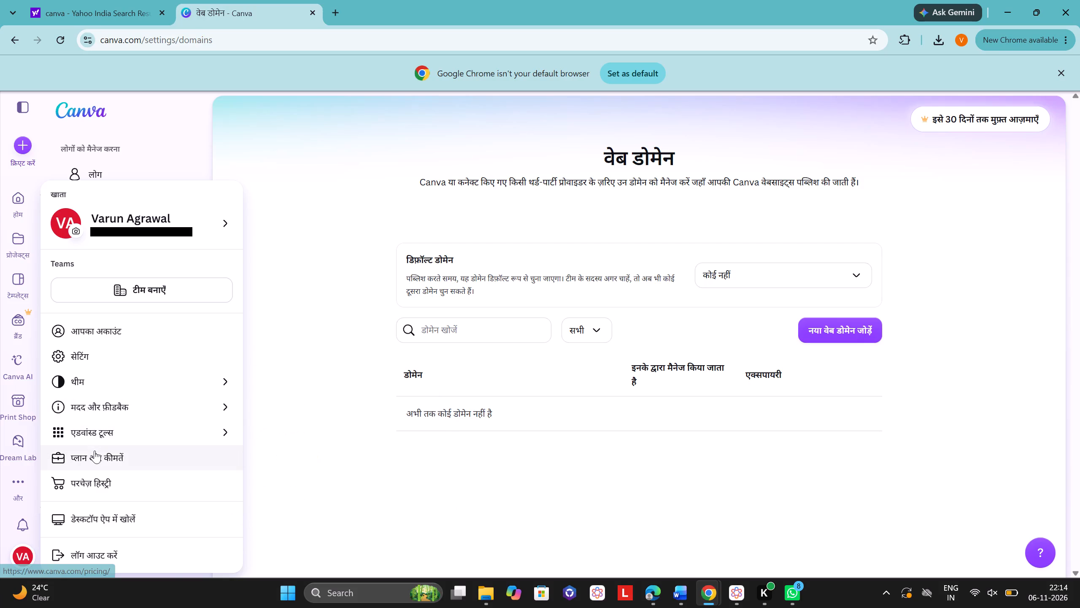
{"action": "left_click", "coordinate": [90, 365]}
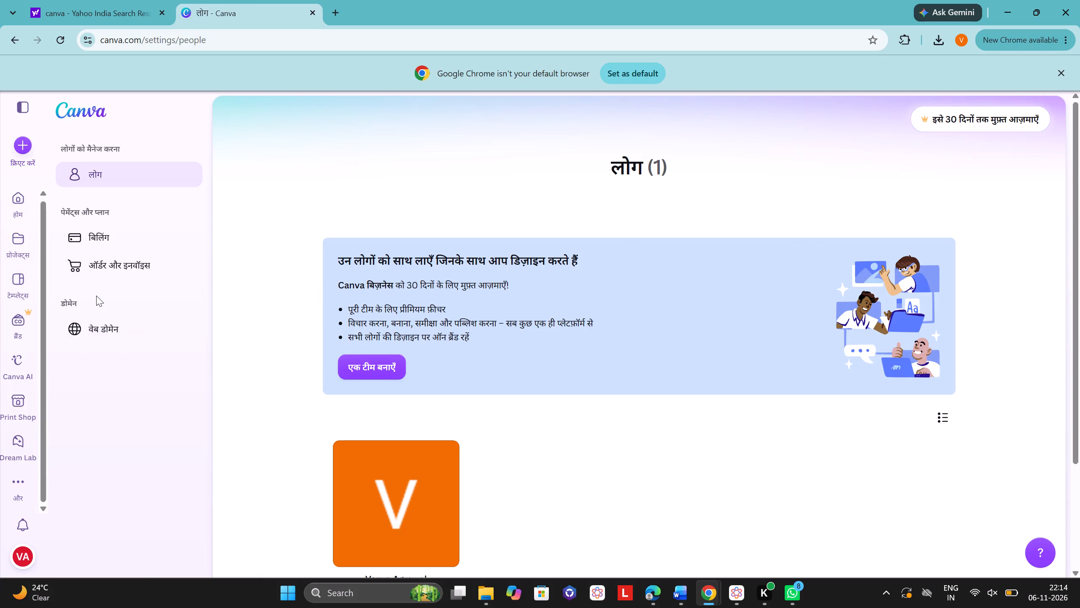
{"action": "scroll", "coordinate": [154, 272], "scroll_direction": "right", "scroll_amount": 6}
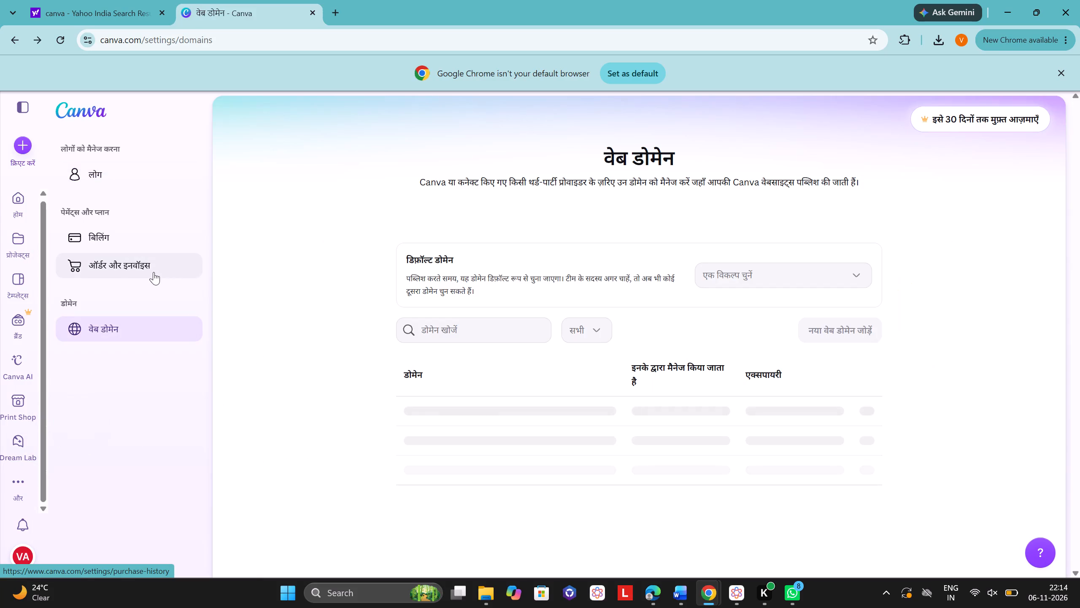
{"action": "scroll", "coordinate": [154, 272], "scroll_direction": "right", "scroll_amount": 14}
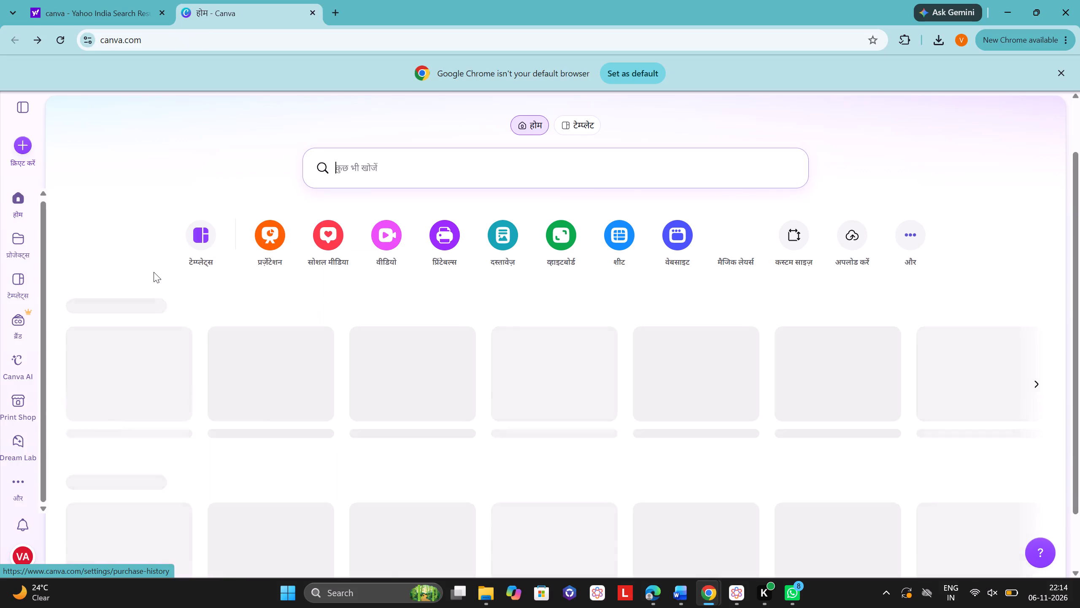
Set the Canva interface language to English (India) in the account's profile settings.
{"action": "left_click", "coordinate": [22, 554]}
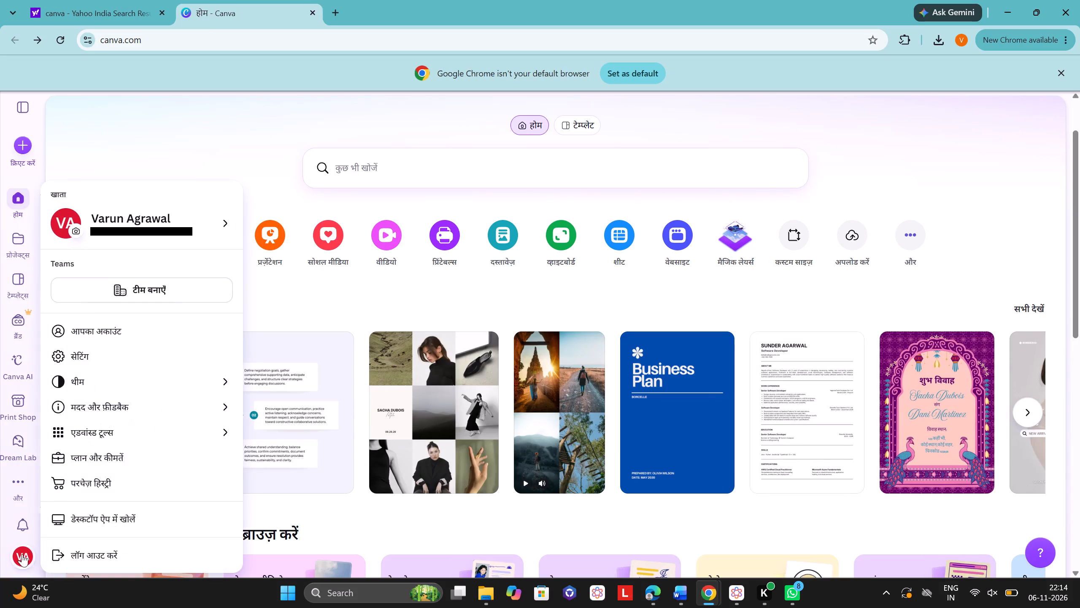
{"action": "left_click", "coordinate": [94, 339]}
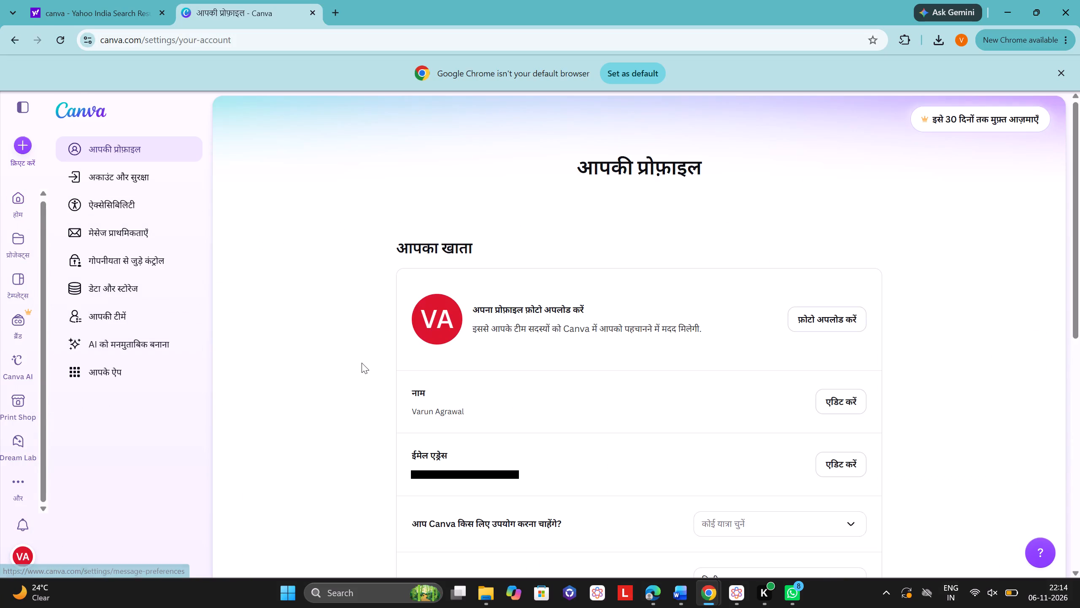
{"action": "scroll", "coordinate": [362, 363], "scroll_direction": "down", "scroll_amount": 2}
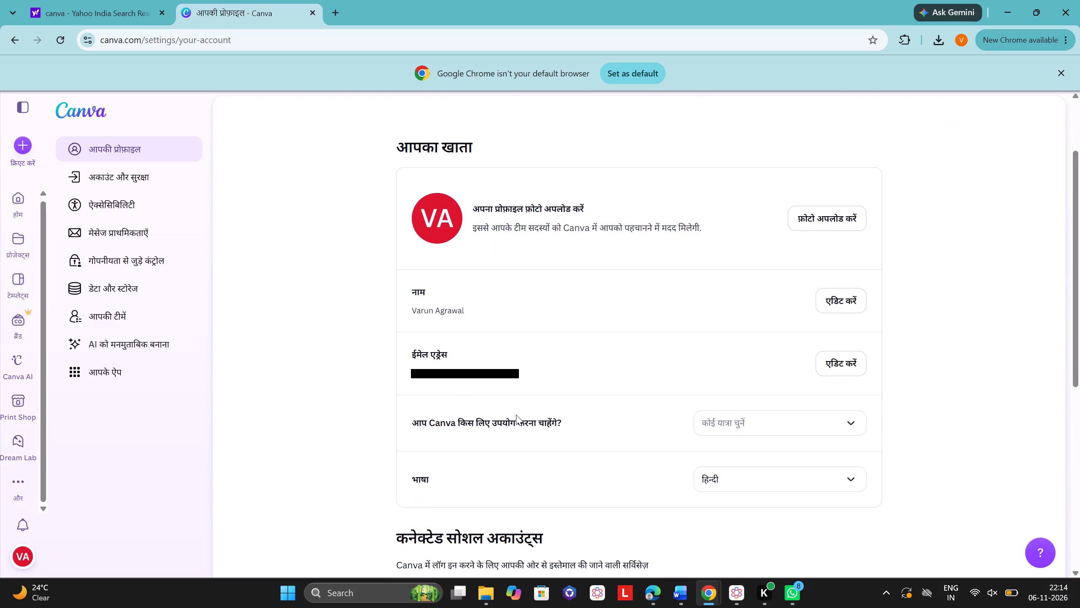
{"action": "left_click", "coordinate": [749, 480]}
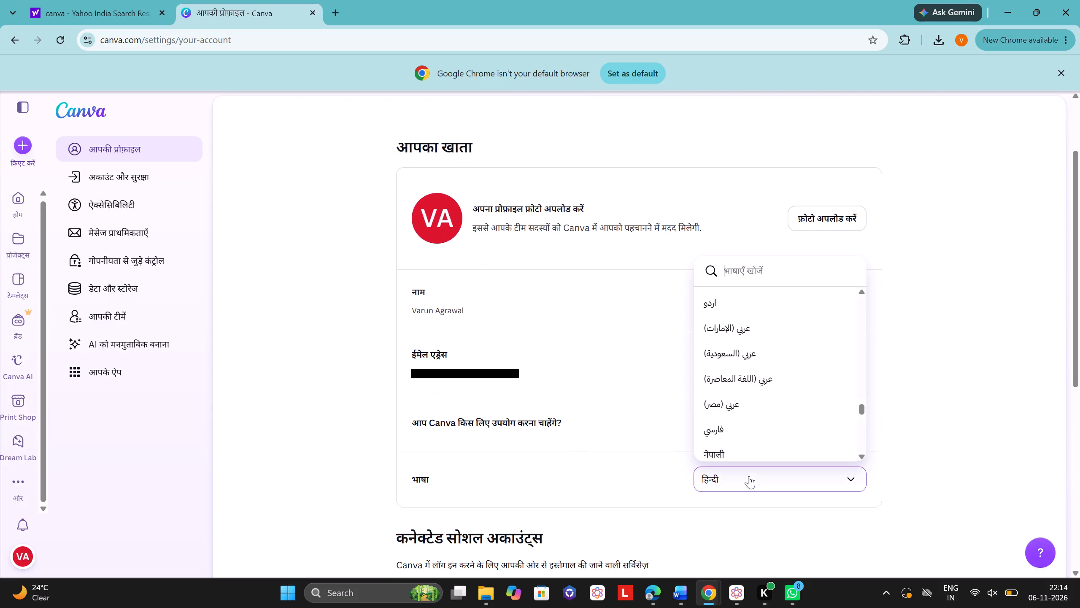
{"action": "scroll", "coordinate": [753, 388], "scroll_direction": "down", "scroll_amount": 4}
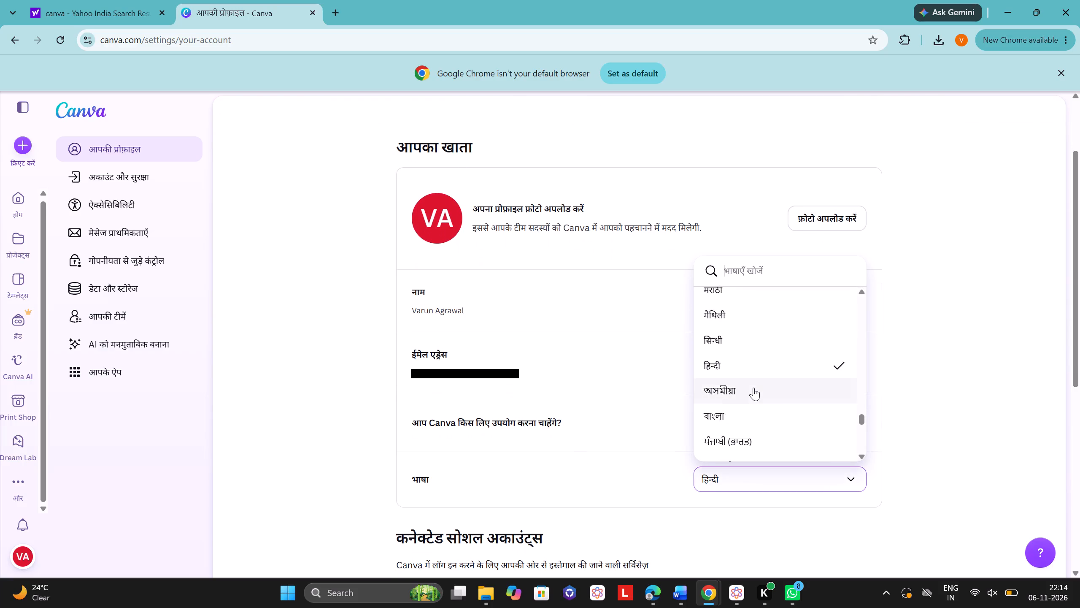
{"action": "scroll", "coordinate": [753, 388], "scroll_direction": "down", "scroll_amount": 3}
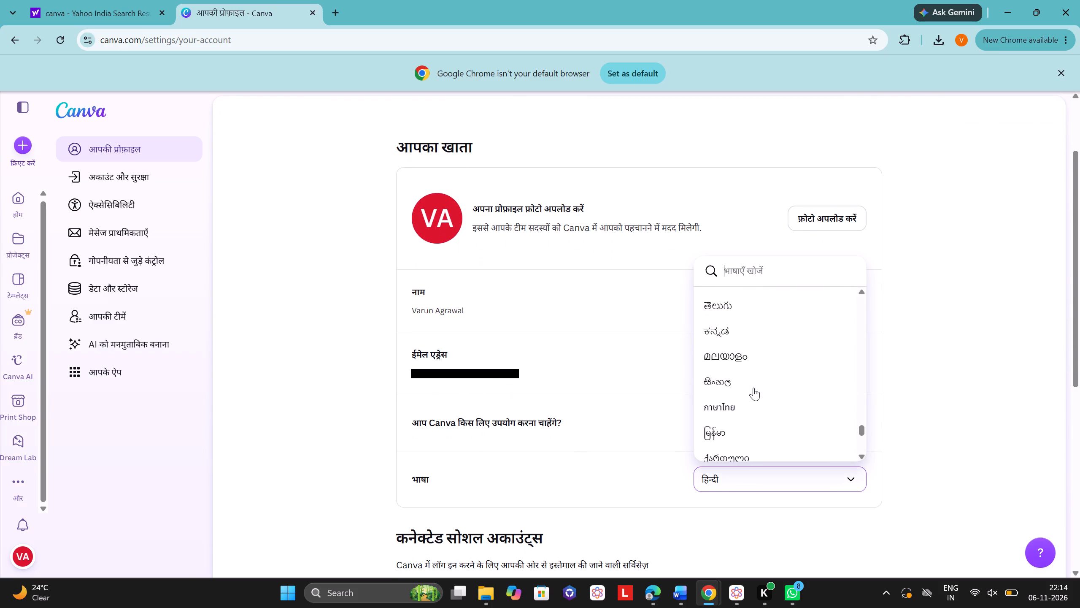
{"action": "scroll", "coordinate": [753, 388], "scroll_direction": "down", "scroll_amount": 7}
{"action": "scroll", "coordinate": [753, 388], "scroll_direction": "up", "scroll_amount": 1}
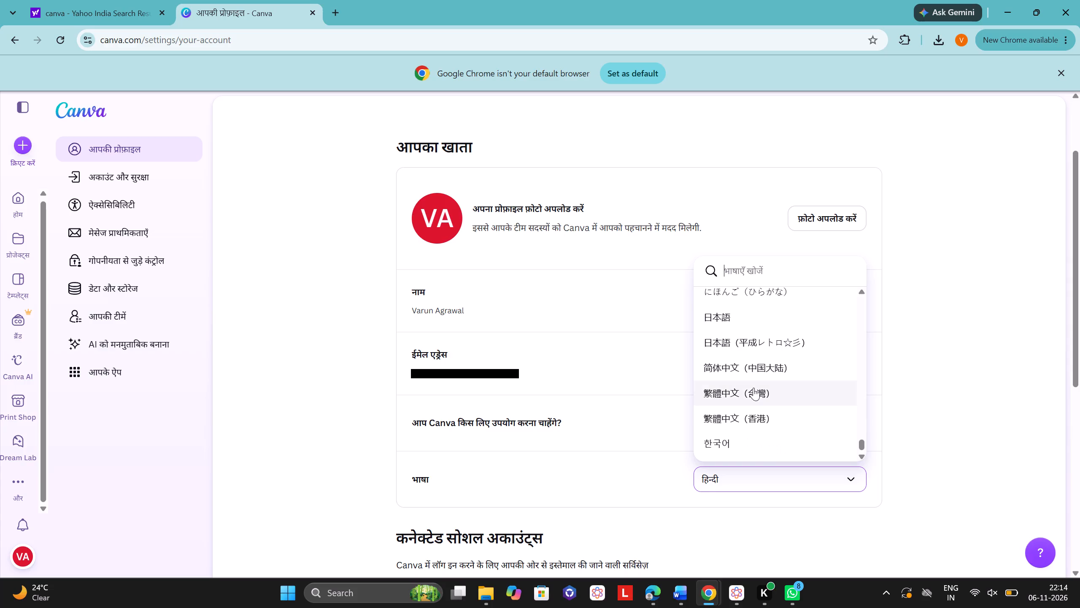
{"action": "scroll", "coordinate": [753, 388], "scroll_direction": "up", "scroll_amount": 4}
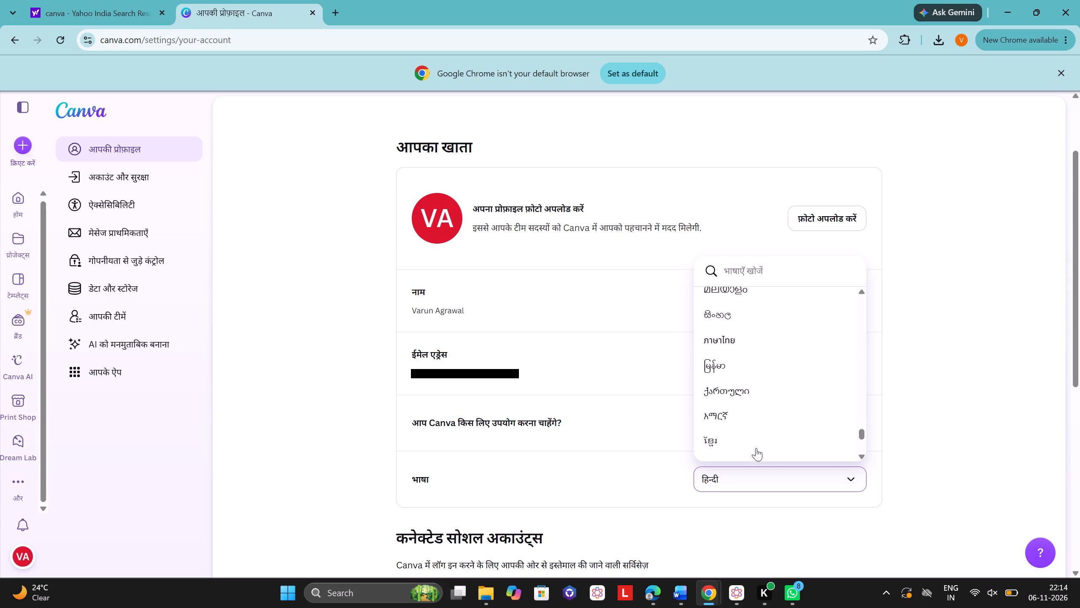
{"action": "scroll", "coordinate": [756, 448], "scroll_direction": "up", "scroll_amount": 4}
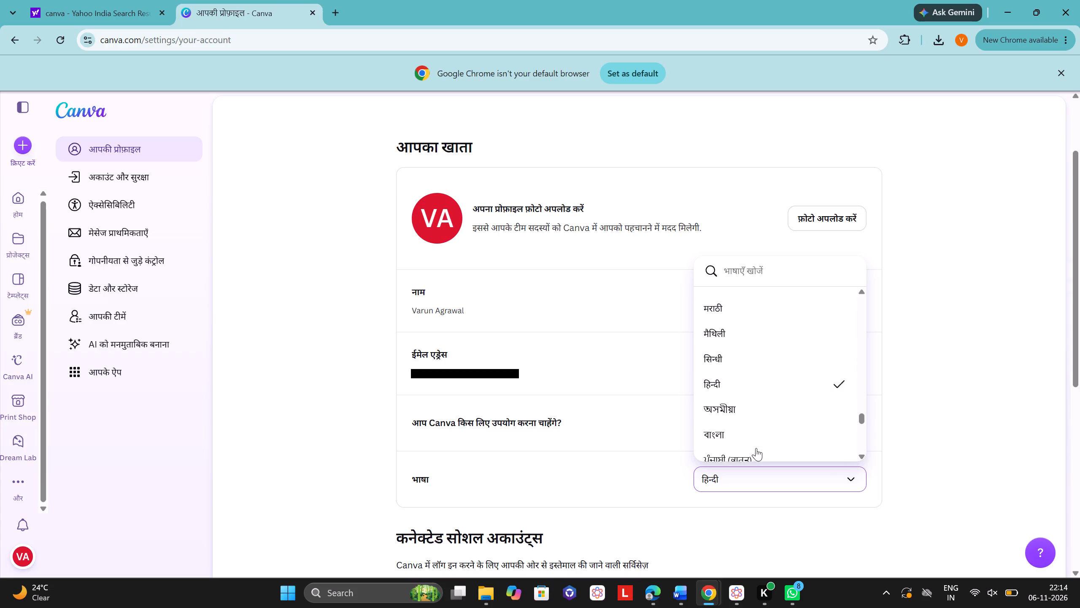
{"action": "scroll", "coordinate": [756, 448], "scroll_direction": "up", "scroll_amount": 9}
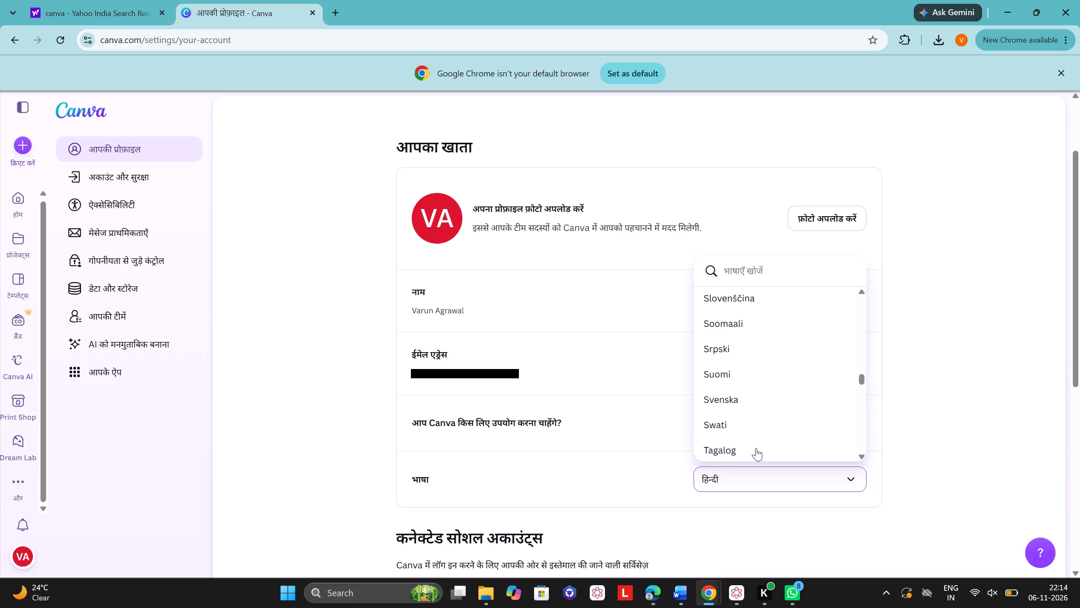
{"action": "scroll", "coordinate": [756, 448], "scroll_direction": "up", "scroll_amount": 4}
{"action": "scroll", "coordinate": [756, 448], "scroll_direction": "down", "scroll_amount": 2}
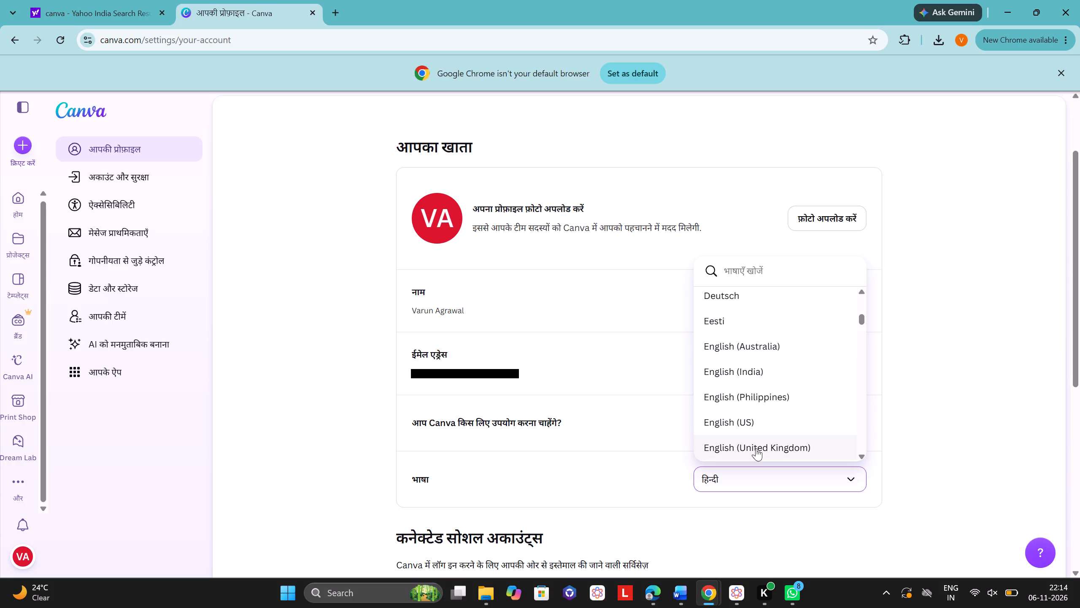
{"action": "left_click", "coordinate": [747, 377]}
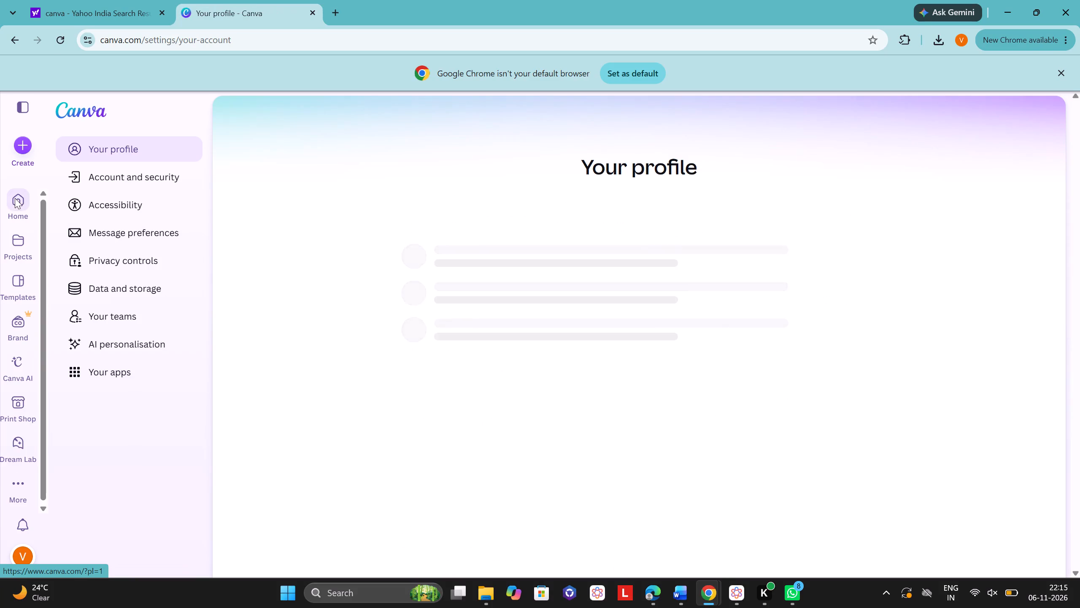
Return to the Canva home page.
{"action": "left_click", "coordinate": [15, 198]}
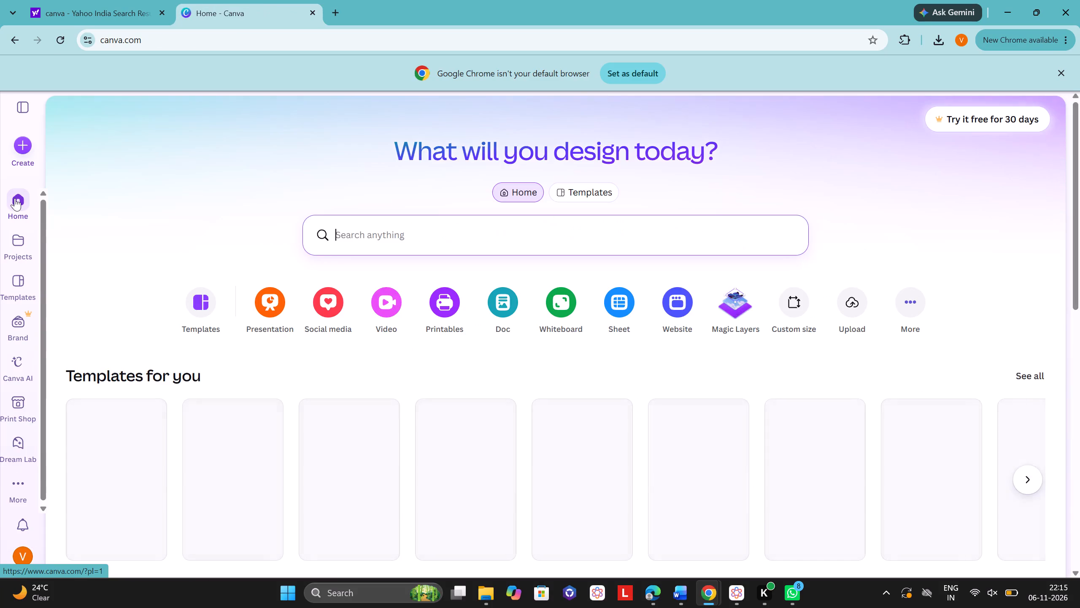
{"action": "scroll", "coordinate": [318, 367], "scroll_direction": "up", "scroll_amount": 2}
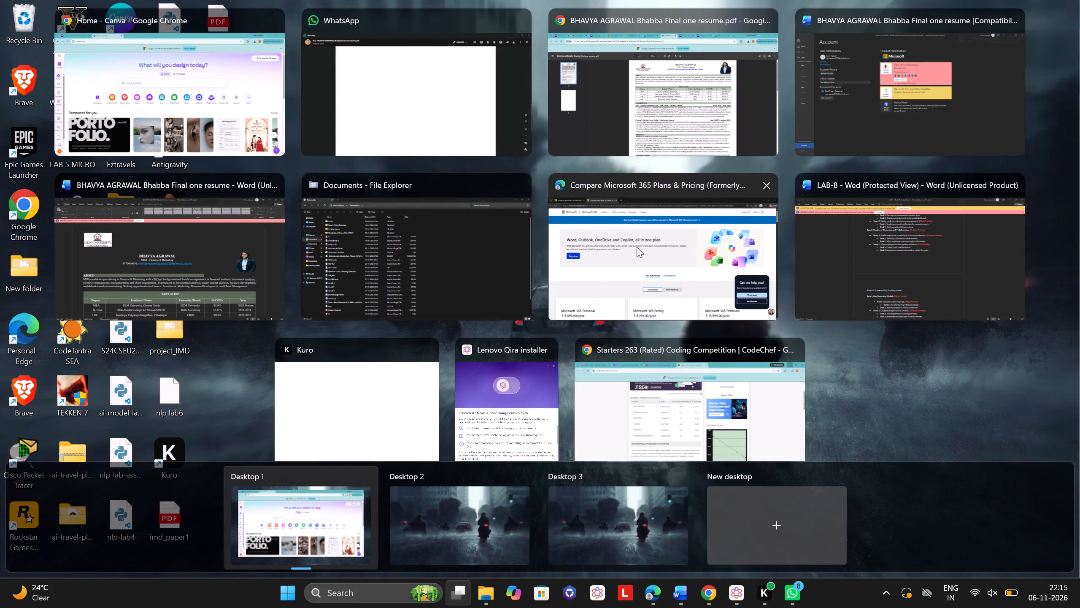
Switch to the browser window with the resume PDF, cancel its pending save, and reopen the resume document in Word for the web.
{"action": "double_click", "coordinate": [658, 122]}
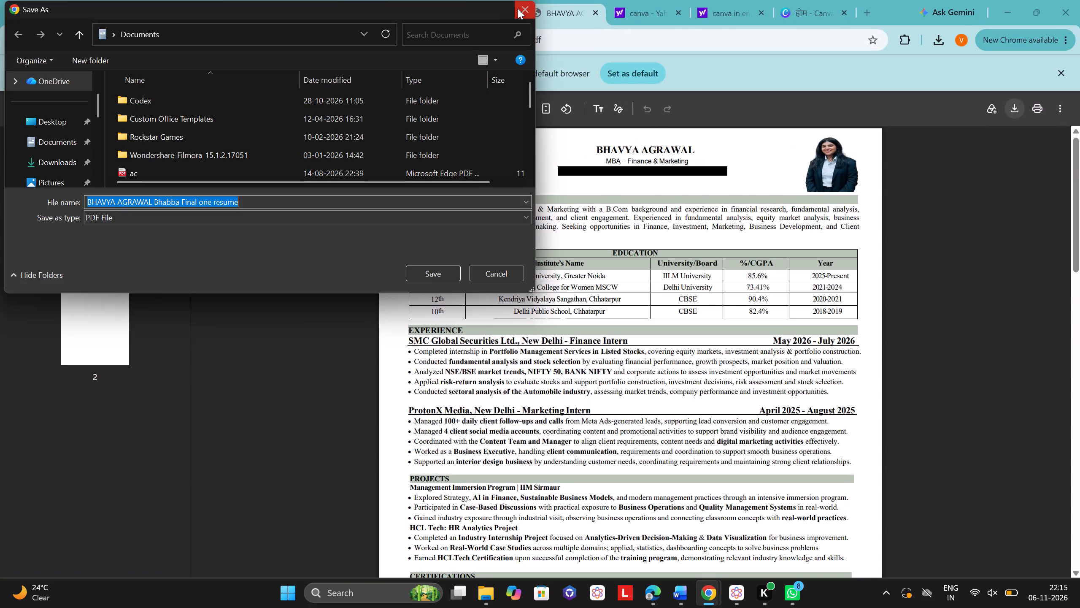
{"action": "left_click", "coordinate": [518, 8]}
{"action": "left_click", "coordinate": [472, 10]}
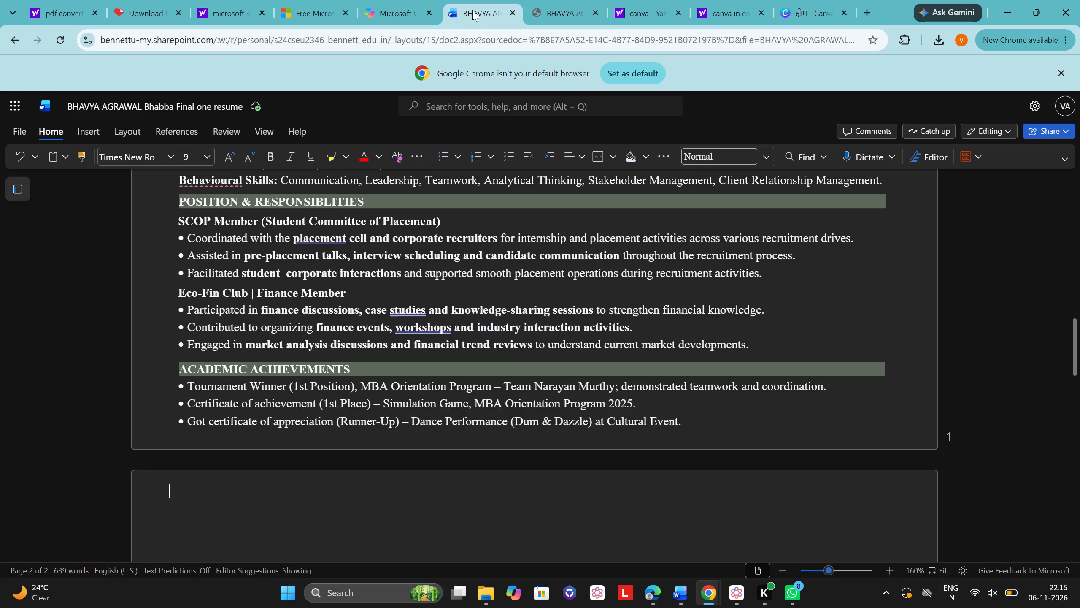
Insert "data analysis" after "risk-return assessment," in the resume's About paragraph.
{"action": "scroll", "coordinate": [510, 360], "scroll_direction": "up", "scroll_amount": 7}
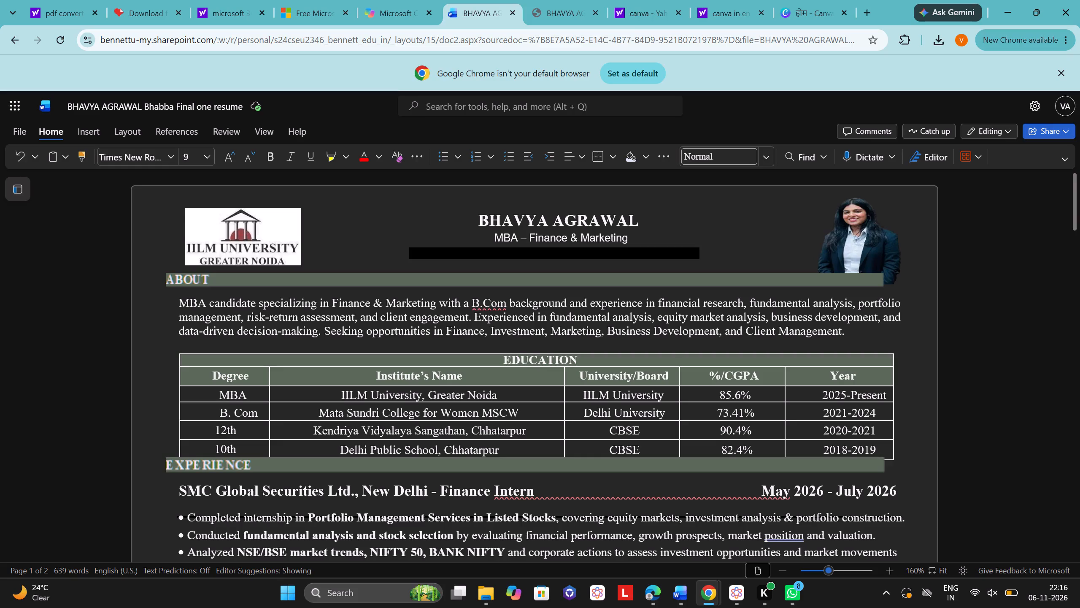
{"action": "left_click", "coordinate": [351, 318]}
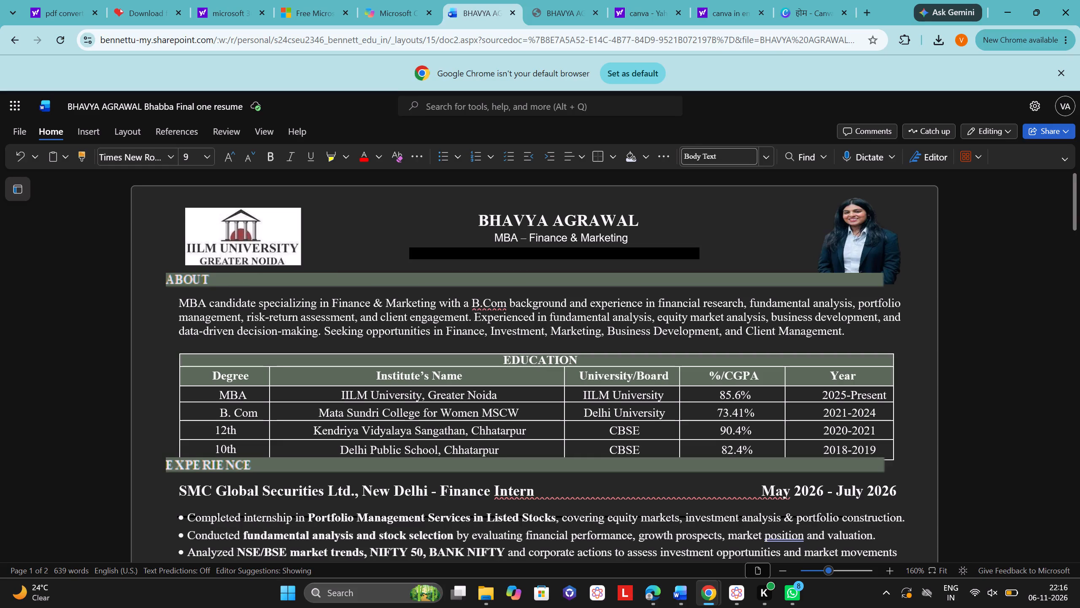
{"action": "left_click", "coordinate": [357, 317]}
{"action": "key", "text": "d"}
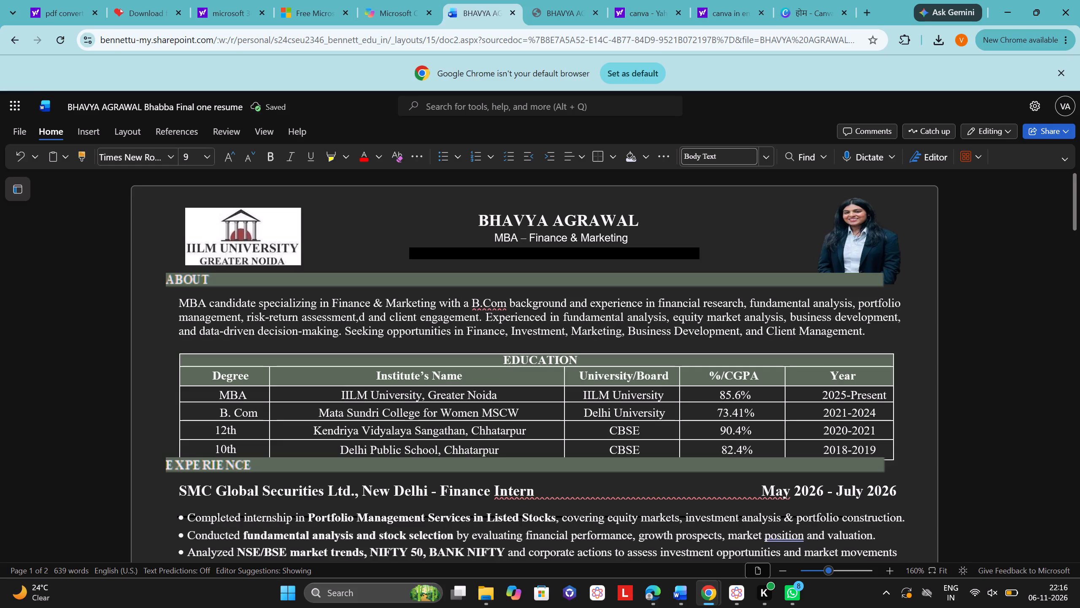
{"action": "key", "text": "BackSpace"}
{"action": "key", "text": "space"}
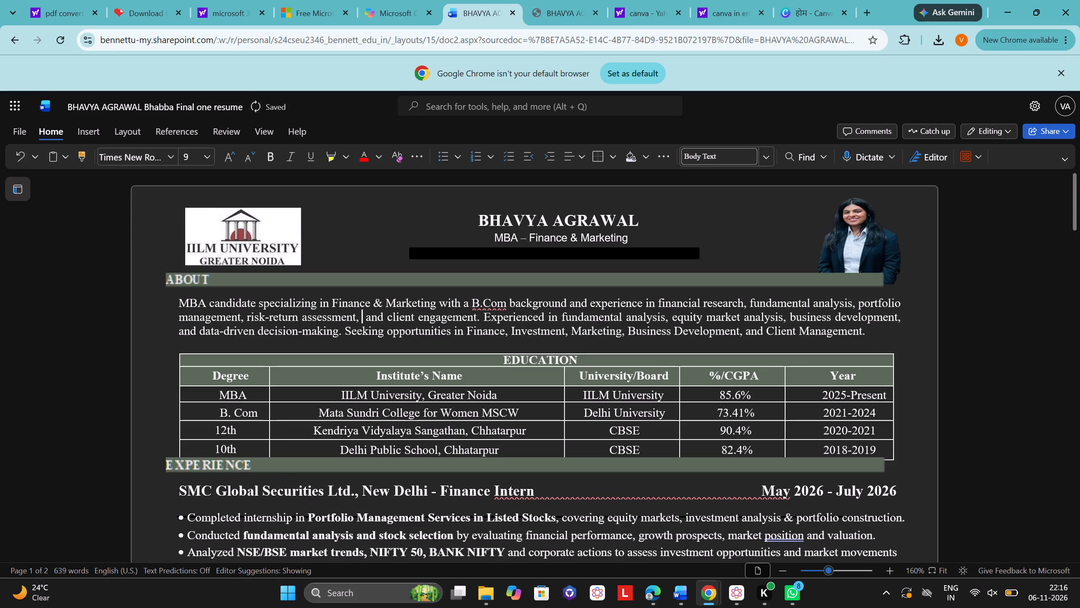
{"action": "type", "text": "data analysis"}
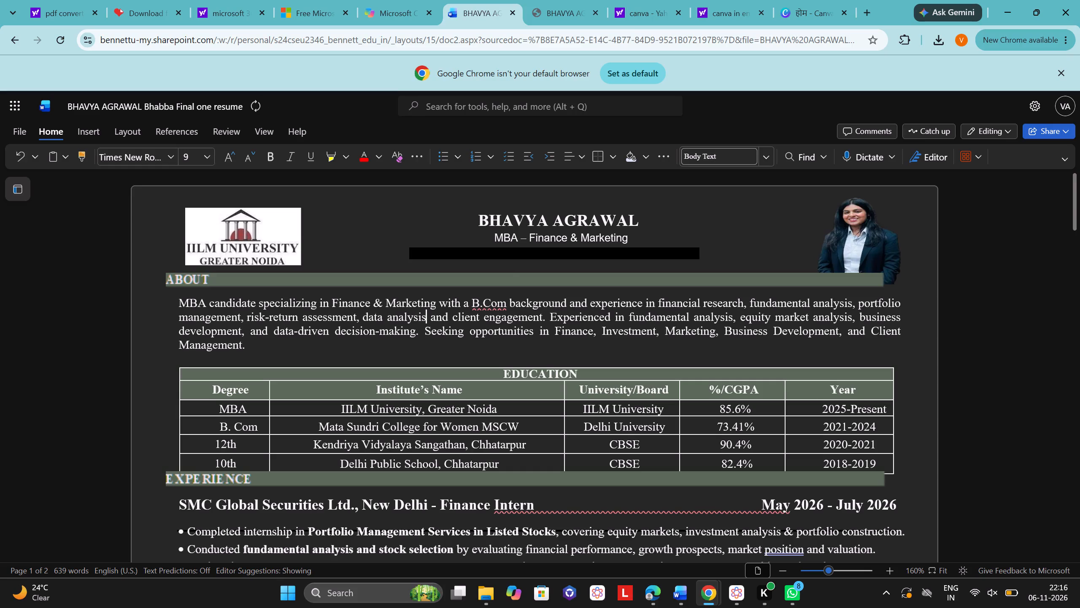
Delete "portfolio management" and the commas around it from the first sentence of the About paragraph.
{"action": "left_click", "coordinate": [241, 320]}
{"action": "key", "text": "Right"}
{"action": "key", "text": "BackSpace"}
{"action": "key", "text": "BackSpace"}
{"action": "key", "text": "BackSpace"}
{"action": "key", "text": "BackSpace"}
{"action": "key", "text": "BackSpace"}
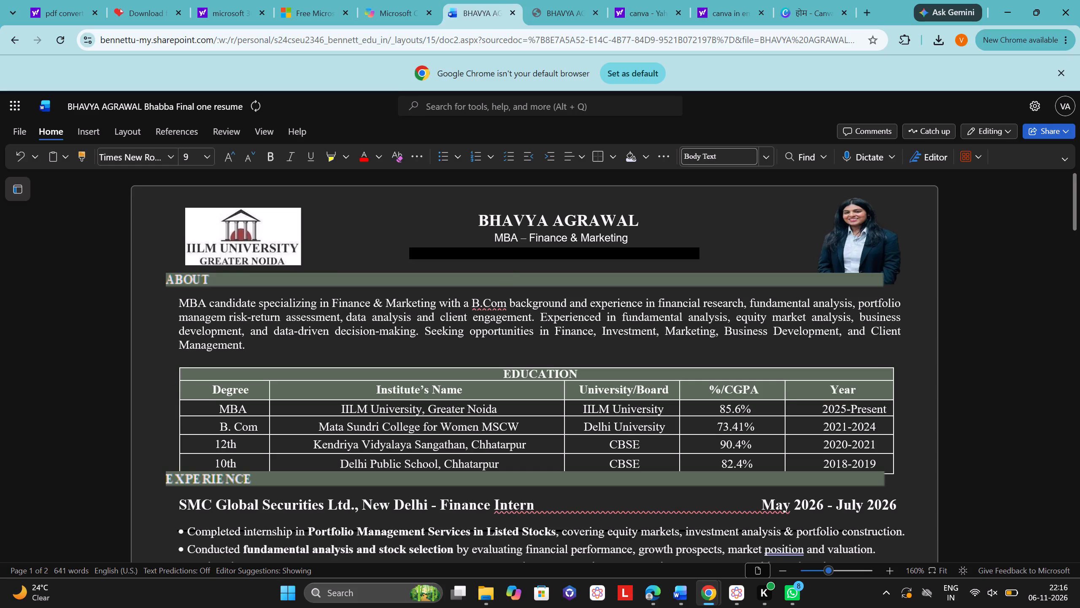
{"action": "key", "text": "BackSpace"}
{"action": "key", "text": "BackSpace"}
{"action": "key", "text": "BackSpace"}
{"action": "key", "text": "BackSpace"}
{"action": "key", "text": "BackSpace"}
{"action": "key", "text": "BackSpace"}
{"action": "key", "text": "BackSpace"}
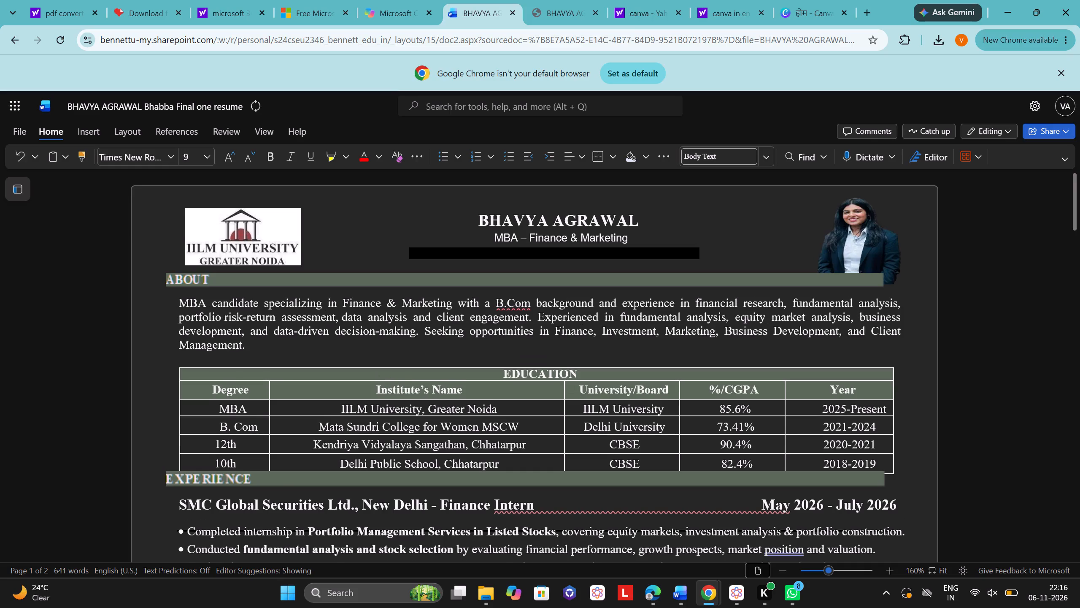
{"action": "key", "text": "BackSpace"}
{"action": "key", "text": "BackSpace"}
{"action": "key", "text": "BackSpace"}
{"action": "key", "text": "BackSpace"}
{"action": "key", "text": "BackSpace"}
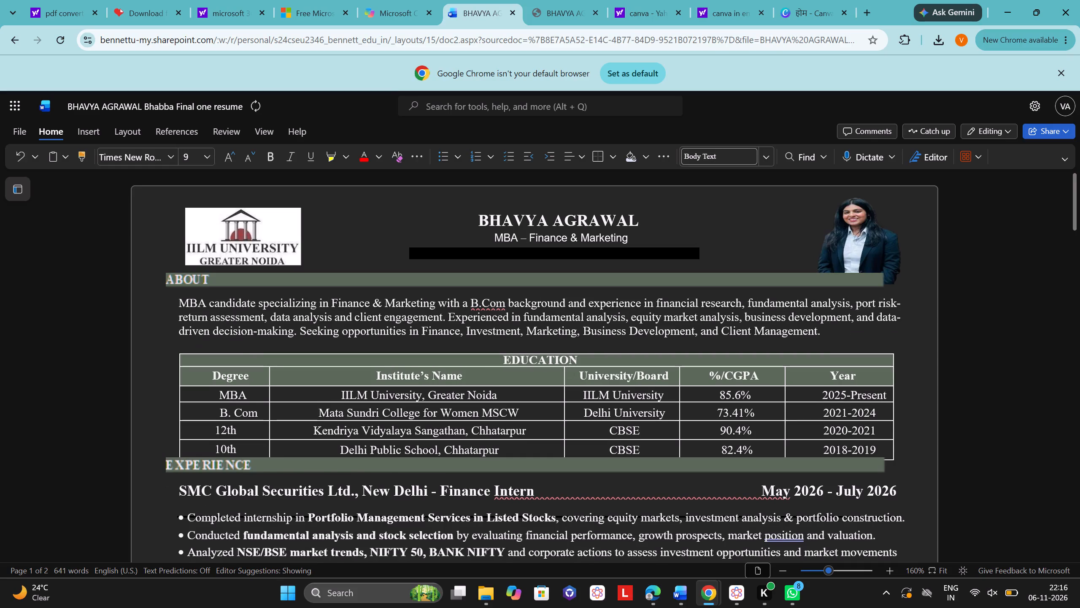
{"action": "key", "text": "BackSpace"}
{"action": "key", "text": "BackSpace"}
{"action": "key", "text": "BackSpace"}
{"action": "key", "text": "BackSpace"}
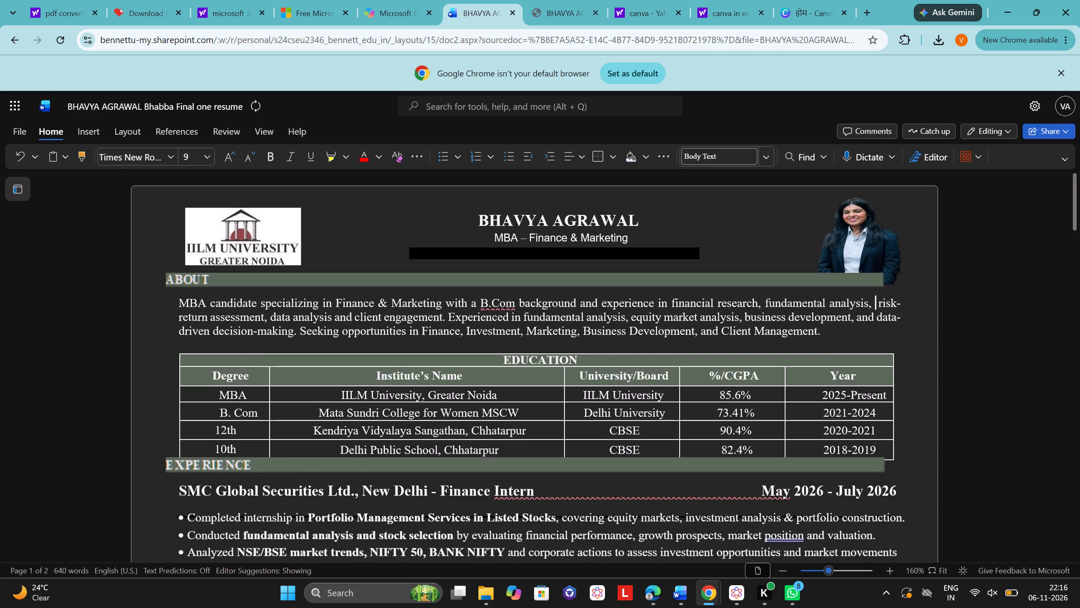
{"action": "key", "text": "BackSpace"}
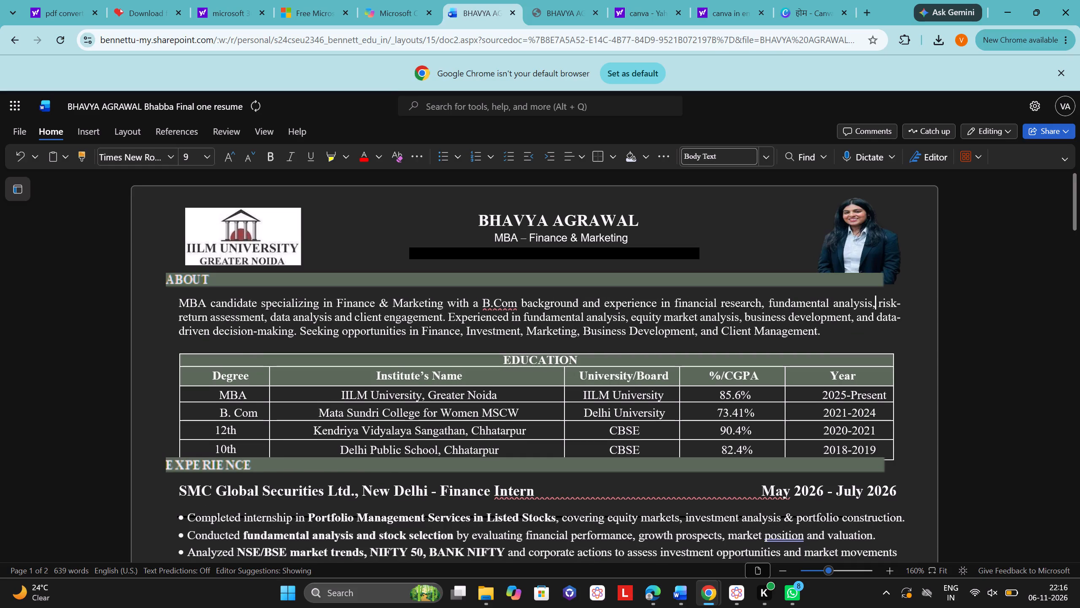
{"action": "key", "text": "BackSpace"}
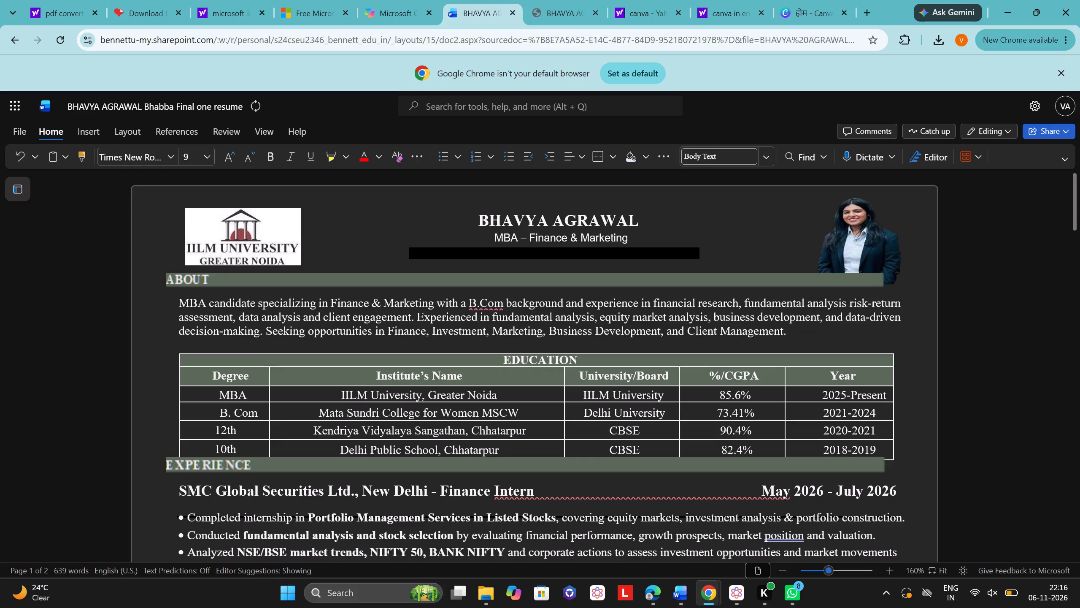
Insert a comma after "fundamental analysis" in the first sentence of the resume's About paragraph.
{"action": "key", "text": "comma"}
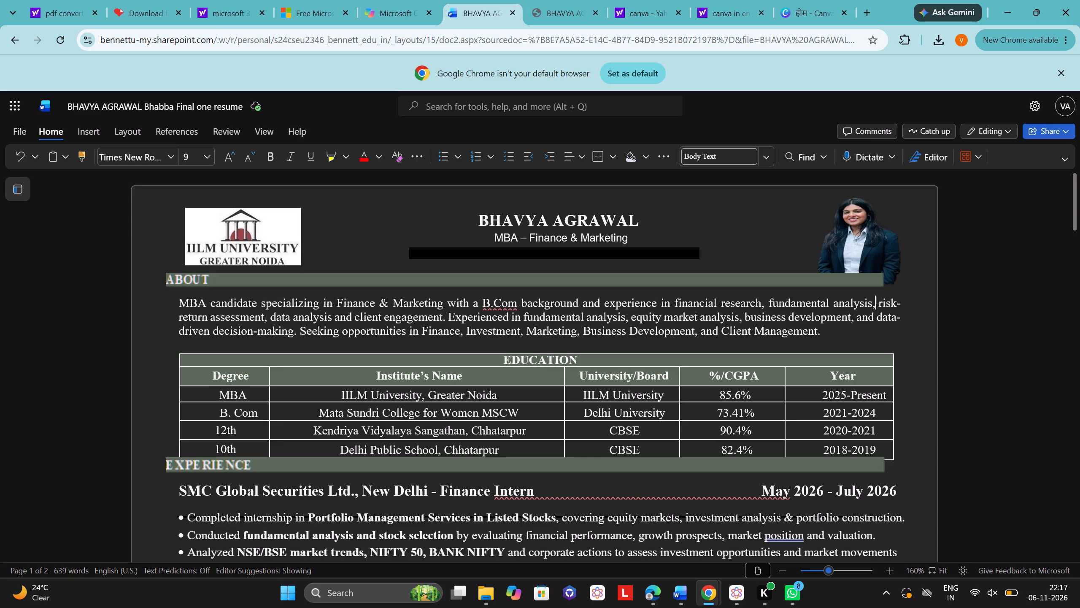
Switch to the open resume PDF to view its original text.
{"action": "left_click", "coordinate": [553, 2]}
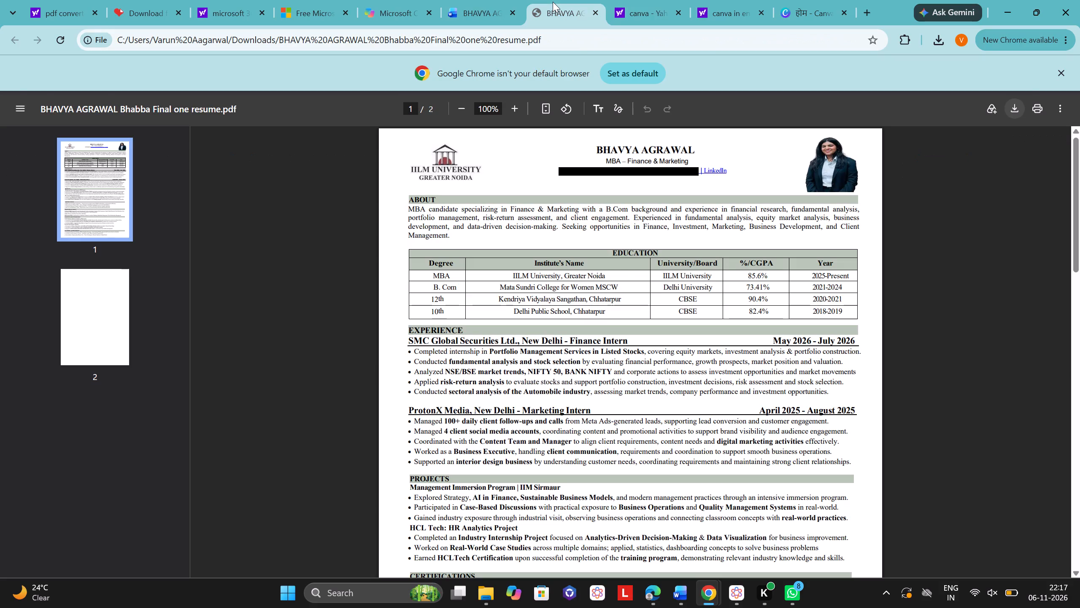
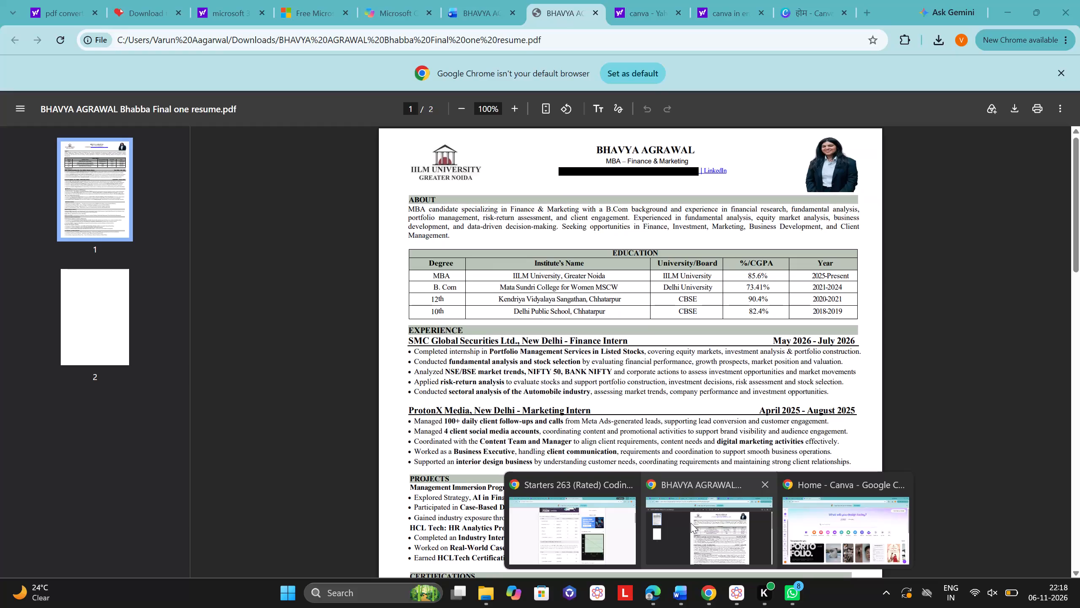
Return to the resume in Word for the web and paste the copied summary ending "due diligence and quality risk management." before the existing About text.
{"action": "left_click", "coordinate": [691, 523]}
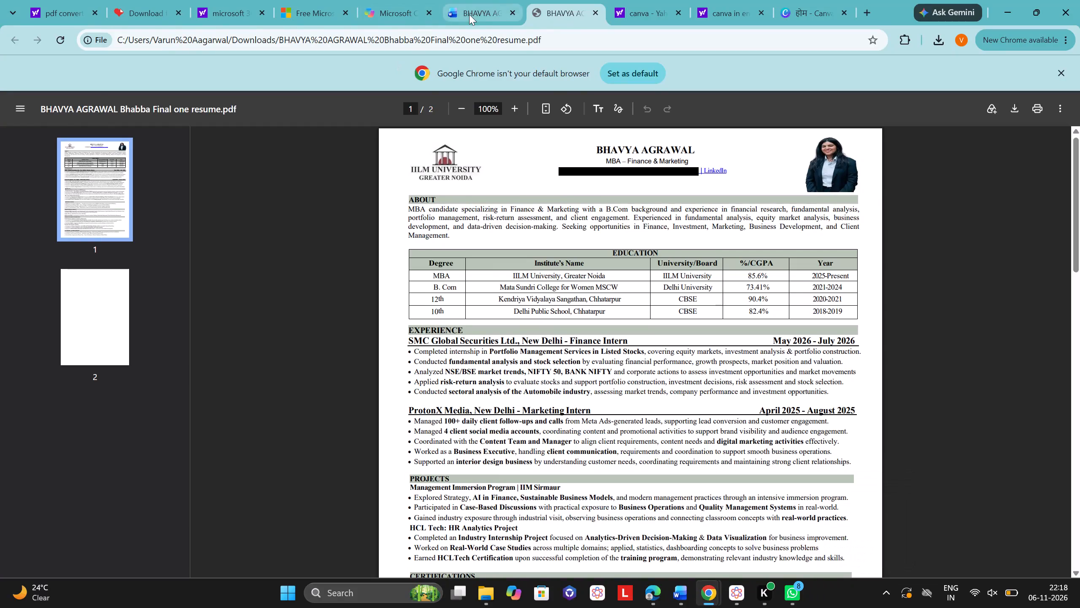
{"action": "left_click", "coordinate": [469, 14]}
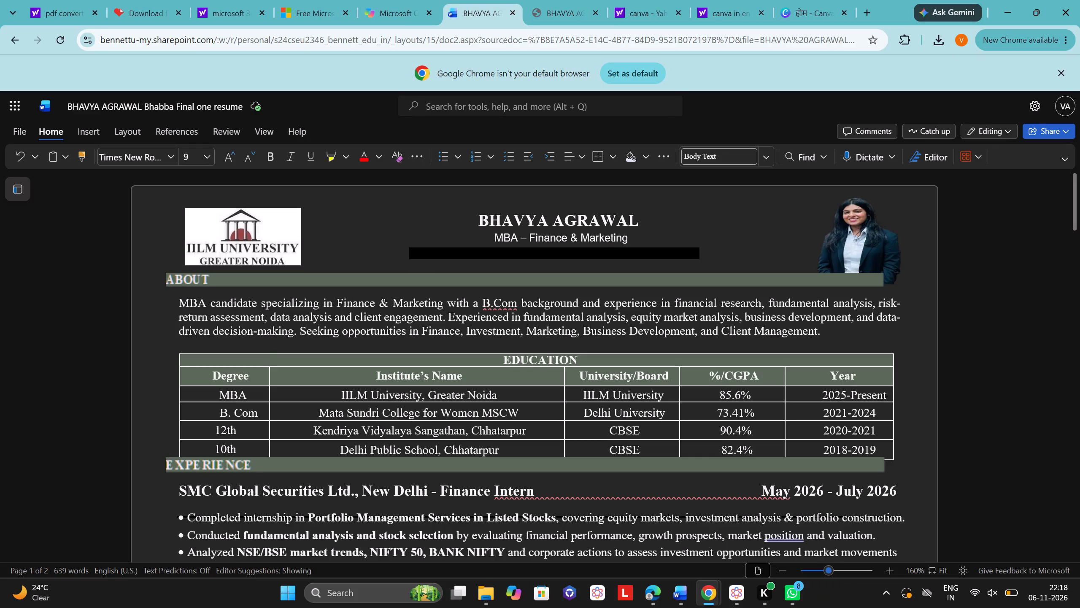
{"action": "left_click", "coordinate": [181, 301]}
{"action": "key", "text": "ctrl+v"}
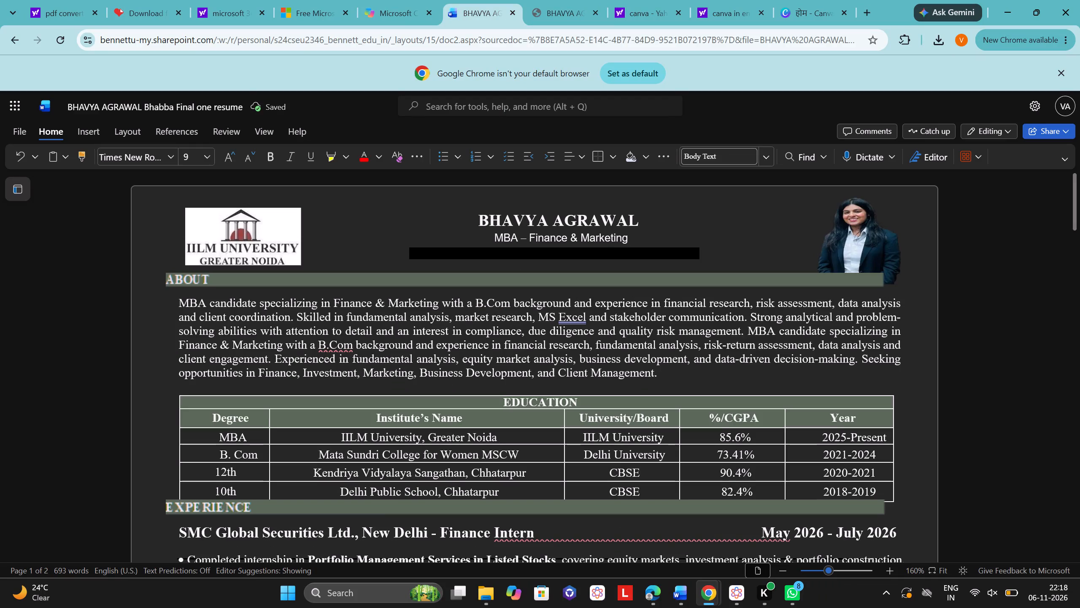
Delete the repeated text in the About paragraph, from the second "MBA candidate specializing" through "Client Management.".
{"action": "left_click_drag", "start_coordinate": [745, 331], "coordinate": [769, 369]}
{"action": "key", "text": "BackSpace"}
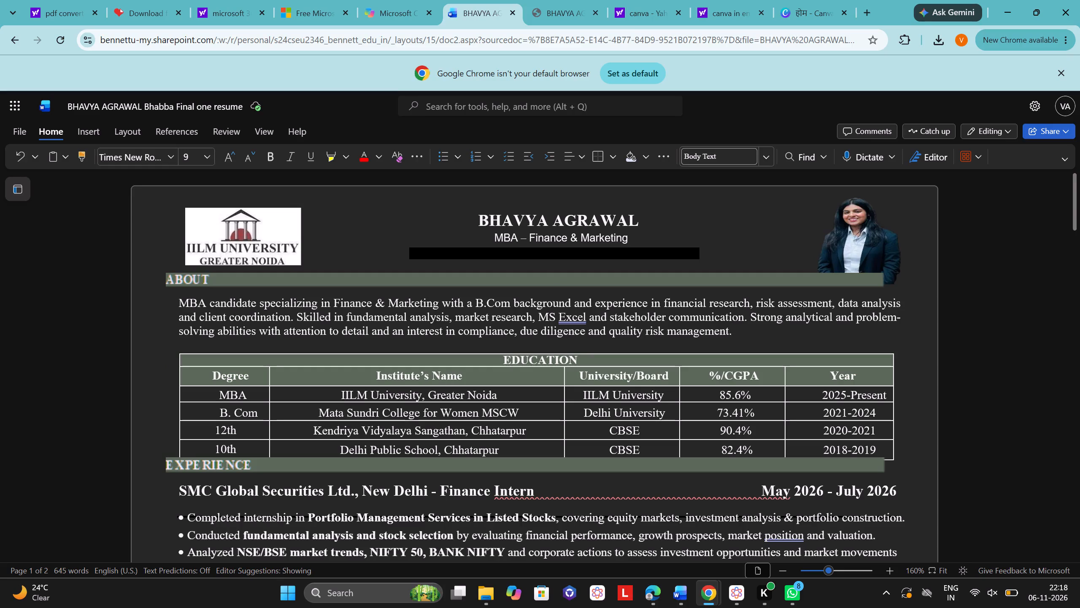
Accept the grammar suggestion "Excel," for the flagged word after "MS" in the About paragraph.
{"action": "left_click", "coordinate": [572, 317]}
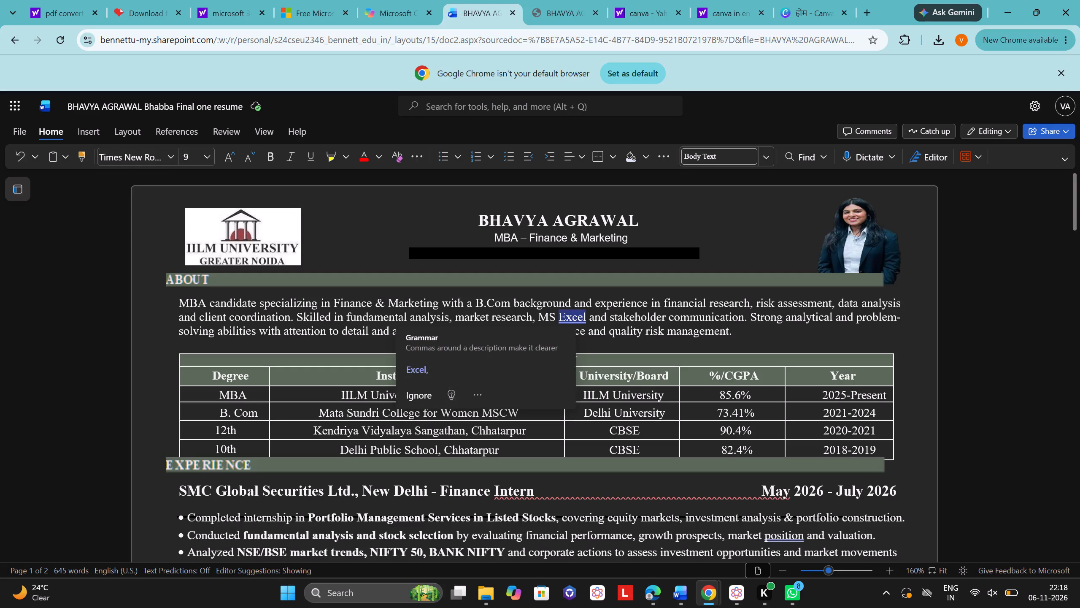
{"action": "left_click", "coordinate": [424, 364]}
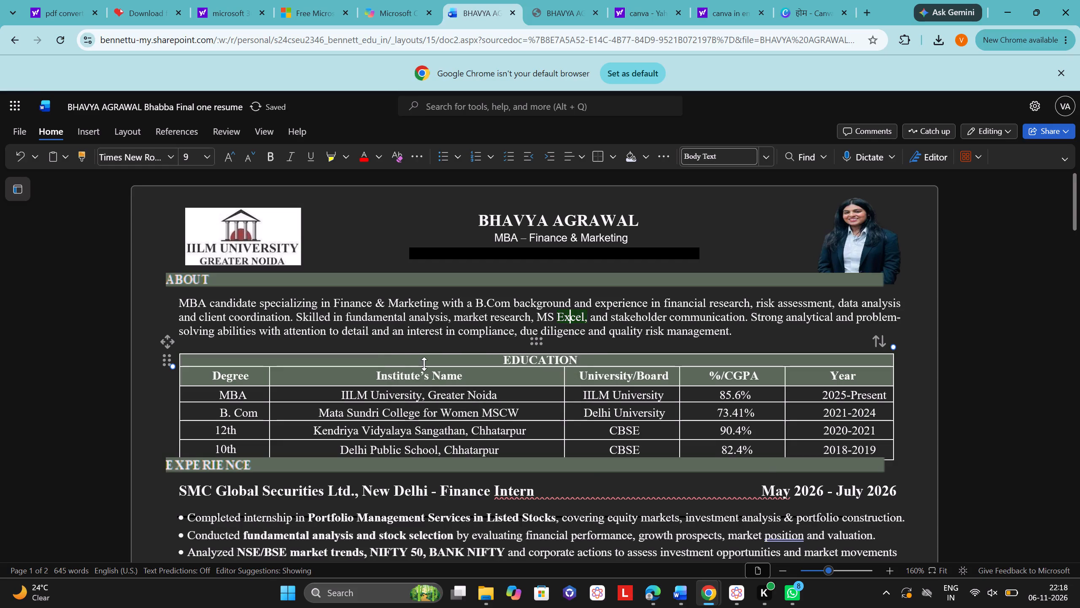
{"action": "left_click", "coordinate": [683, 323]}
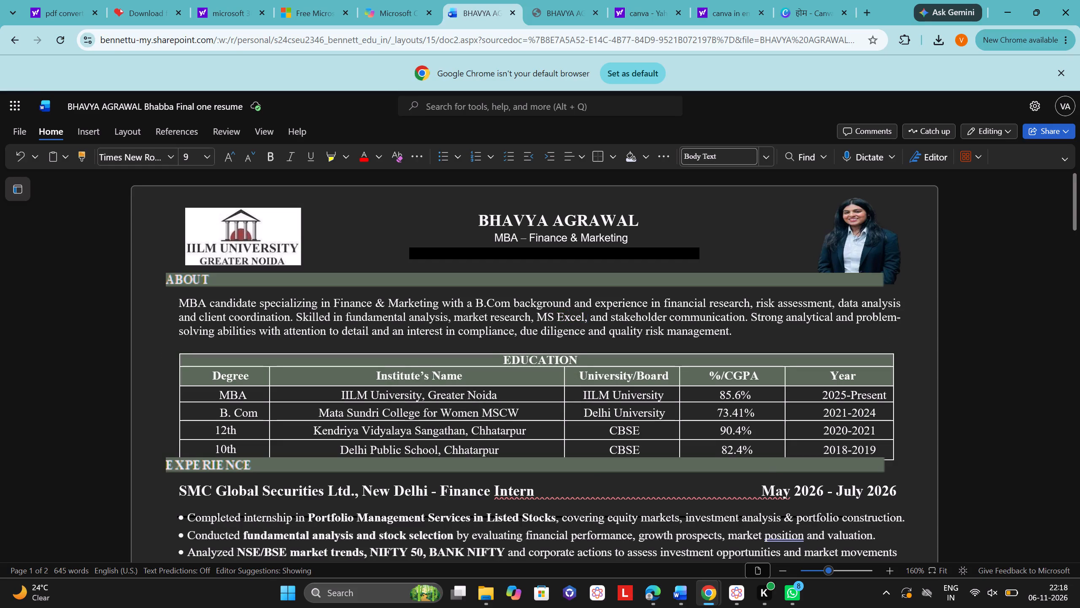
Review the remaining resume sections through Academic Achievements and check the spelling suggestion for "Behavioural" under Professional Skills.
{"action": "scroll", "coordinate": [353, 444], "scroll_direction": "down", "scroll_amount": 2}
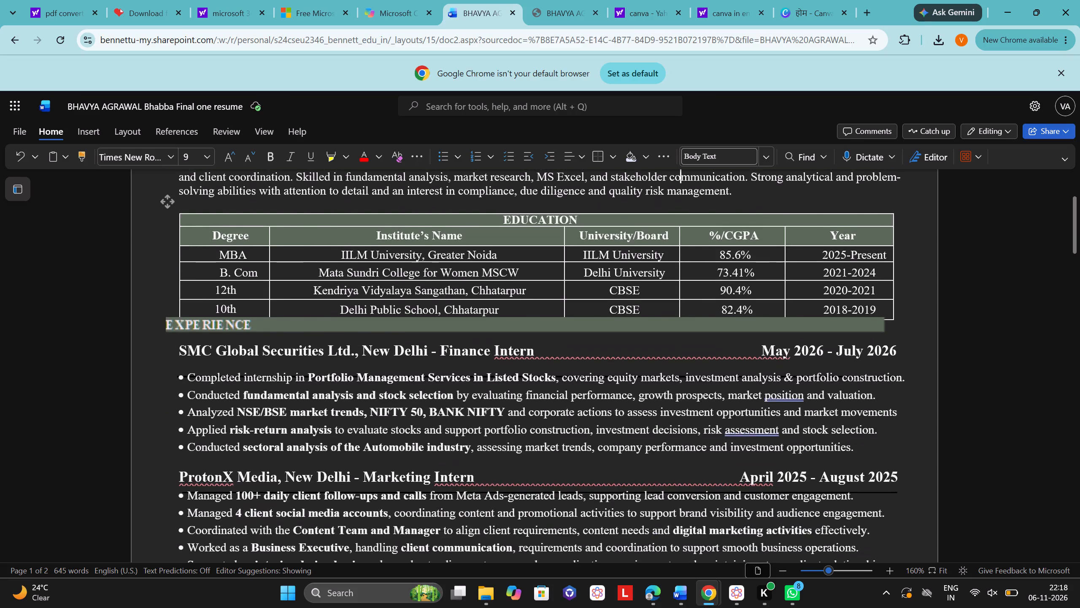
{"action": "scroll", "coordinate": [353, 444], "scroll_direction": "down", "scroll_amount": 1}
{"action": "scroll", "coordinate": [315, 385], "scroll_direction": "down", "scroll_amount": 1}
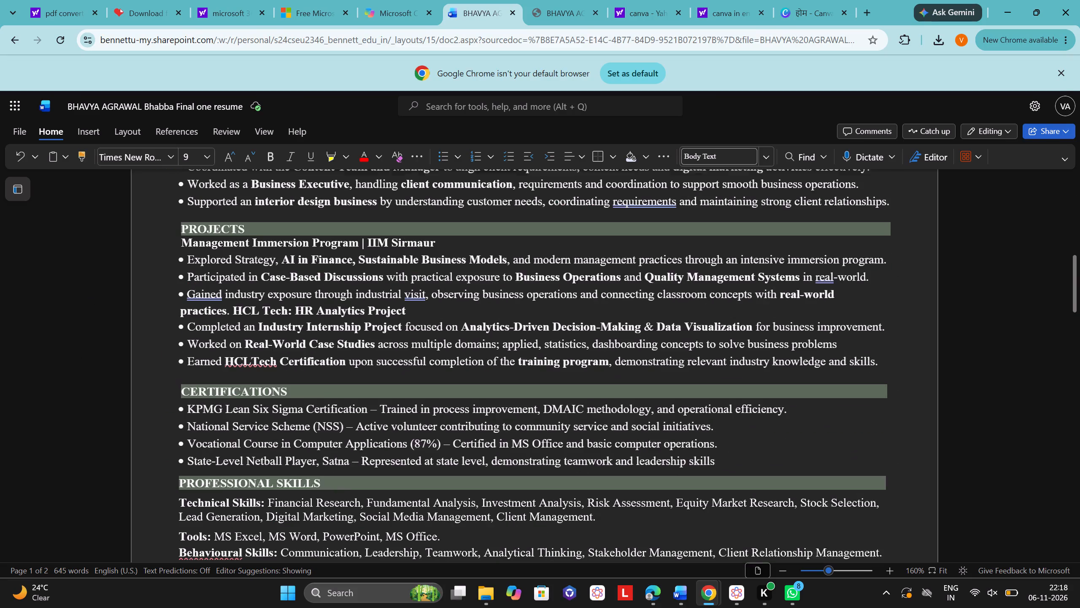
{"action": "scroll", "coordinate": [315, 385], "scroll_direction": "down", "scroll_amount": 5}
{"action": "scroll", "coordinate": [315, 385], "scroll_direction": "up", "scroll_amount": 1}
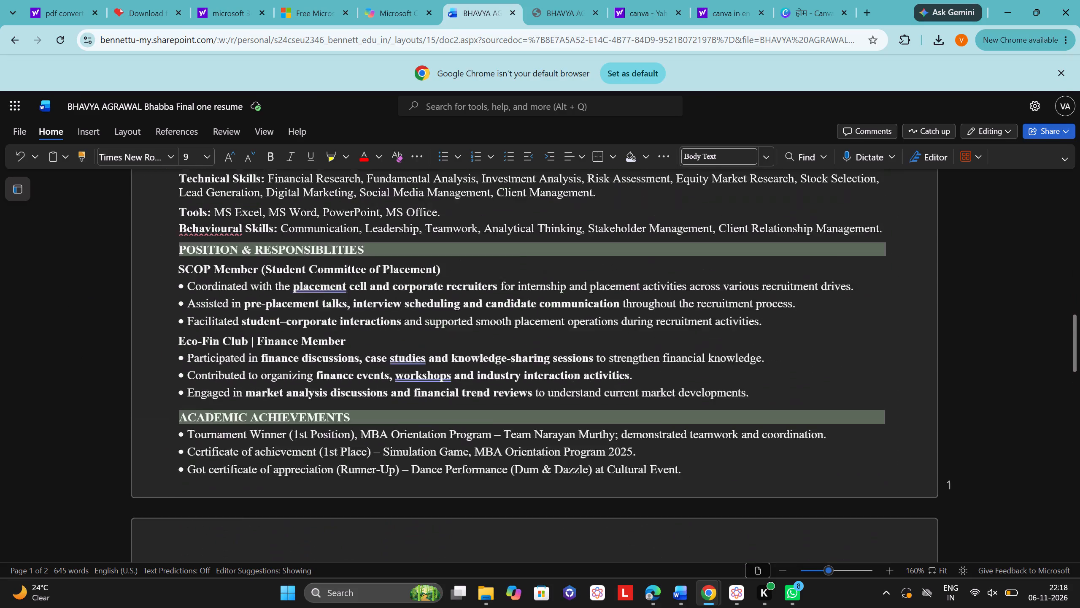
{"action": "scroll", "coordinate": [315, 385], "scroll_direction": "up", "scroll_amount": 2}
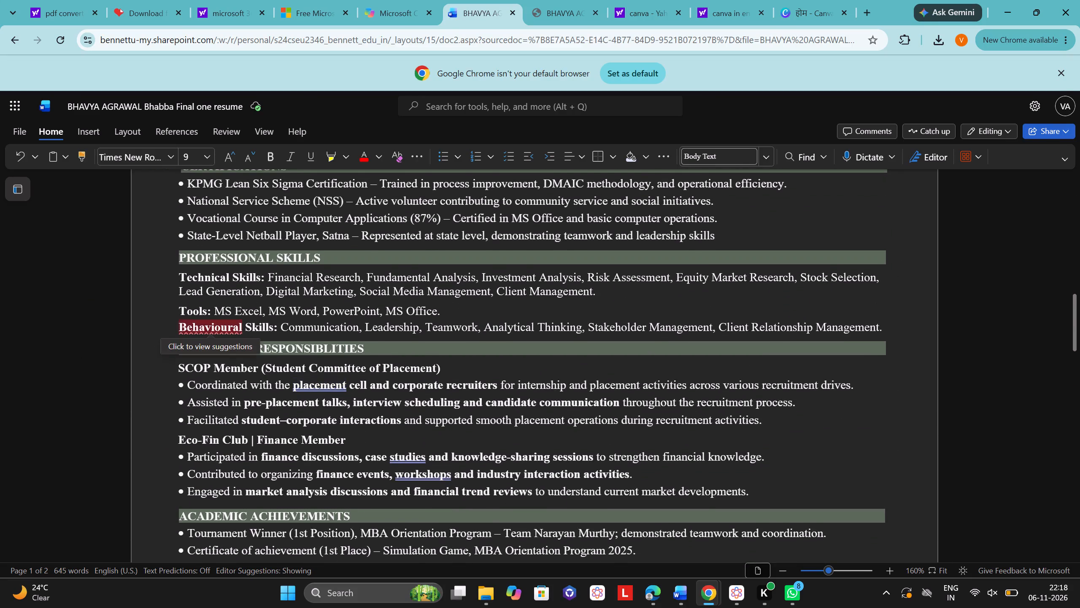
{"action": "left_click", "coordinate": [216, 333]}
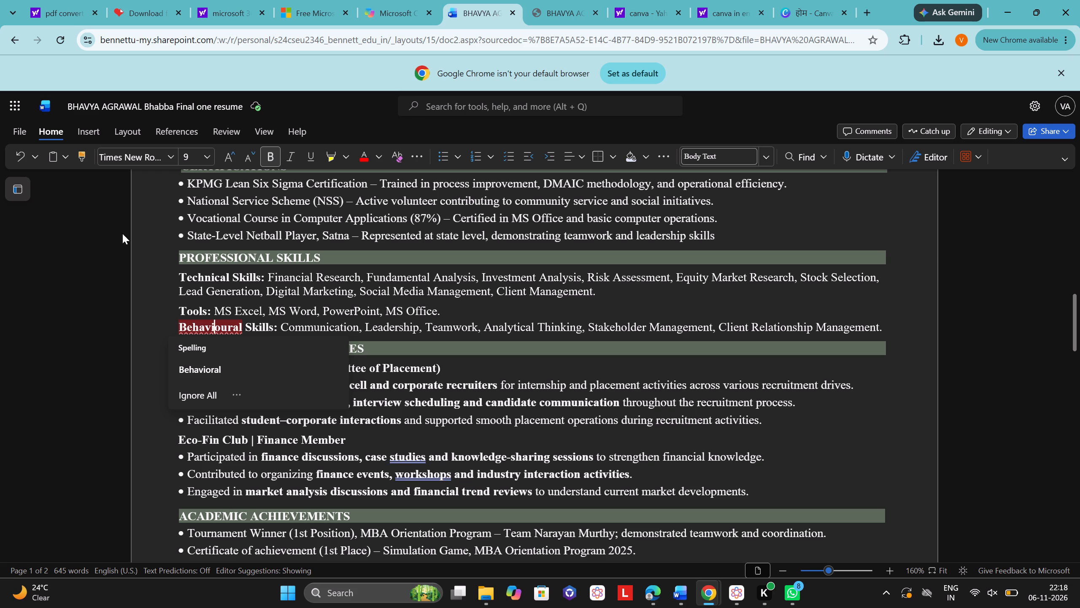
{"action": "left_click", "coordinate": [399, 280]}
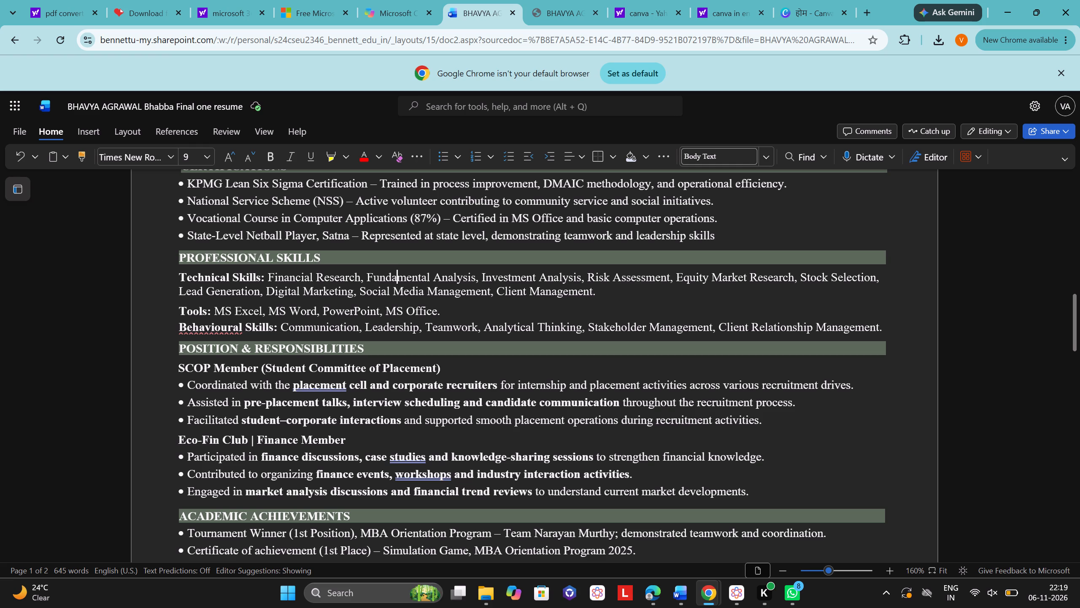
Delete the word "Equity" before "Market Research" in the Technical Skills line of Professional Skills.
{"action": "left_click", "coordinate": [709, 280]}
{"action": "key", "text": "BackSpace"}
{"action": "key", "text": "BackSpace"}
{"action": "key", "text": "BackSpace"}
{"action": "key", "text": "BackSpace"}
{"action": "key", "text": "BackSpace"}
{"action": "key", "text": "BackSpace"}
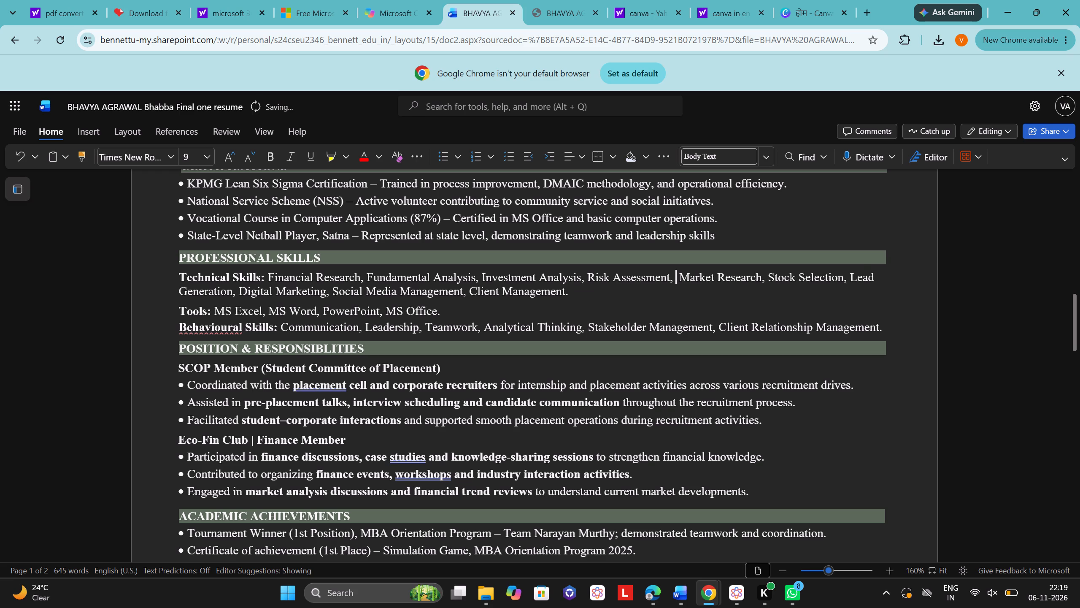
{"action": "key", "text": "BackSpace"}
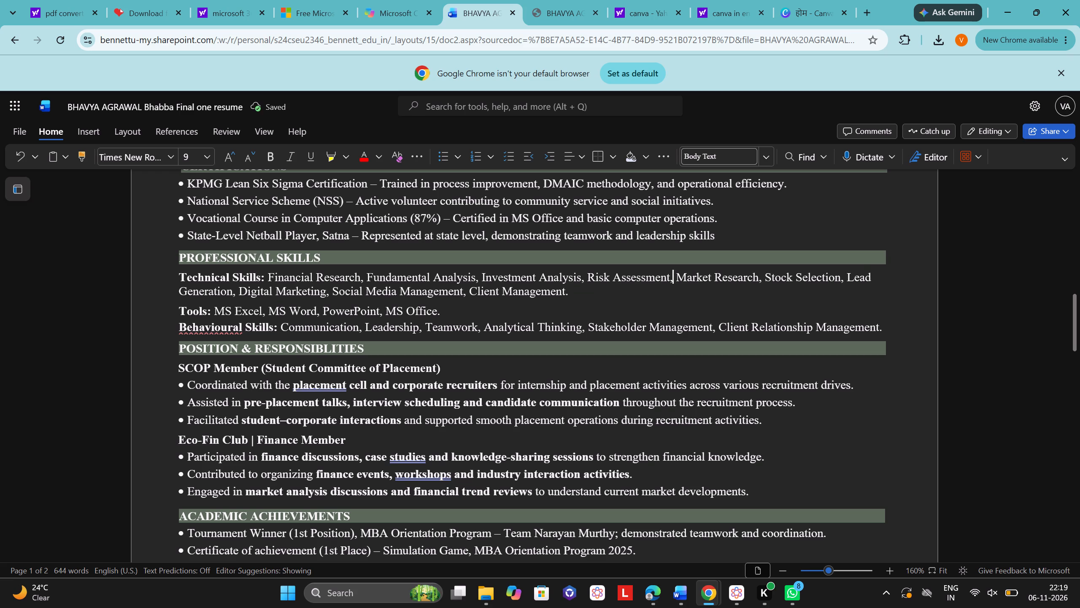
Place the text cursor just before "Lead Generation" in the Technical Skills line of Professional Skills.
{"action": "left_click", "coordinate": [848, 279]}
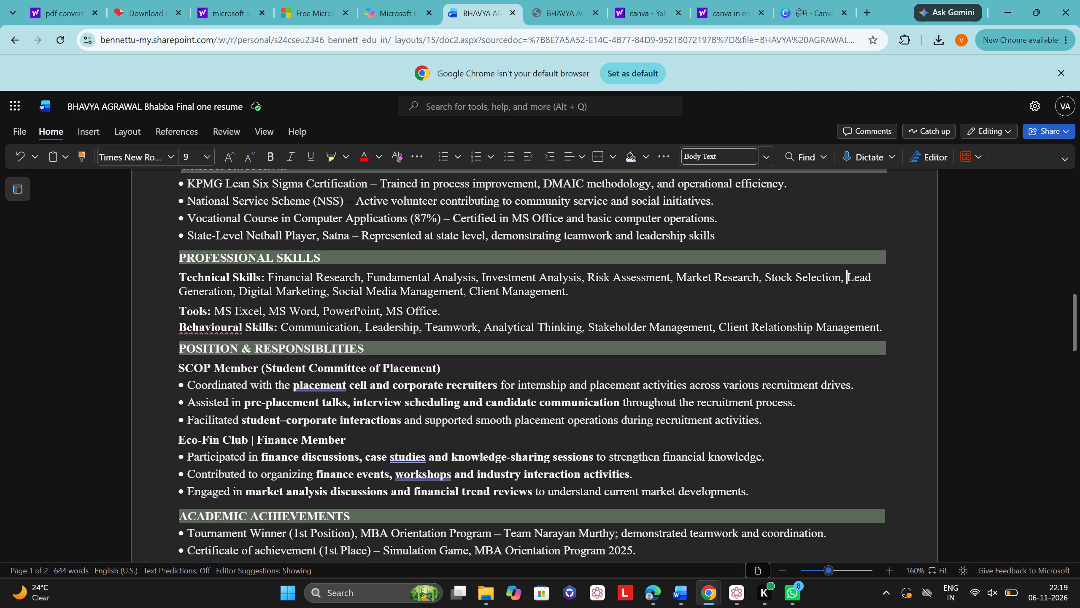
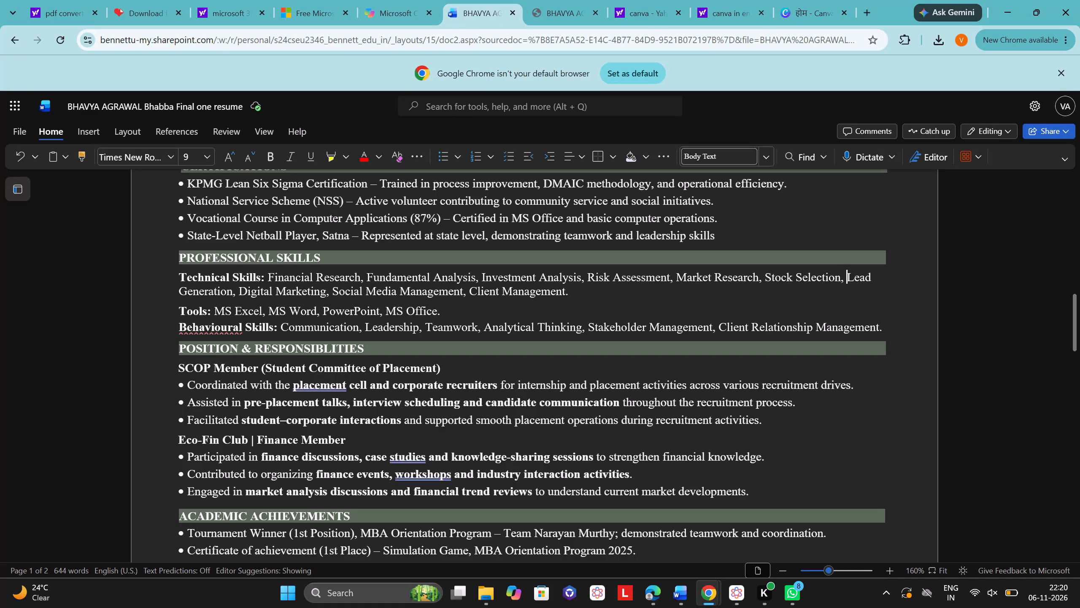
Replace the Behavioural Skills list with the copied text "Analytical Thinking, Critical Thinking, Attention to Detail, Communication, Stakeholder Management, Problem-Solving, Teamwork.".
{"action": "left_click_drag", "start_coordinate": [284, 326], "coordinate": [691, 335]}
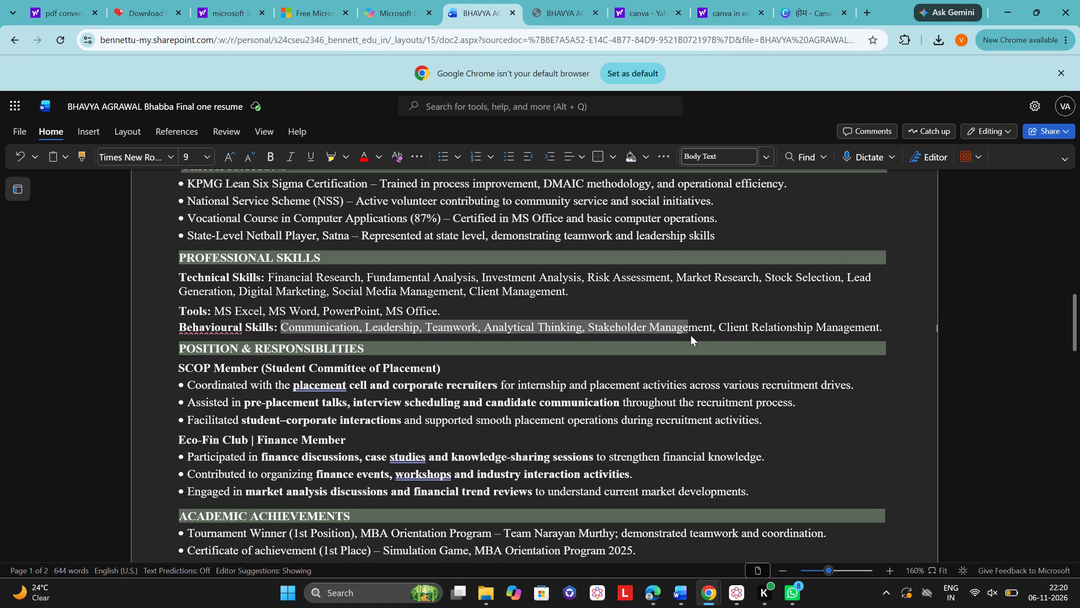
{"action": "left_click_drag", "start_coordinate": [691, 335], "coordinate": [911, 320]}
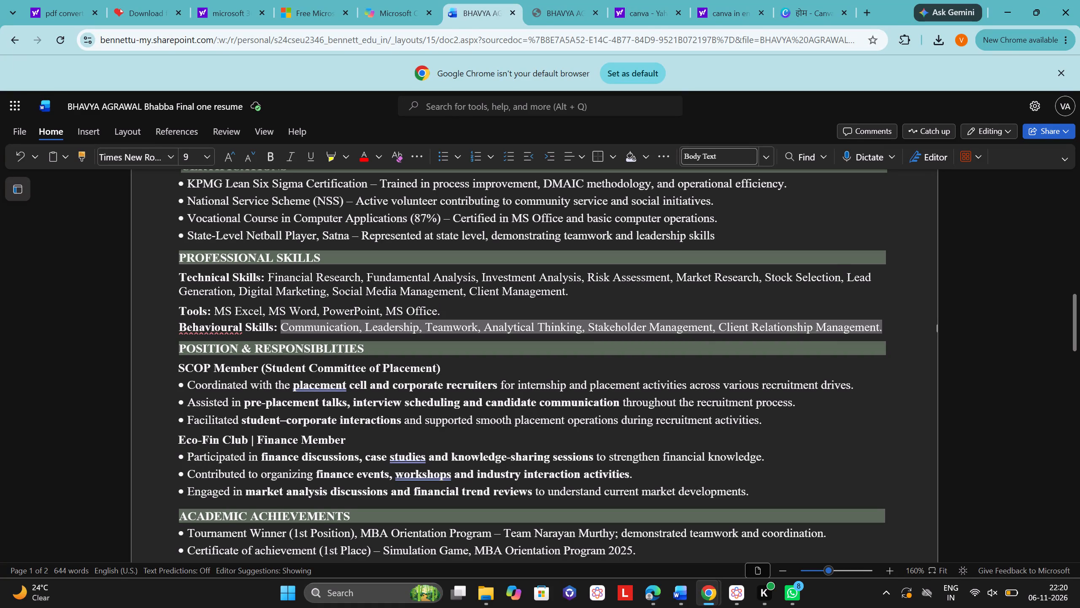
{"action": "left_click_drag", "start_coordinate": [911, 320], "coordinate": [910, 320]}
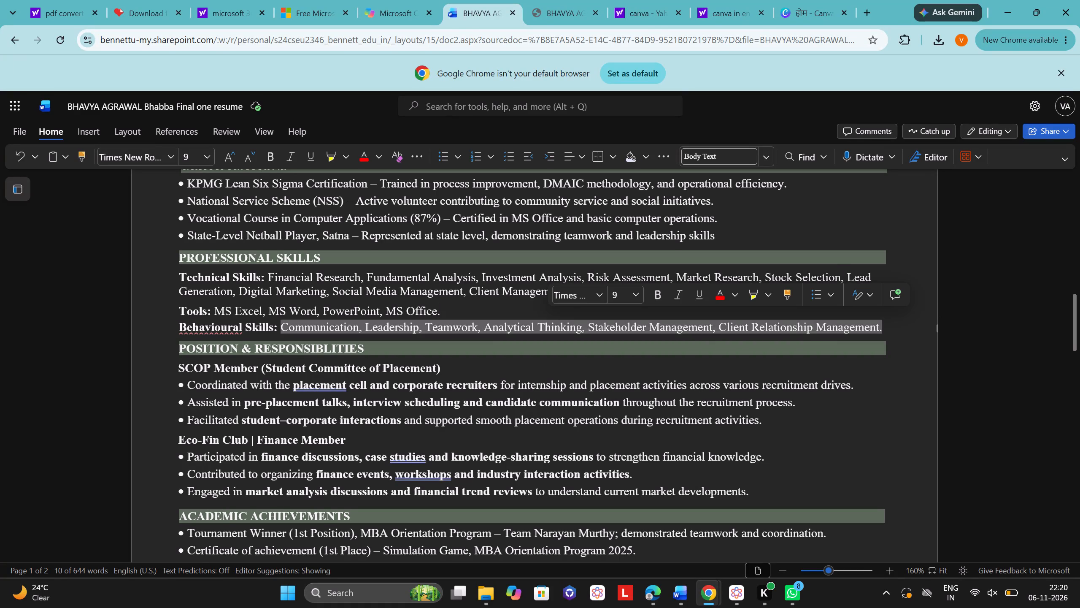
{"action": "key", "text": "ctrl+v"}
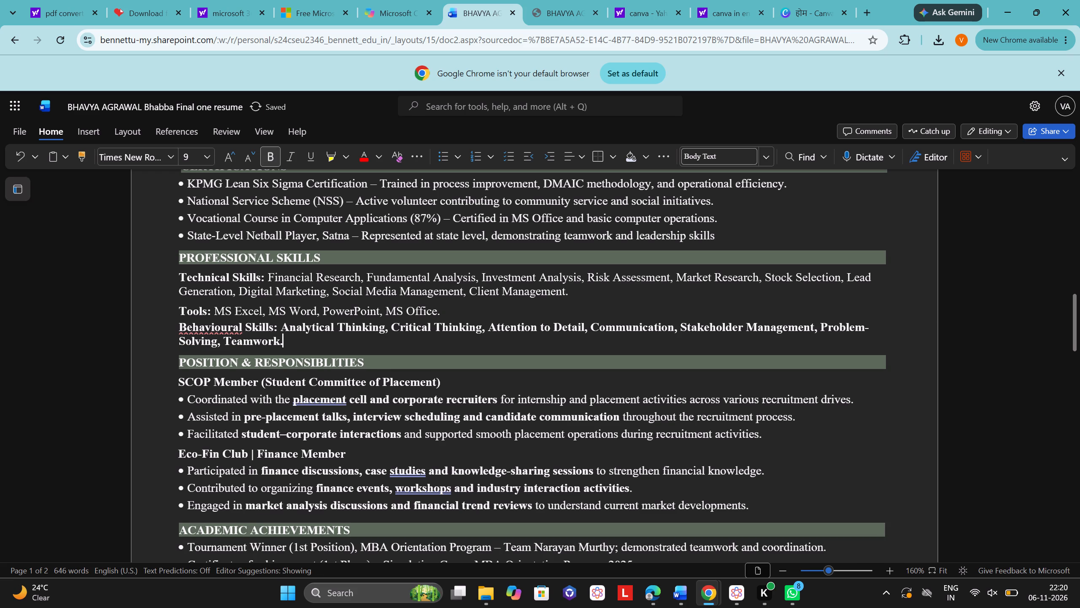
Remove the bold formatting from the list of skills following the "Behavioural Skills:" label under Professional Skills.
{"action": "scroll", "coordinate": [612, 301], "scroll_direction": "down", "scroll_amount": 2}
{"action": "scroll", "coordinate": [612, 301], "scroll_direction": "up", "scroll_amount": 4}
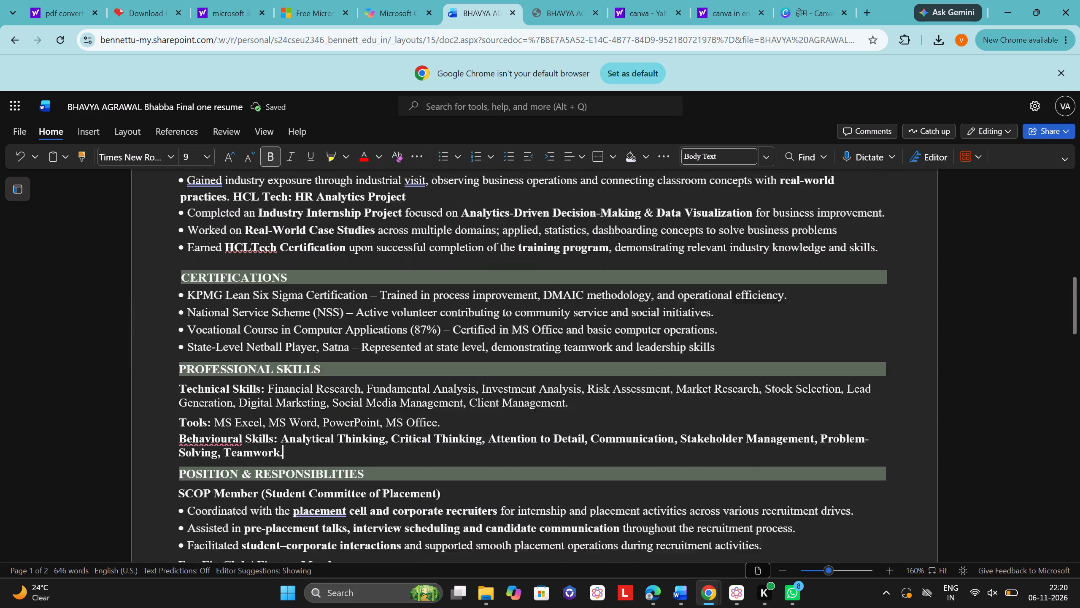
{"action": "scroll", "coordinate": [612, 301], "scroll_direction": "down", "scroll_amount": 2}
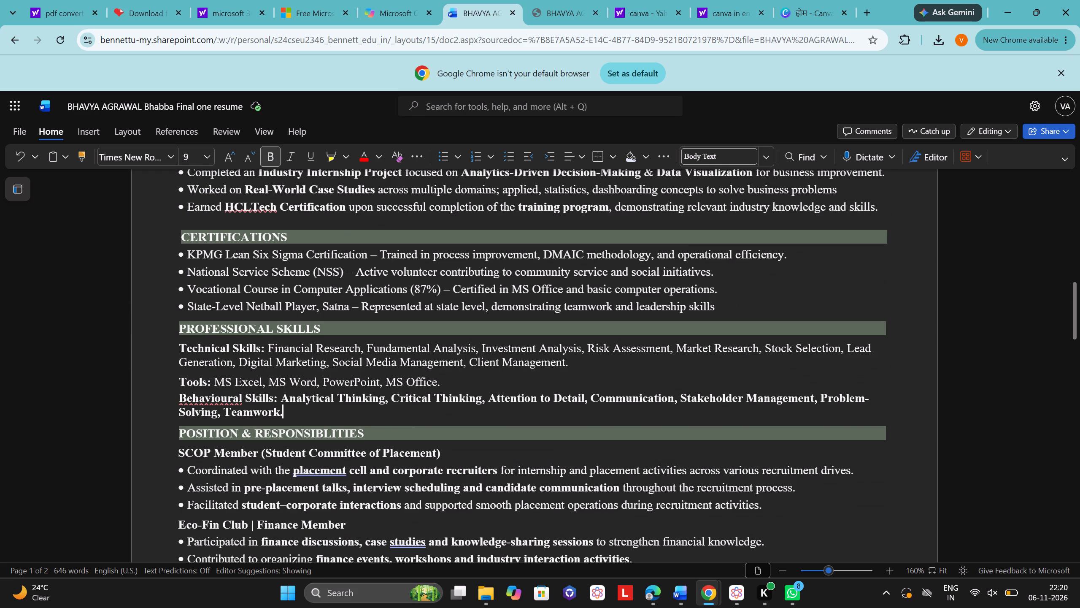
{"action": "left_click_drag", "start_coordinate": [281, 395], "coordinate": [310, 418]}
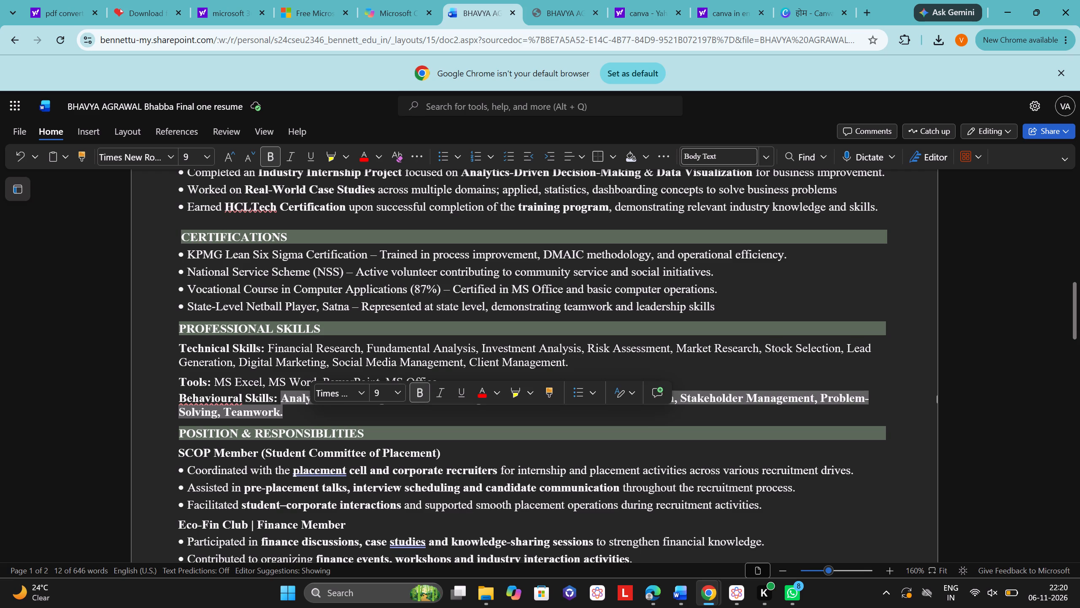
{"action": "left_click", "coordinate": [271, 155]}
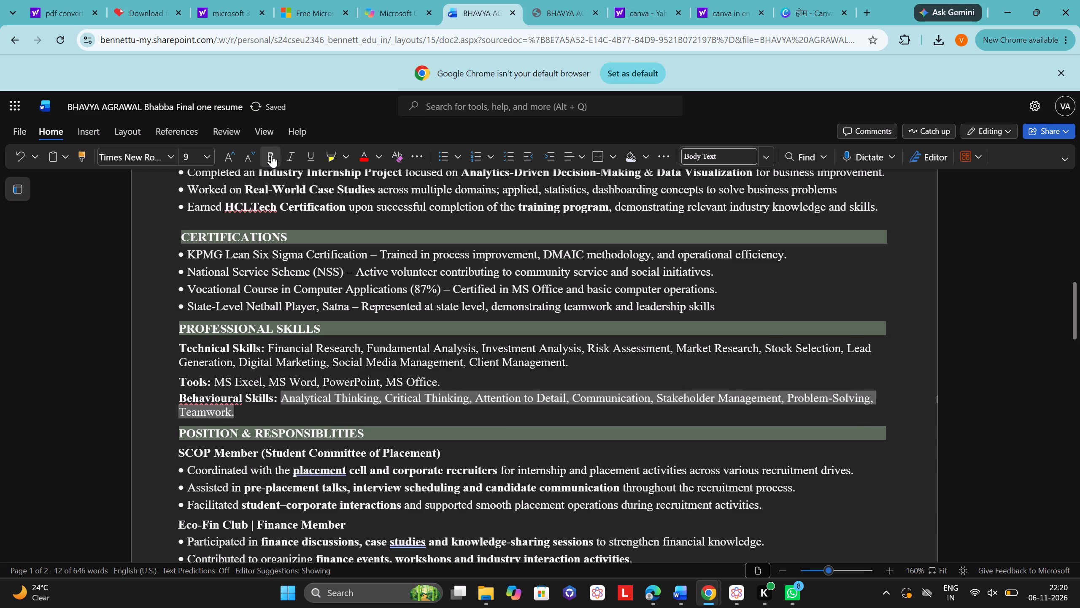
{"action": "left_click", "coordinate": [369, 373]}
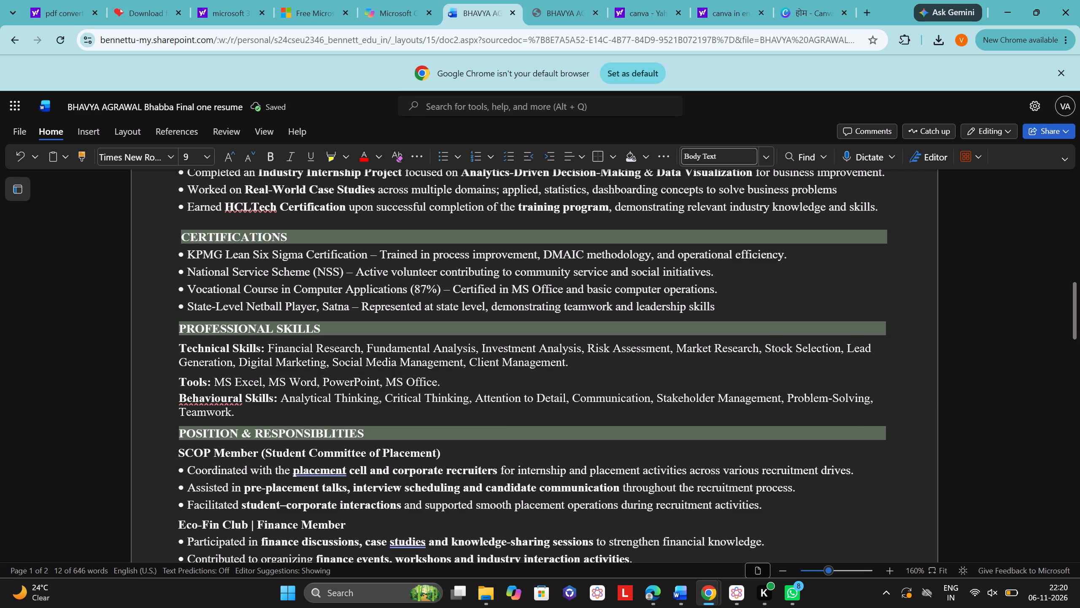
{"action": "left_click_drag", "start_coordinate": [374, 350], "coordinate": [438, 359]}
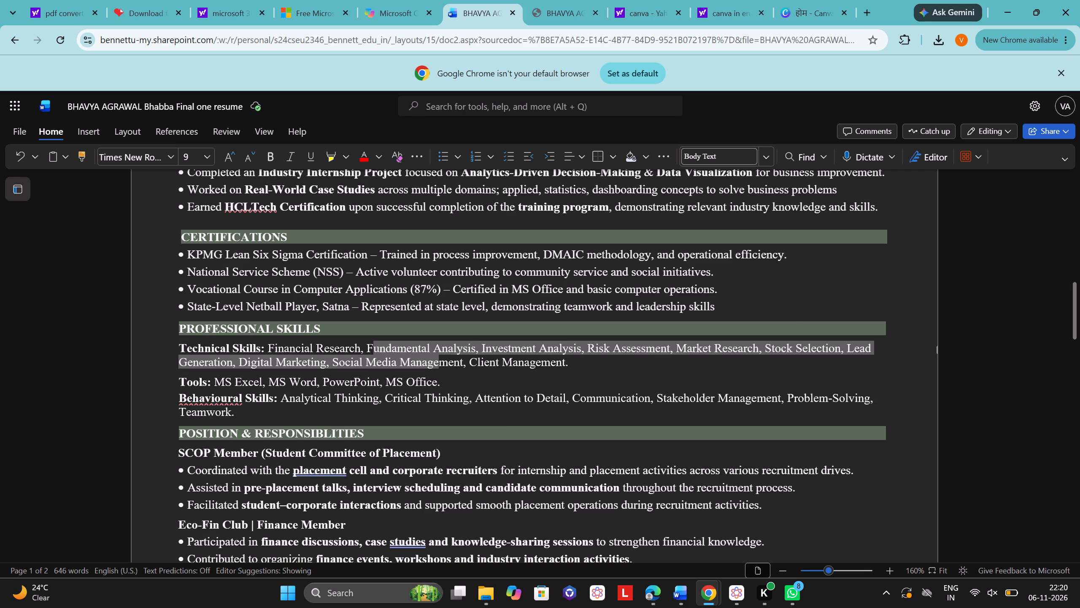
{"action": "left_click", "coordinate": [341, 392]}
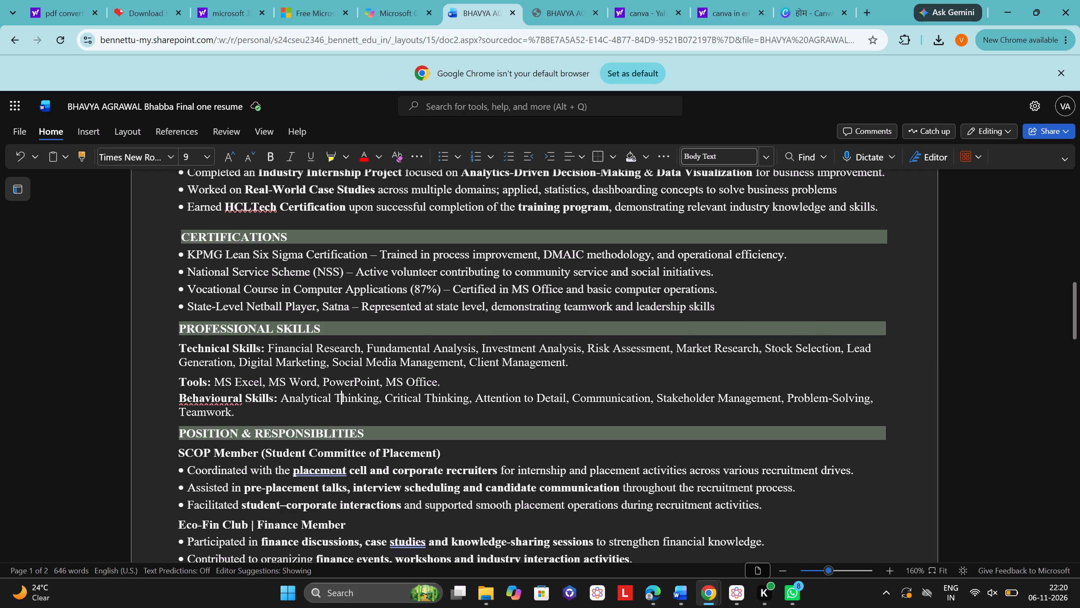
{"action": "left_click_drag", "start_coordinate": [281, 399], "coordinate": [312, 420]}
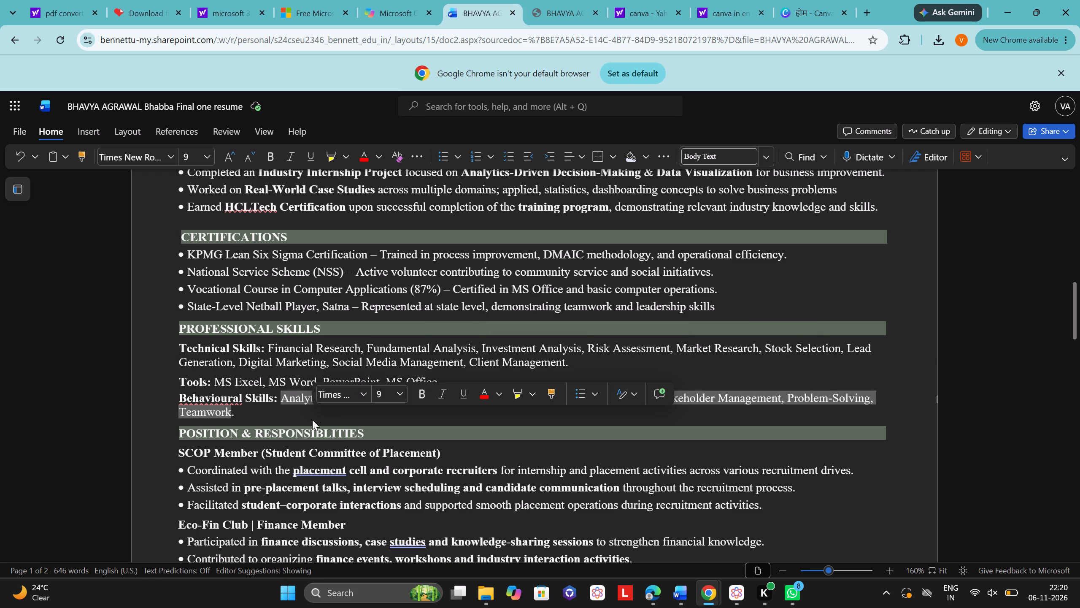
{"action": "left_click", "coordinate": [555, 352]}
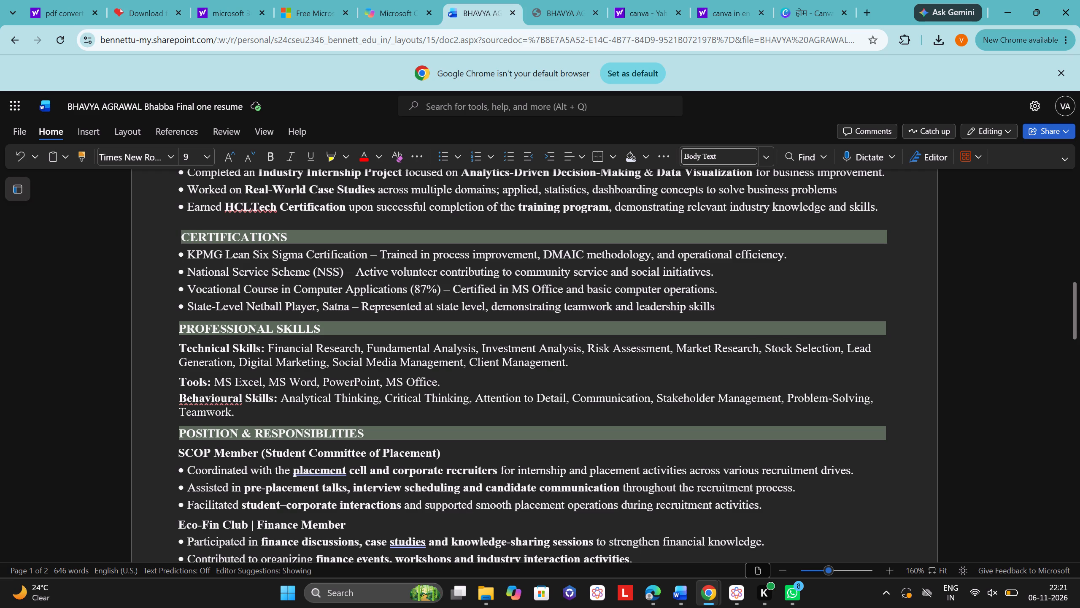
Delete "Critical Thinking" and its extra comma from the Behavioural Skills line under Professional Skills.
{"action": "left_click", "coordinate": [470, 399]}
{"action": "key", "text": "BackSpace"}
{"action": "key", "text": "BackSpace"}
{"action": "key", "text": "BackSpace"}
{"action": "key", "text": "BackSpace"}
{"action": "key", "text": "BackSpace"}
{"action": "key", "text": "BackSpace"}
{"action": "key", "text": "BackSpace"}
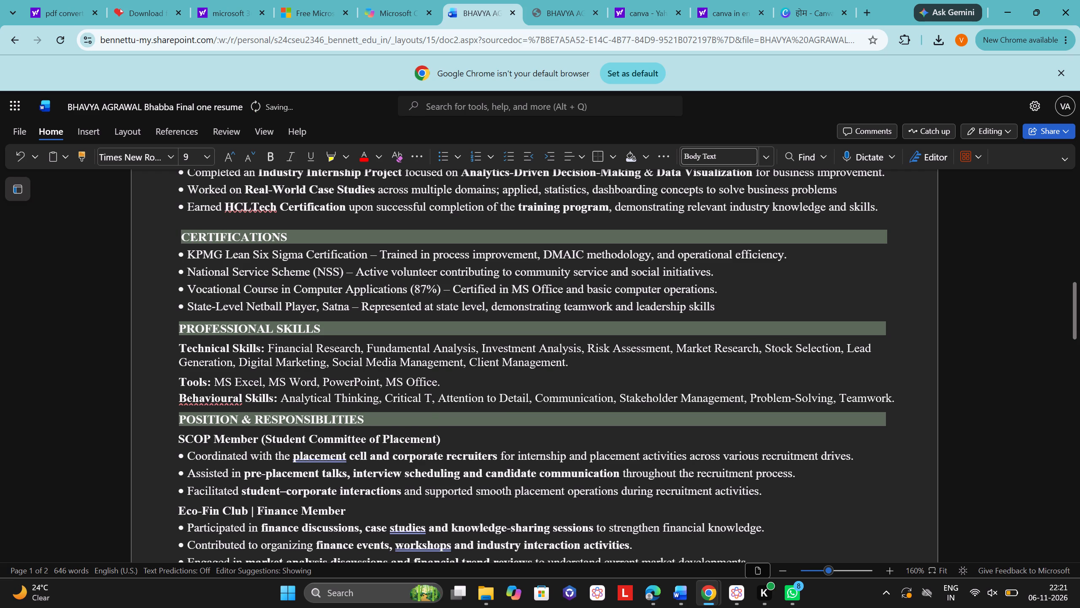
{"action": "key", "text": "BackSpace"}
{"action": "key", "text": "BackSpace"}
{"action": "key", "text": "BackSpace"}
{"action": "key", "text": "BackSpace"}
{"action": "key", "text": "BackSpace"}
{"action": "key", "text": "BackSpace"}
{"action": "key", "text": "BackSpace"}
{"action": "key", "text": "BackSpace"}
{"action": "key", "text": "BackSpace"}
{"action": "key", "text": "BackSpace"}
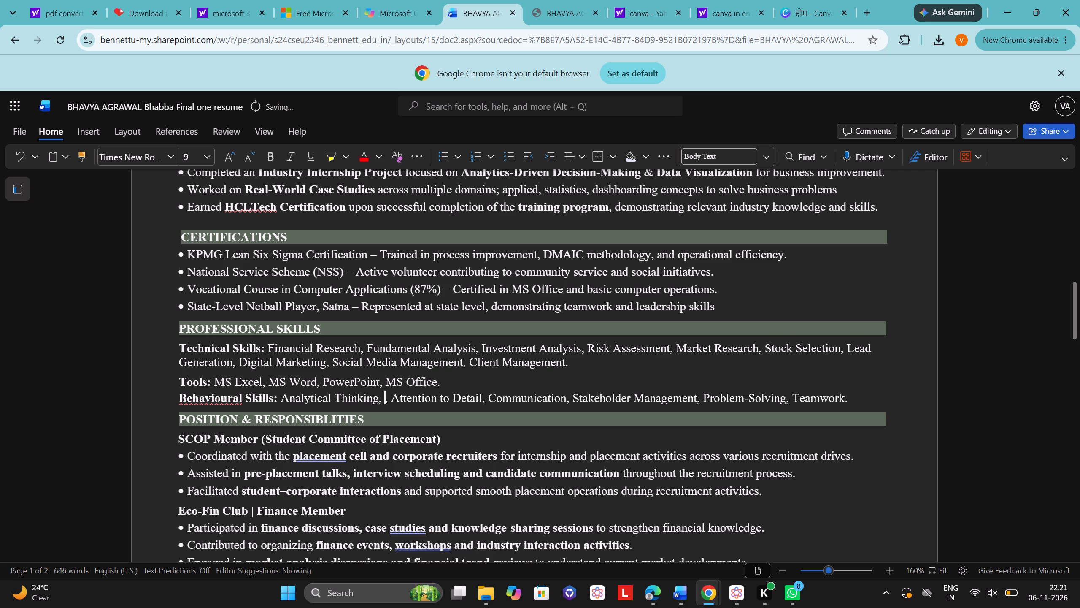
{"action": "key", "text": "BackSpace"}
{"action": "key", "text": "BackSpace"}
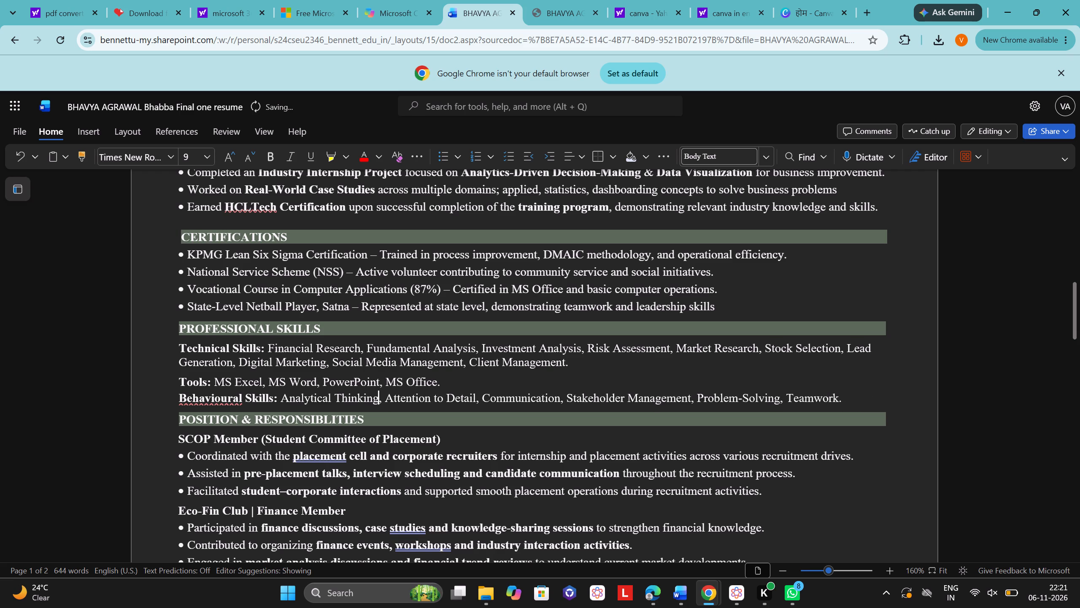
Review the resume's remaining sections and check the grammar suggestions for the flagged words "placement", "studies" and "requirements".
{"action": "scroll", "coordinate": [583, 401], "scroll_direction": "down", "scroll_amount": 1}
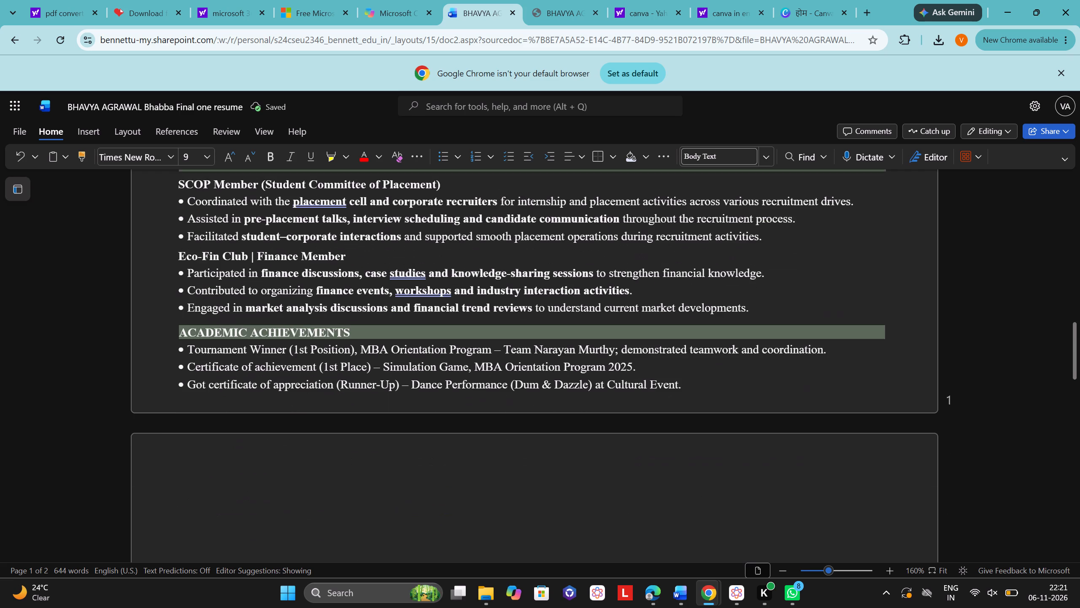
{"action": "scroll", "coordinate": [583, 401], "scroll_direction": "down", "scroll_amount": 1}
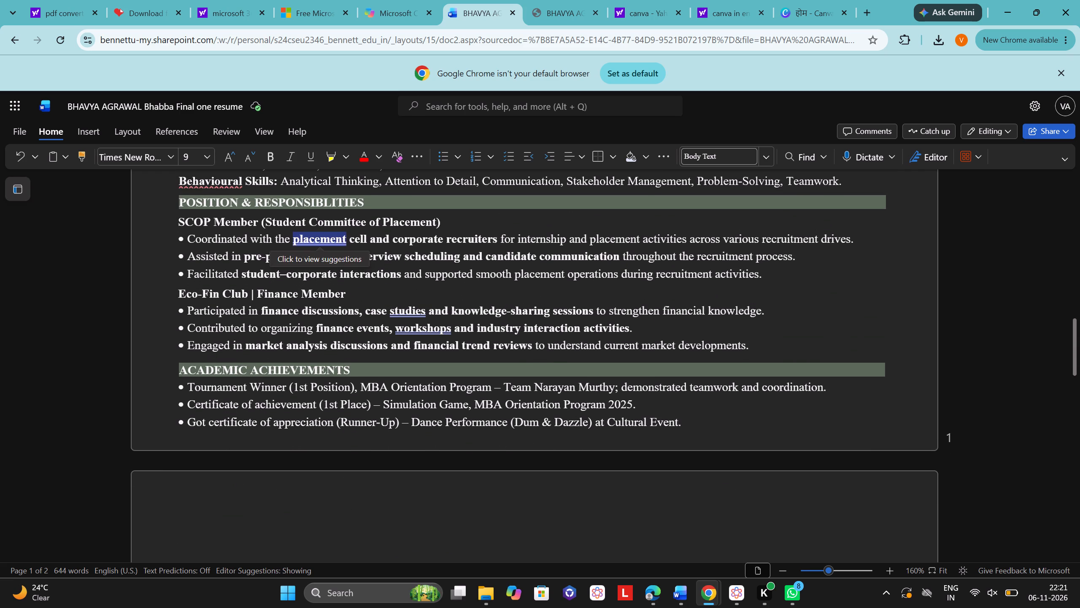
{"action": "left_click", "coordinate": [318, 242]}
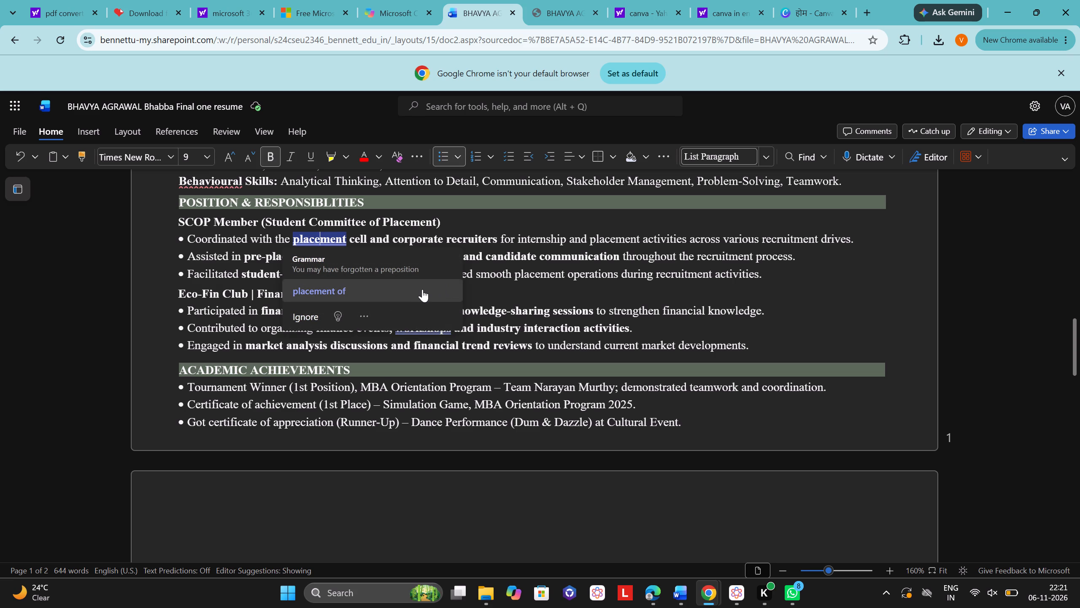
{"action": "left_click", "coordinate": [585, 258]}
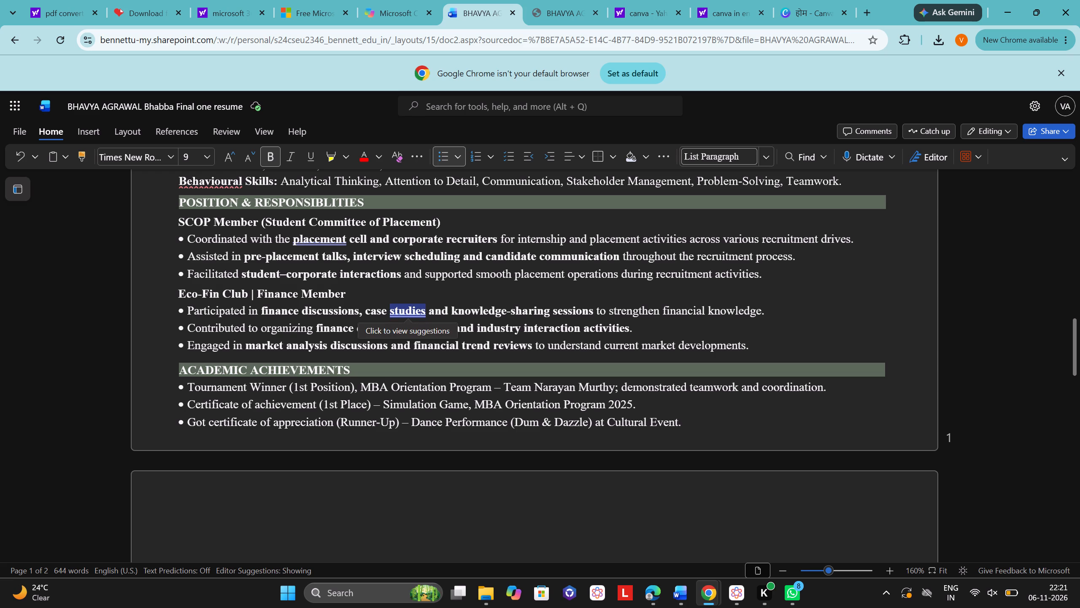
{"action": "left_click", "coordinate": [414, 311]}
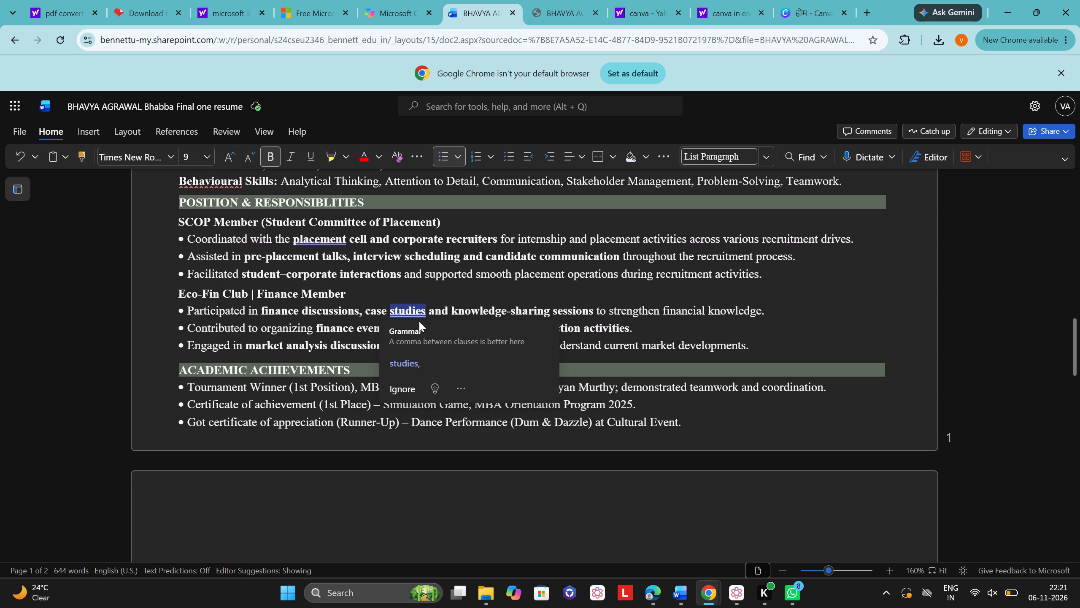
{"action": "left_click", "coordinate": [526, 274]}
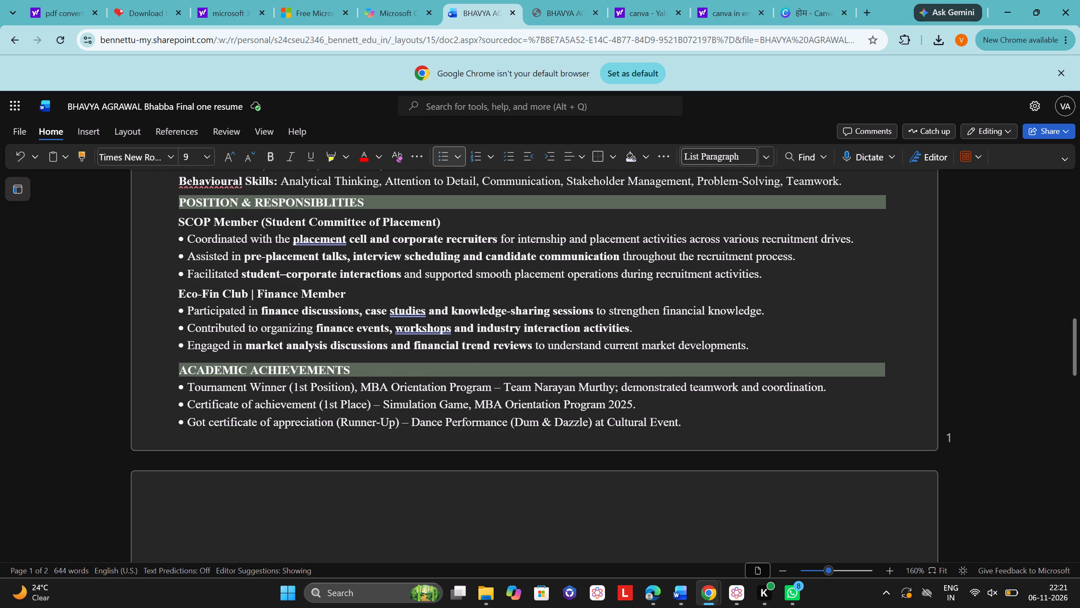
{"action": "scroll", "coordinate": [600, 270], "scroll_direction": "up", "scroll_amount": 7}
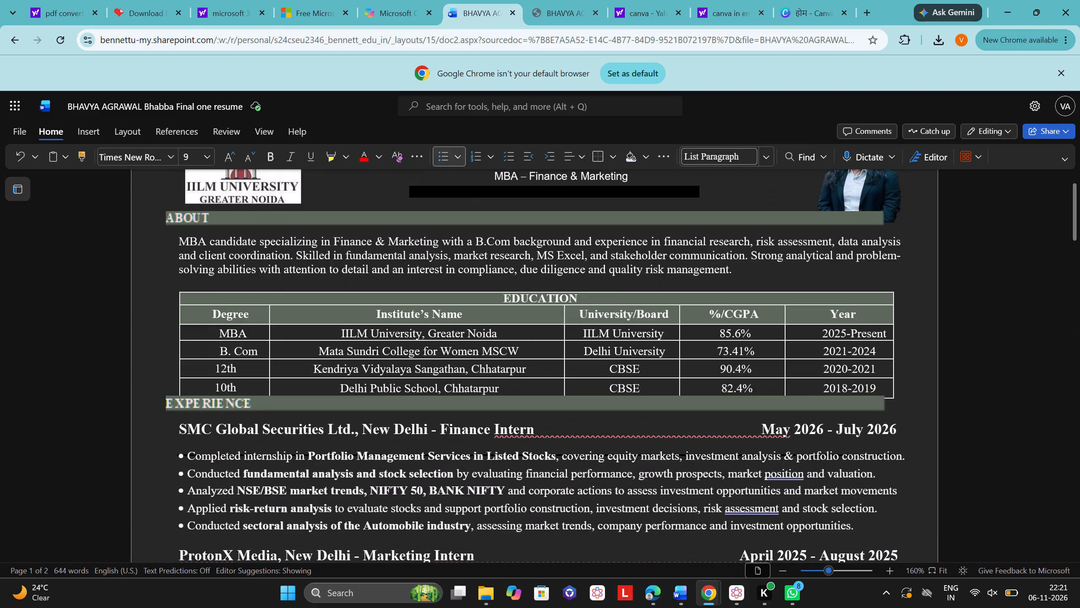
{"action": "scroll", "coordinate": [600, 270], "scroll_direction": "down", "scroll_amount": 2}
{"action": "scroll", "coordinate": [415, 482], "scroll_direction": "down", "scroll_amount": 2}
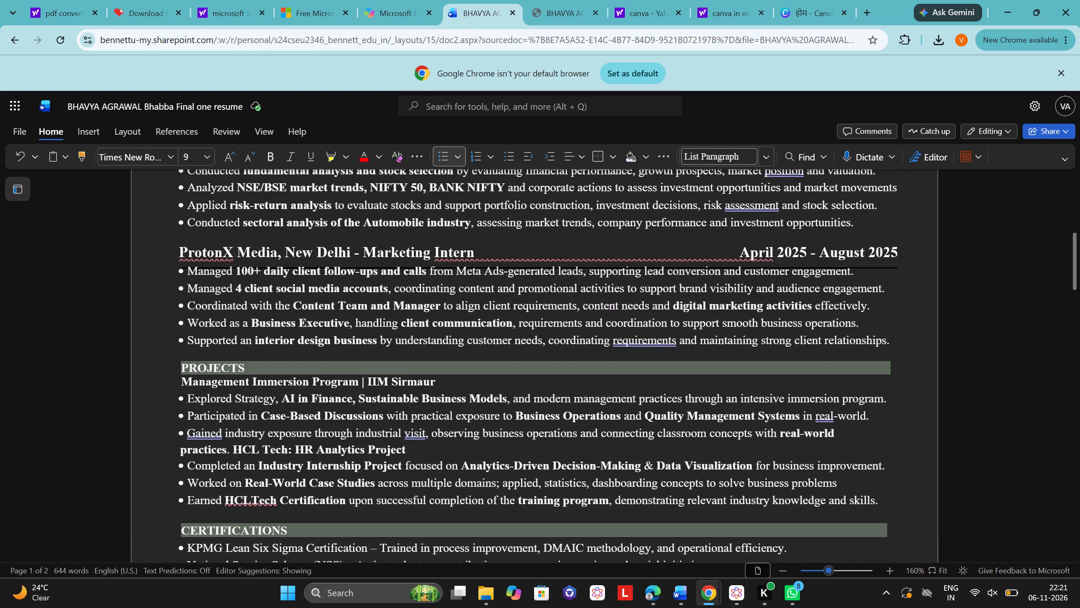
{"action": "left_click", "coordinate": [649, 340]}
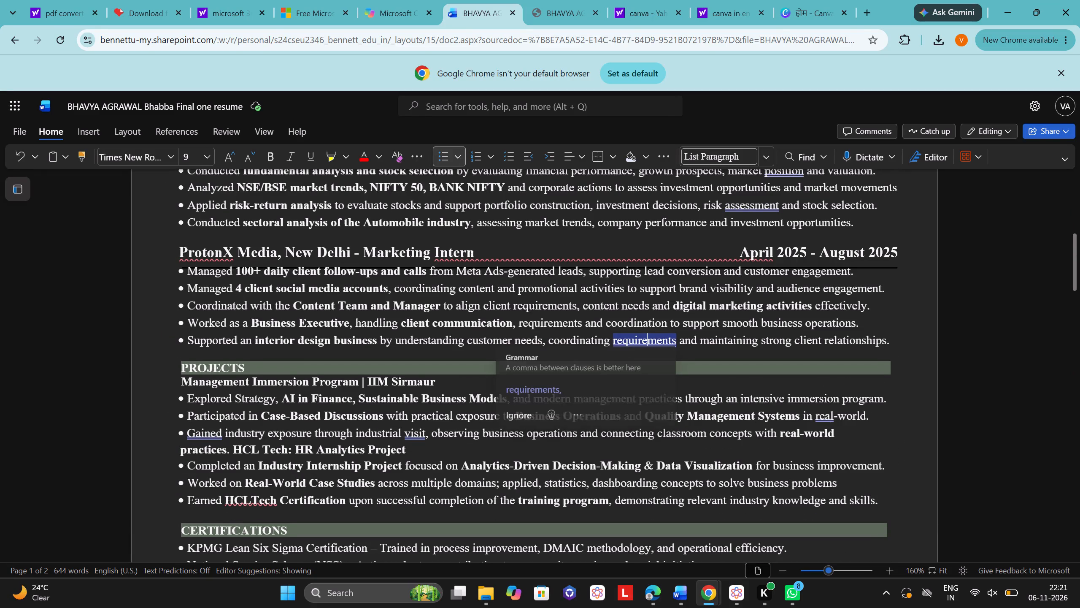
{"action": "left_click", "coordinate": [572, 252]}
{"action": "scroll", "coordinate": [572, 252], "scroll_direction": "up", "scroll_amount": 2}
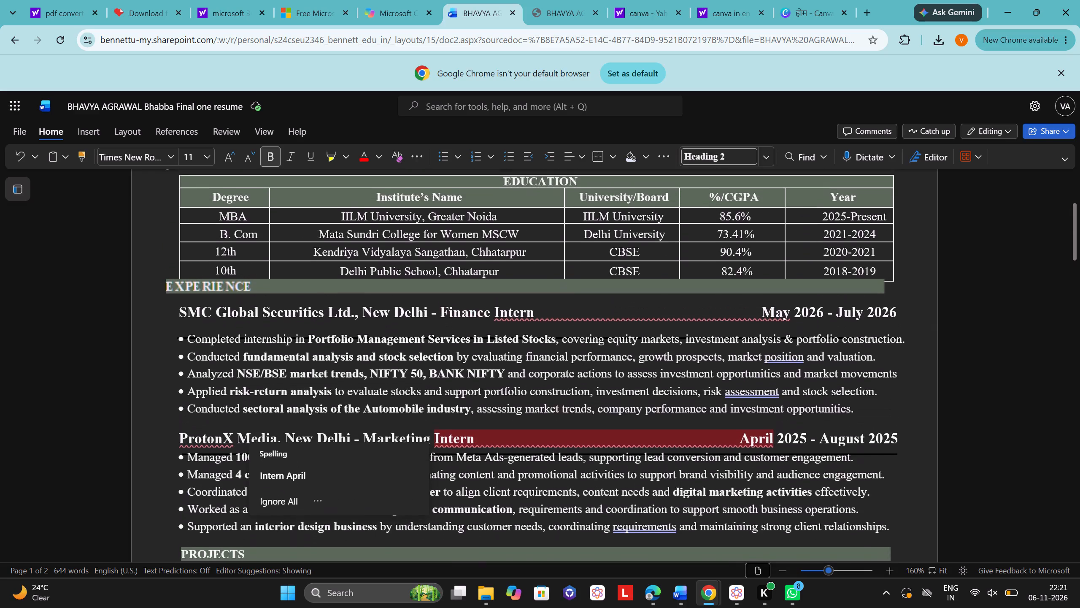
{"action": "scroll", "coordinate": [572, 252], "scroll_direction": "up", "scroll_amount": 3}
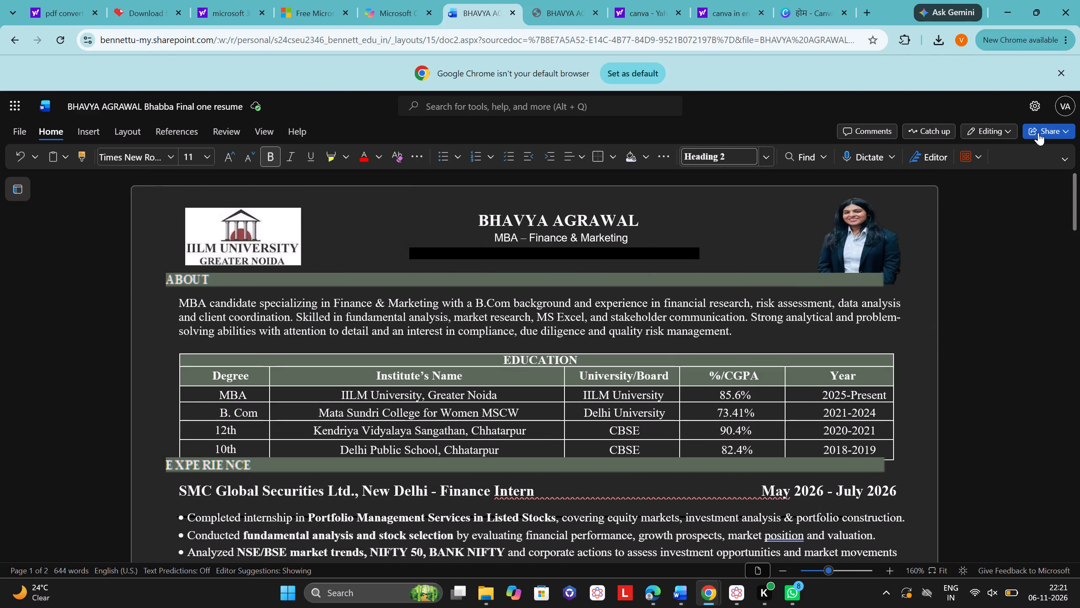
Export the edited resume as a PDF, download it and open the downloaded file.
{"action": "left_click", "coordinate": [16, 131]}
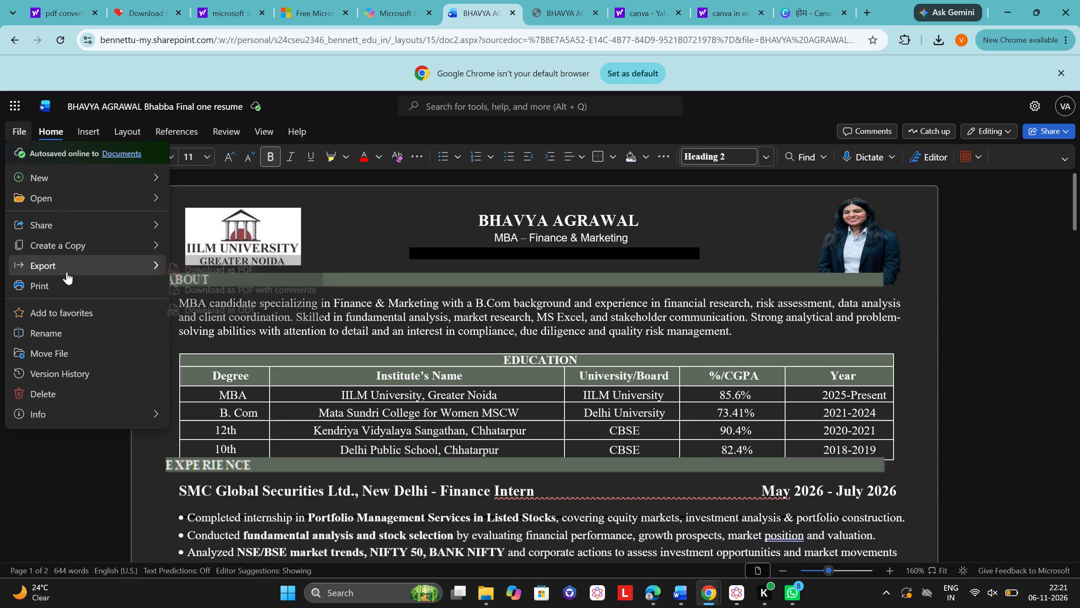
{"action": "left_click", "coordinate": [201, 272]}
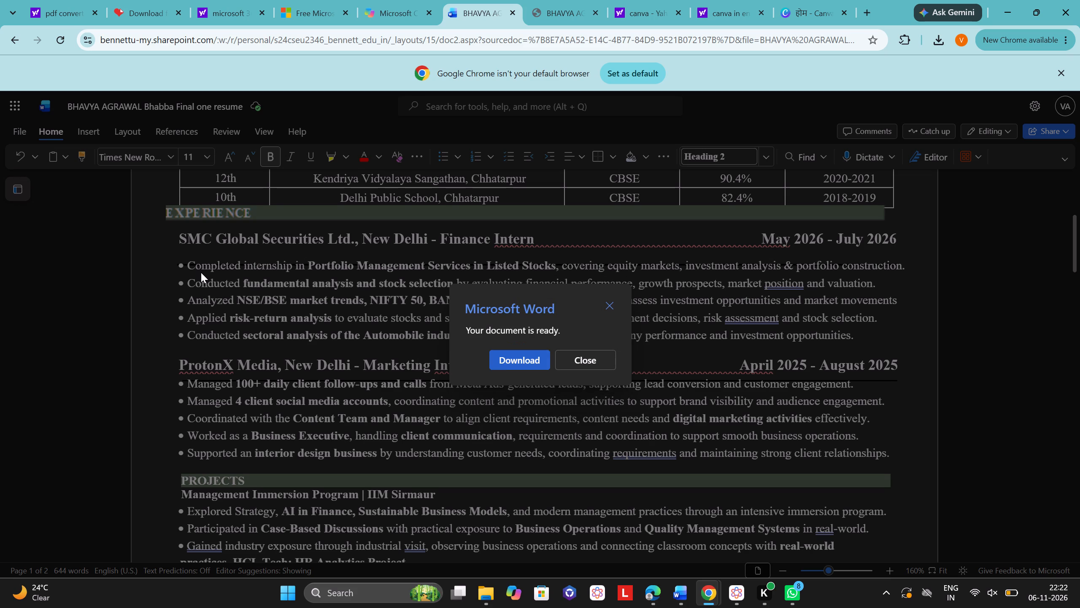
{"action": "left_click", "coordinate": [511, 356]}
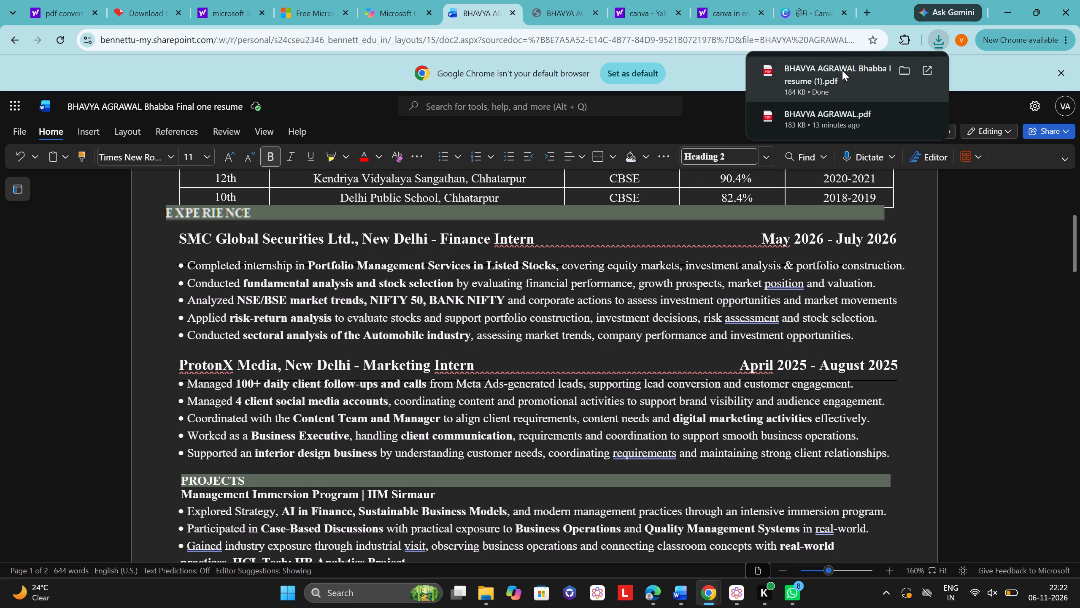
{"action": "left_click", "coordinate": [841, 70]}
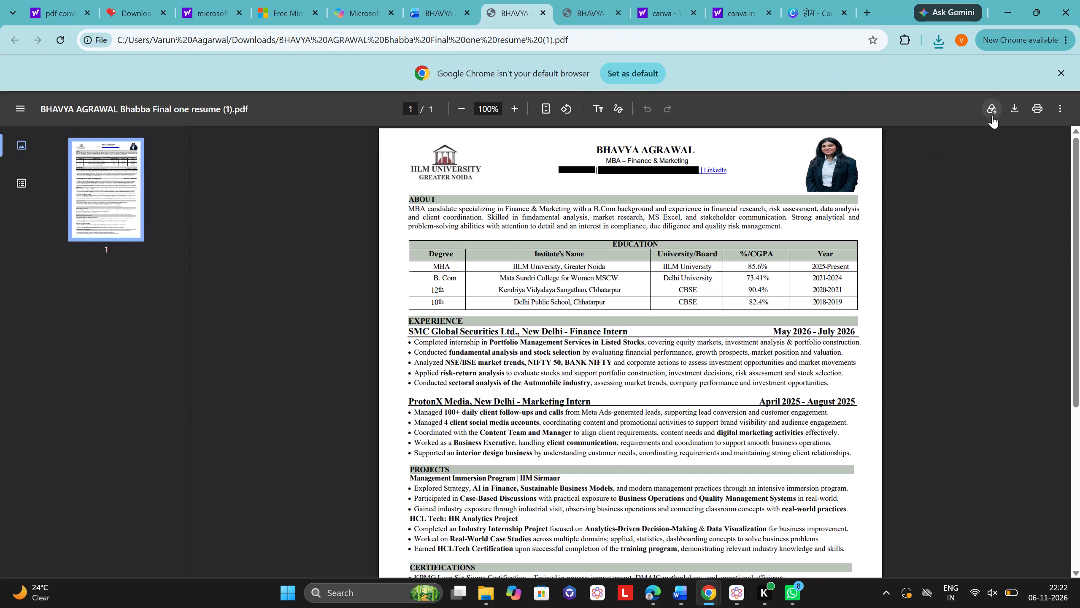
Save a copy of the PDF to the Desktop, removing "Bhabba Final one" from its file name.
{"action": "left_click", "coordinate": [1014, 104]}
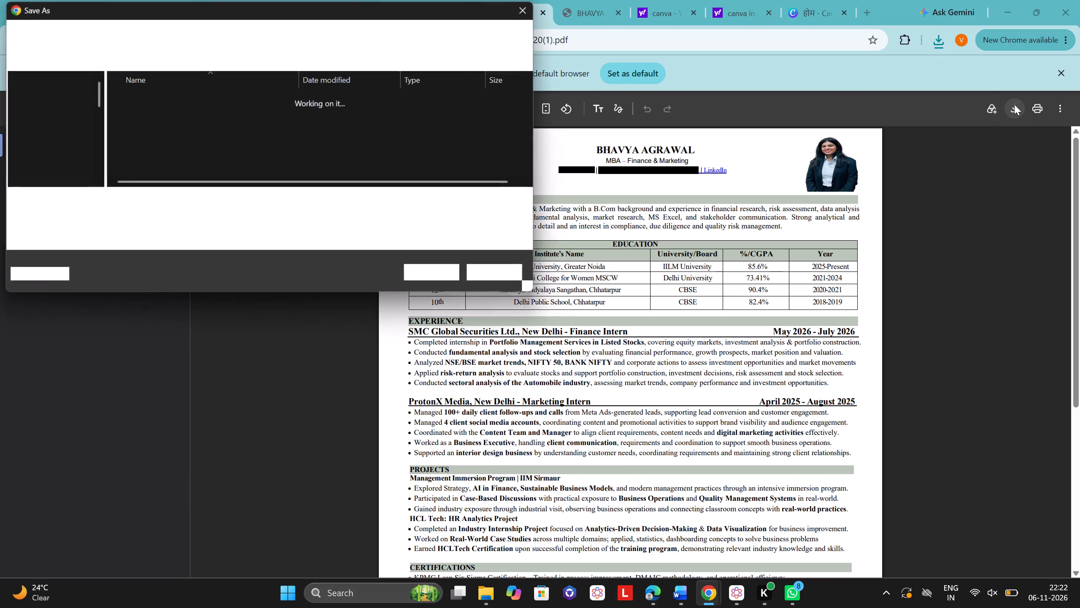
{"action": "scroll", "coordinate": [703, 239], "scroll_direction": "down", "scroll_amount": 4}
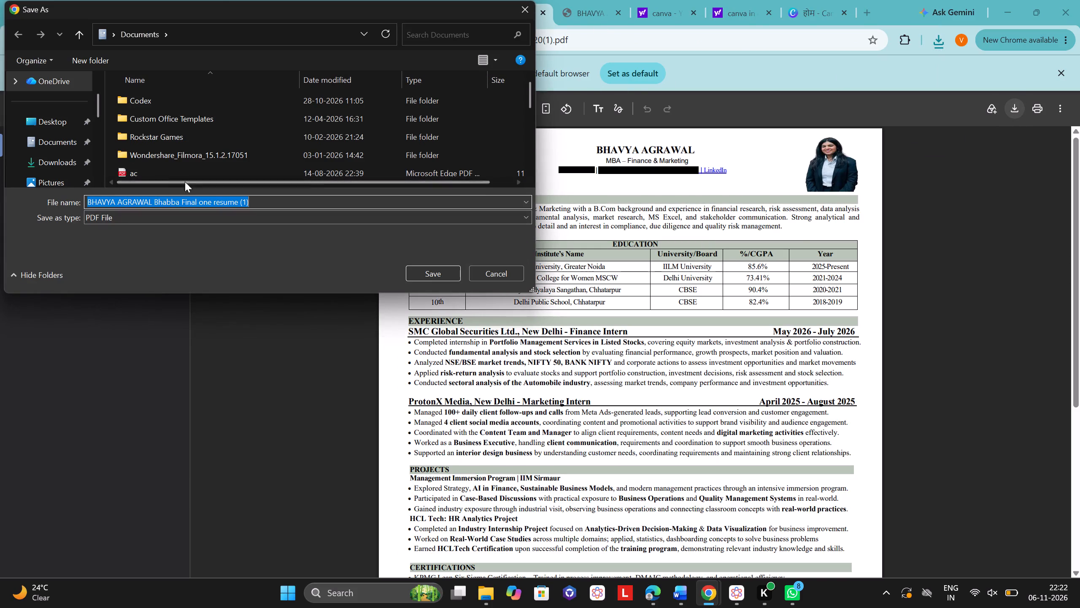
{"action": "left_click", "coordinate": [62, 121]}
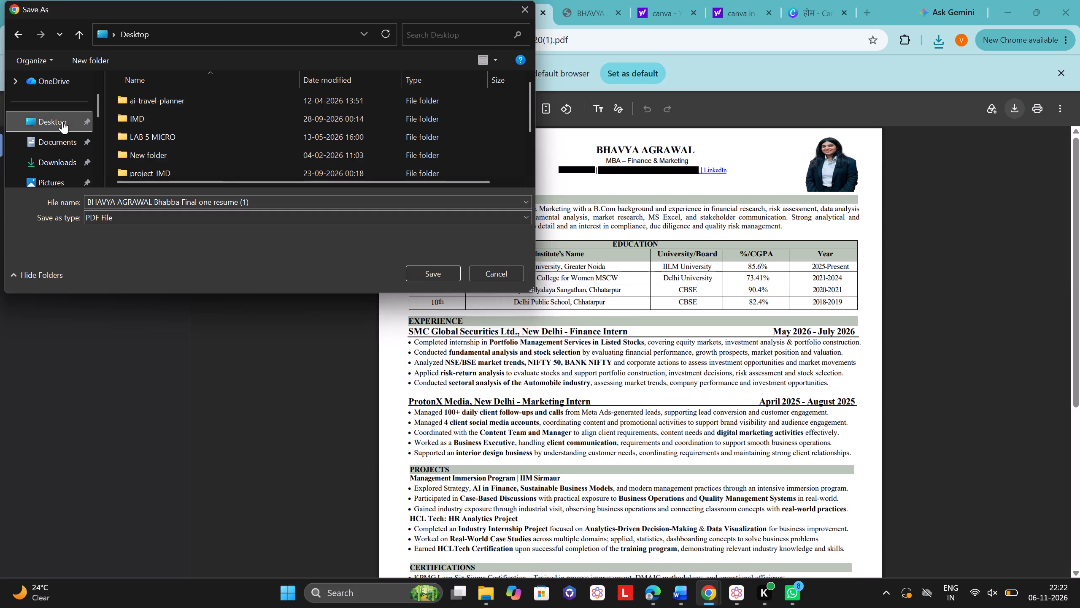
{"action": "left_click", "coordinate": [211, 203]}
{"action": "left_click", "coordinate": [211, 203]}
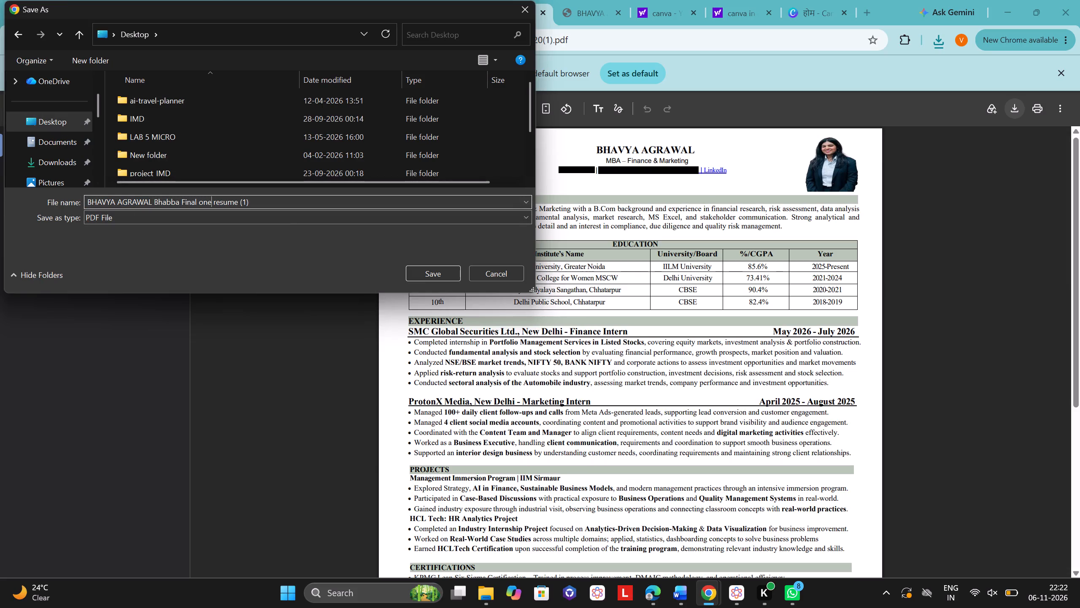
{"action": "key", "text": "BackSpace"}
{"action": "key", "text": "BackSpace"}
{"action": "key", "text": "BackSpace"}
{"action": "key", "text": "BackSpace"}
{"action": "key", "text": "BackSpace"}
{"action": "key", "text": "BackSpace"}
{"action": "key", "text": "BackSpace"}
{"action": "key", "text": "BackSpace"}
{"action": "key", "text": "BackSpace"}
{"action": "key", "text": "BackSpace"}
{"action": "key", "text": "BackSpace"}
{"action": "key", "text": "BackSpace"}
{"action": "key", "text": "BackSpace"}
{"action": "key", "text": "BackSpace"}
{"action": "key", "text": "BackSpace"}
{"action": "key", "text": "BackSpace"}
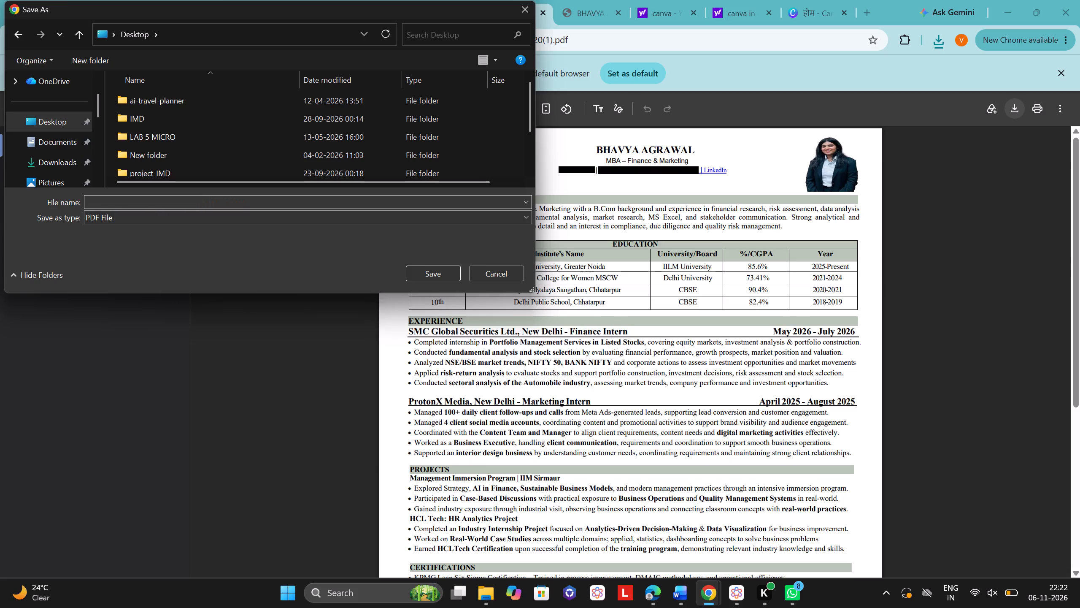
{"action": "left_click", "coordinate": [440, 275]}
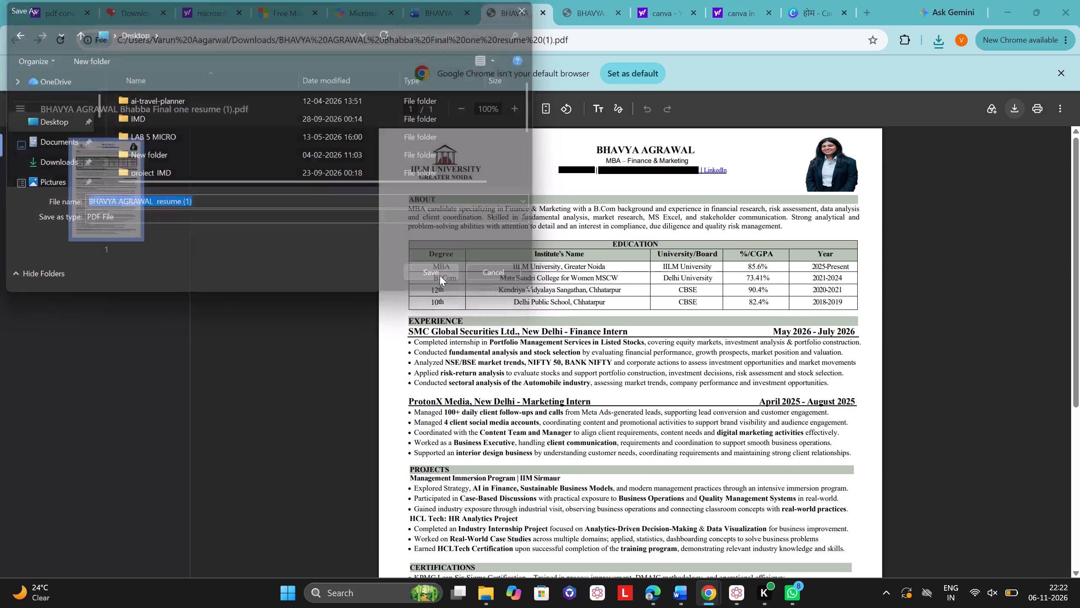
Check the exported resume PDF's layout and content through to the Academic Achievements section.
{"action": "scroll", "coordinate": [440, 275], "scroll_direction": "down", "scroll_amount": 9}
{"action": "scroll", "coordinate": [440, 275], "scroll_direction": "up", "scroll_amount": 1}
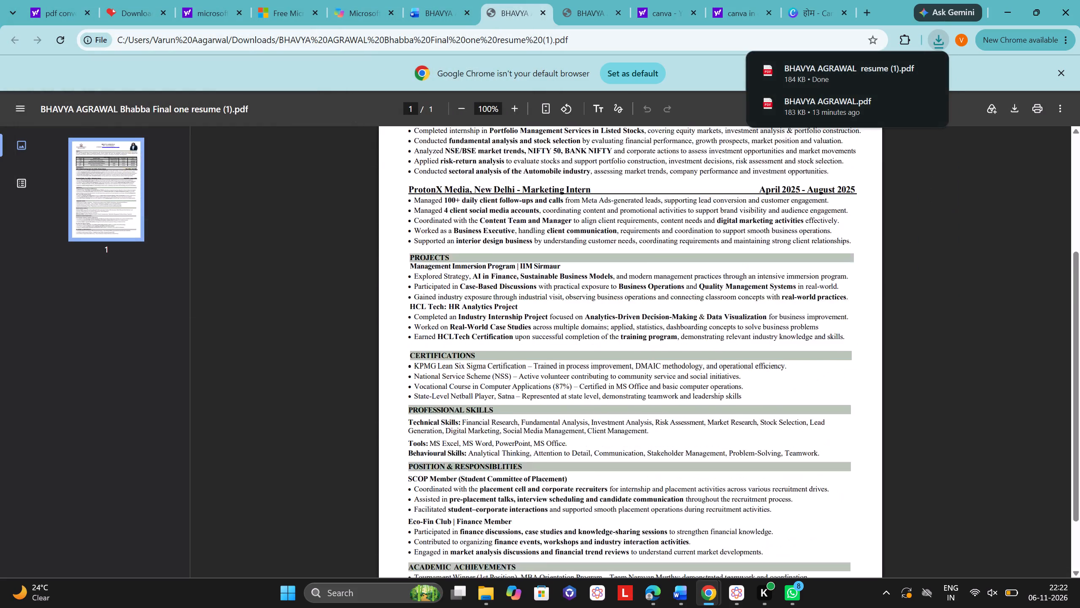
{"action": "scroll", "coordinate": [440, 275], "scroll_direction": "up", "scroll_amount": 3}
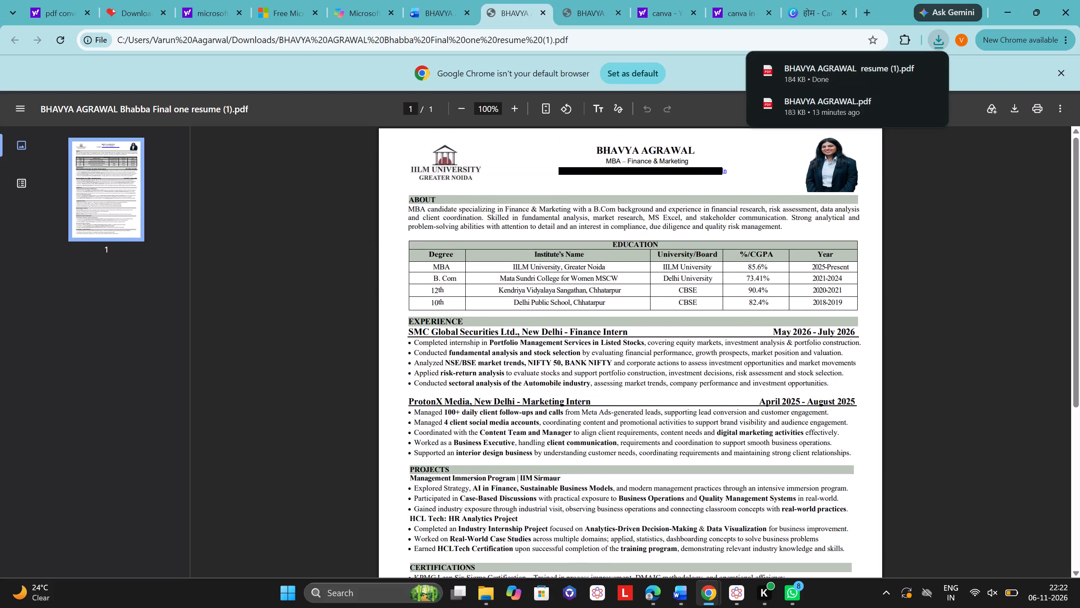
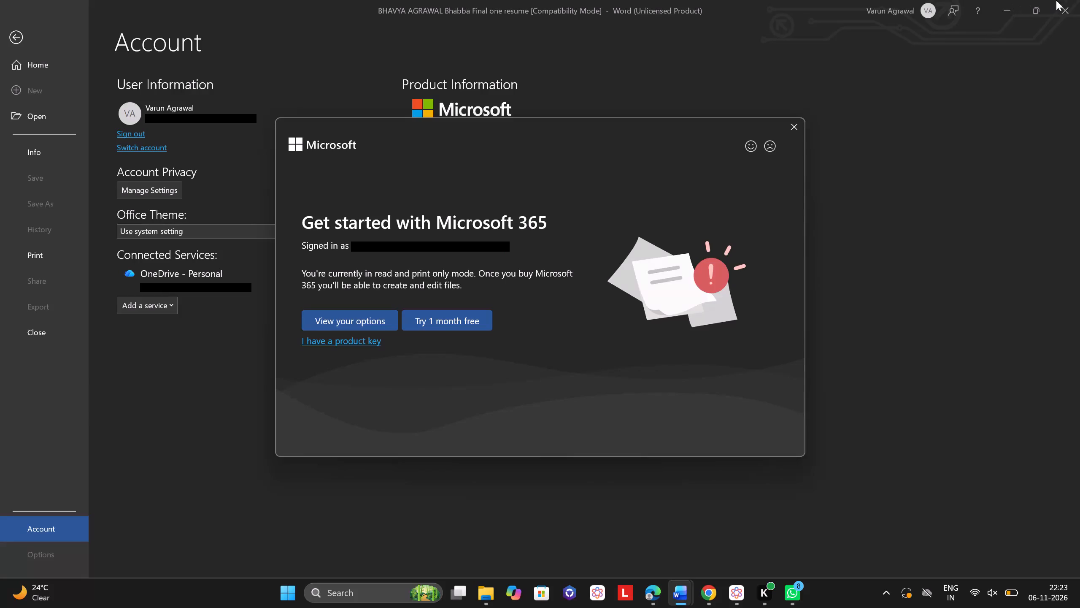
Dismiss the Microsoft 365 subscription prompt and close the two desktop Word windows showing the resume.
{"action": "left_click", "coordinate": [1069, 0]}
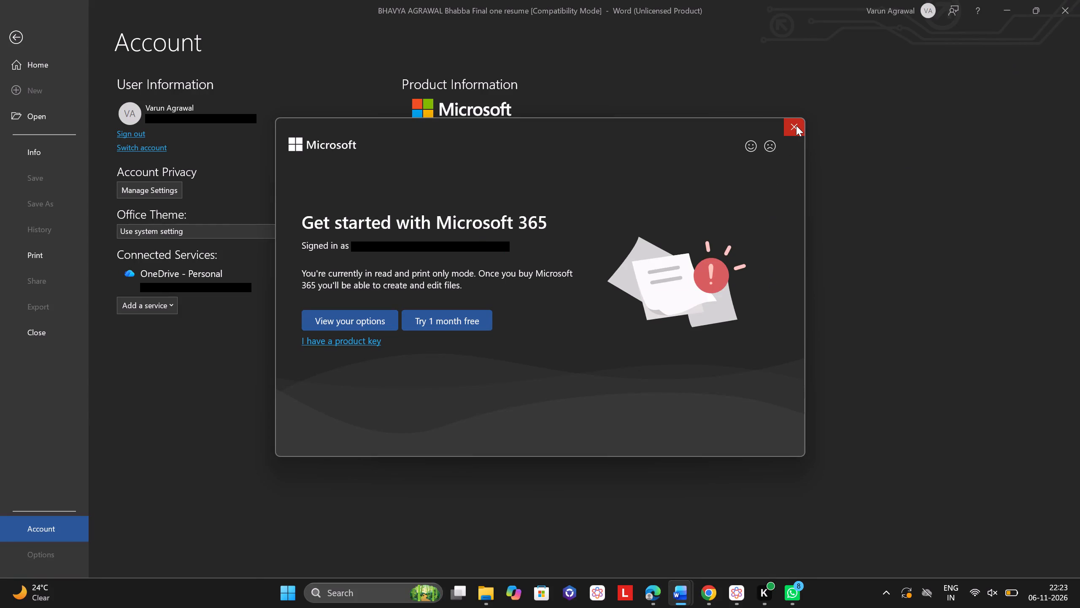
{"action": "left_click", "coordinate": [796, 125]}
{"action": "left_click", "coordinate": [1079, 0]}
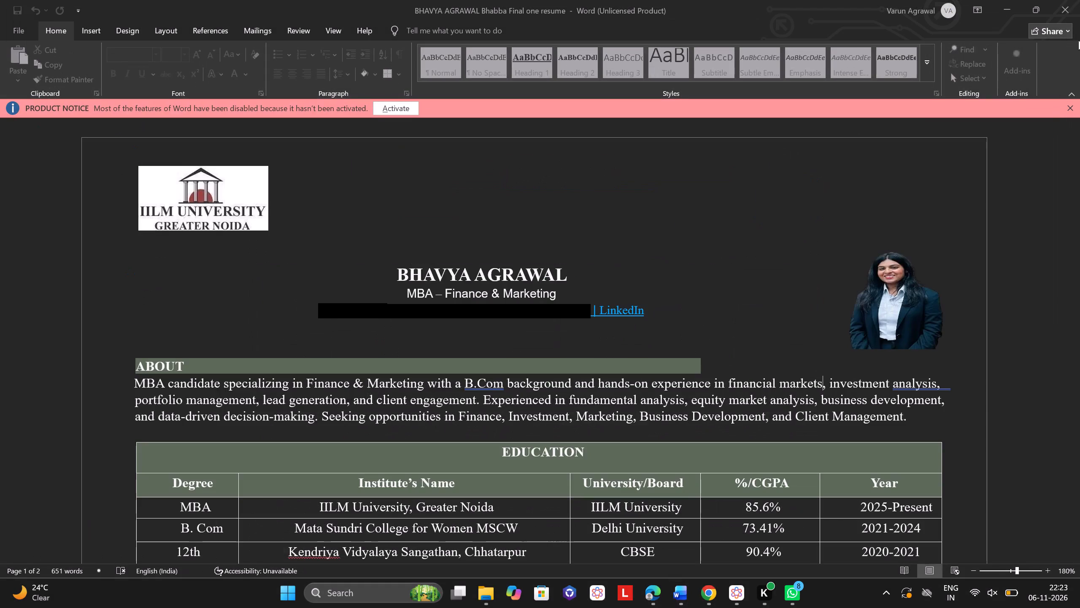
{"action": "left_click", "coordinate": [1079, 0]}
Close the File Explorer window and the browser window showing the Microsoft 365 plans comparison.
{"action": "left_click", "coordinate": [1079, 0]}
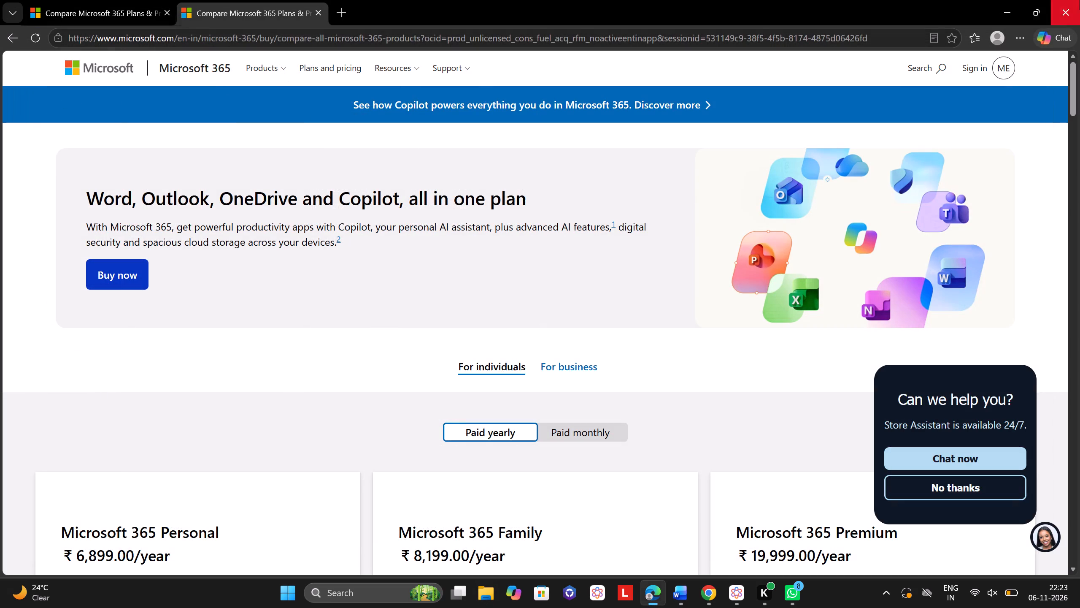
{"action": "left_click", "coordinate": [1079, 0]}
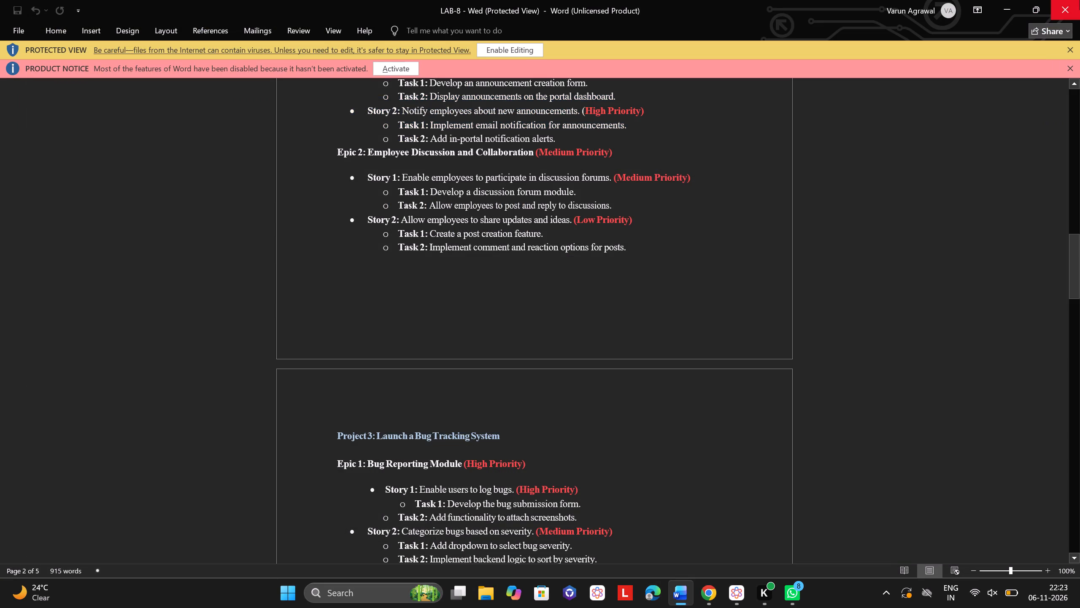